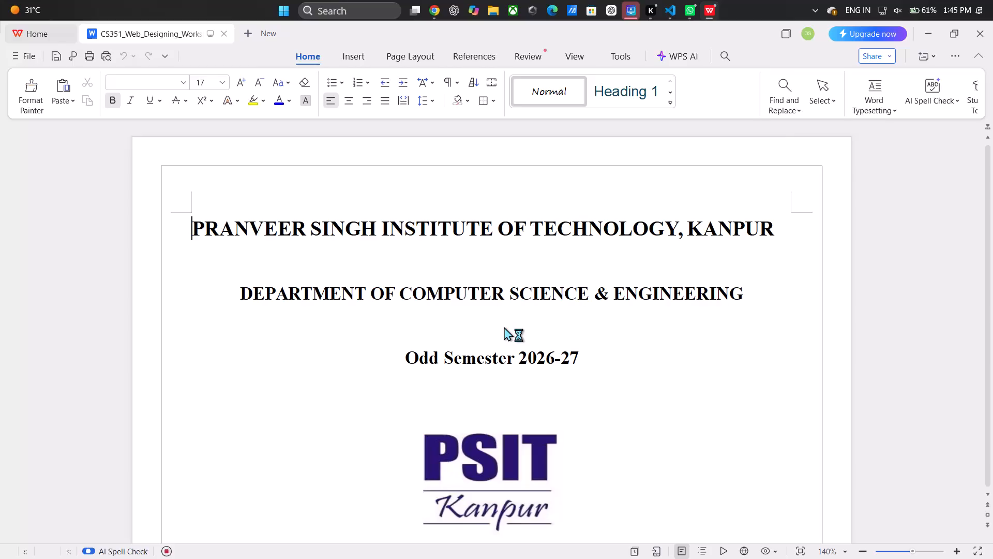
Review the workshop file's cover page, its repeated footer text and the Submitted To / Submitted By page.
{"action": "scroll", "coordinate": [610, 378], "scroll_direction": "down", "scroll_amount": 1}
{"action": "key", "text": "Down"}
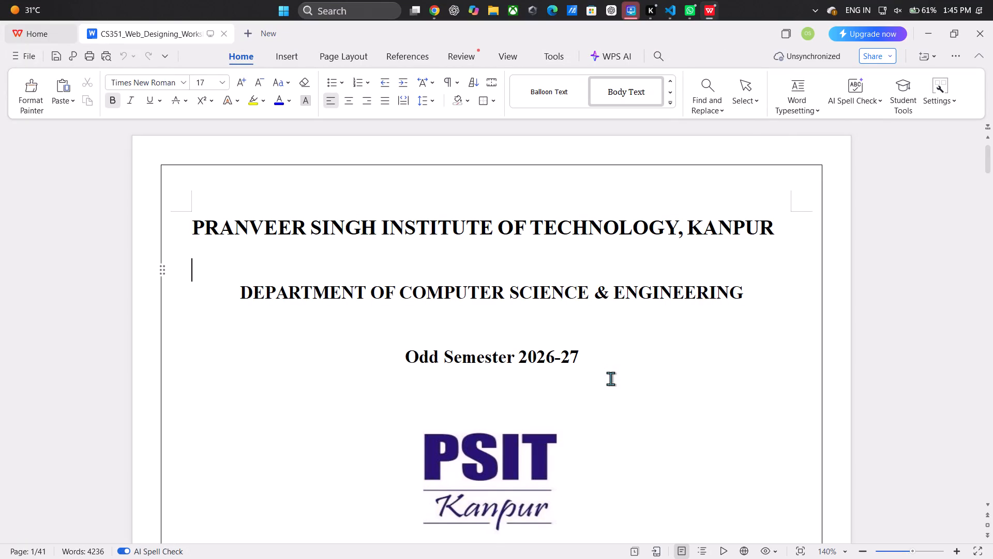
{"action": "scroll", "coordinate": [610, 378], "scroll_direction": "down", "scroll_amount": 13}
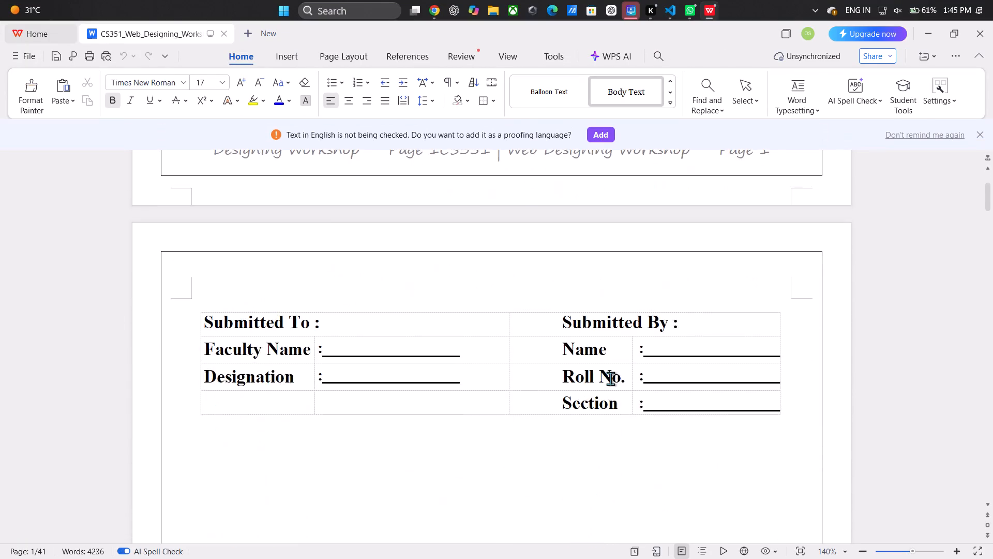
{"action": "scroll", "coordinate": [610, 378], "scroll_direction": "down", "scroll_amount": 4}
{"action": "scroll", "coordinate": [610, 378], "scroll_direction": "up", "scroll_amount": 11}
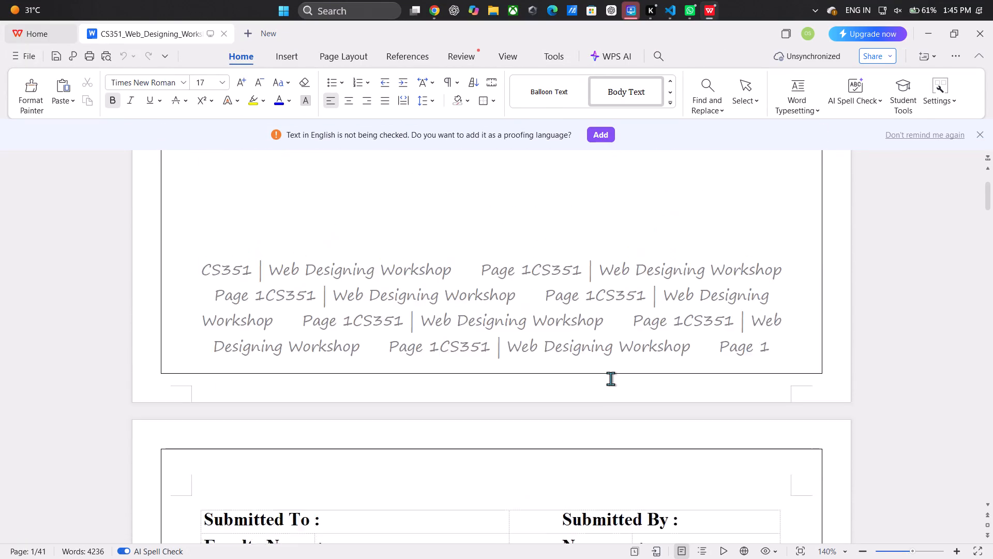
{"action": "scroll", "coordinate": [610, 378], "scroll_direction": "up", "scroll_amount": 3}
{"action": "scroll", "coordinate": [610, 378], "scroll_direction": "down", "scroll_amount": 4}
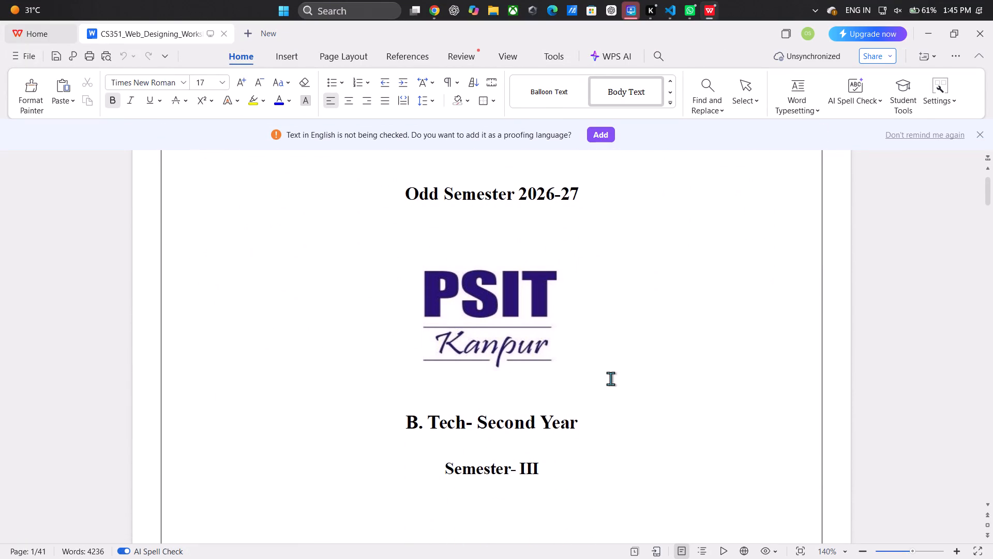
{"action": "scroll", "coordinate": [610, 378], "scroll_direction": "down", "scroll_amount": 6}
{"action": "scroll", "coordinate": [610, 378], "scroll_direction": "up", "scroll_amount": 5}
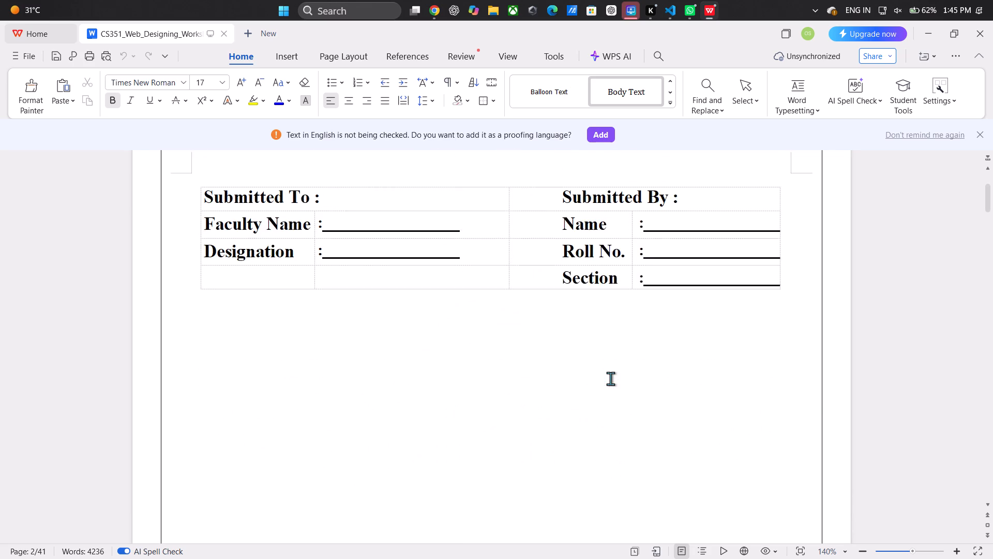
{"action": "scroll", "coordinate": [610, 378], "scroll_direction": "up", "scroll_amount": 3}
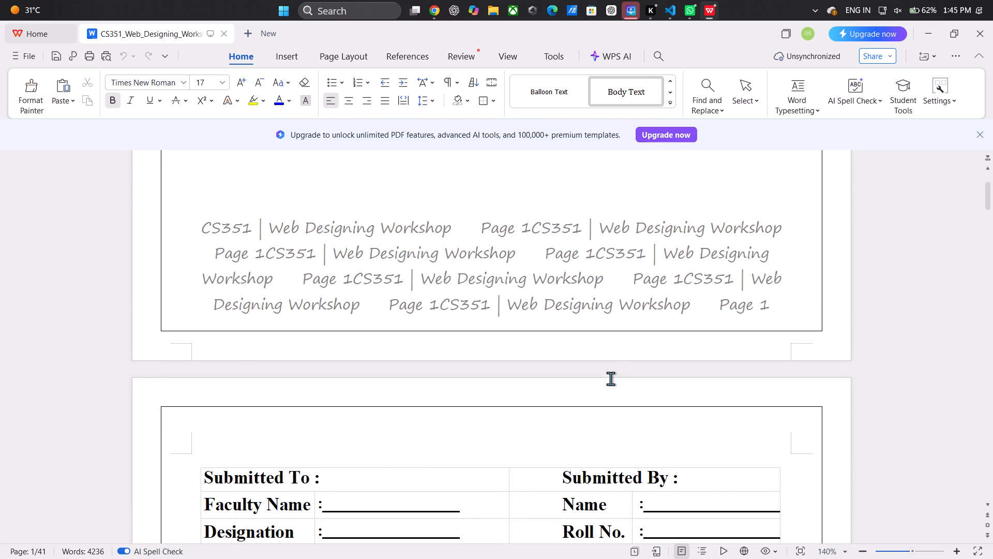
{"action": "left_click", "coordinate": [694, 268]}
Read through the front matter from the Table of Contents through the mission statements, program outcomes and list of experiments.
{"action": "scroll", "coordinate": [694, 268], "scroll_direction": "down", "scroll_amount": 16}
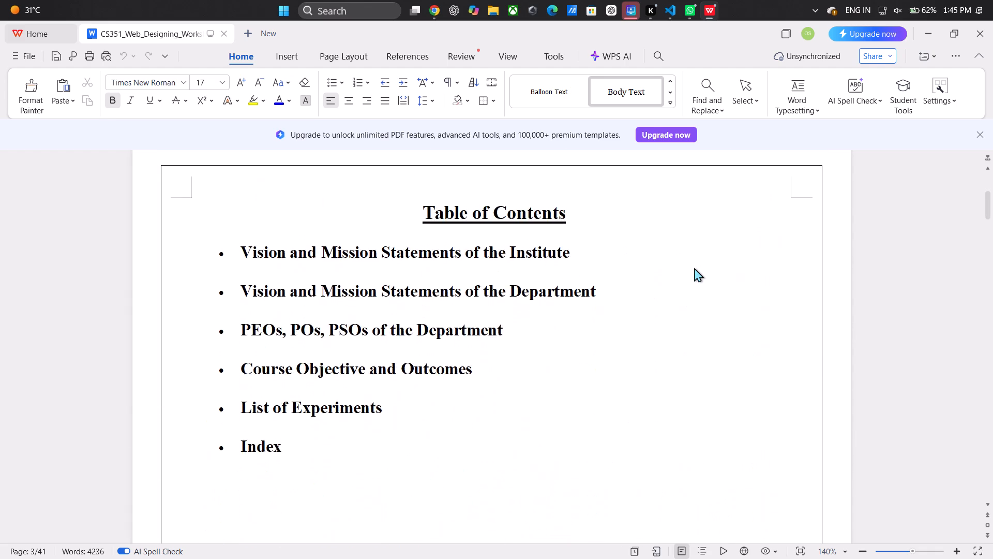
{"action": "scroll", "coordinate": [694, 268], "scroll_direction": "down", "scroll_amount": 12}
{"action": "scroll", "coordinate": [694, 268], "scroll_direction": "up", "scroll_amount": 1}
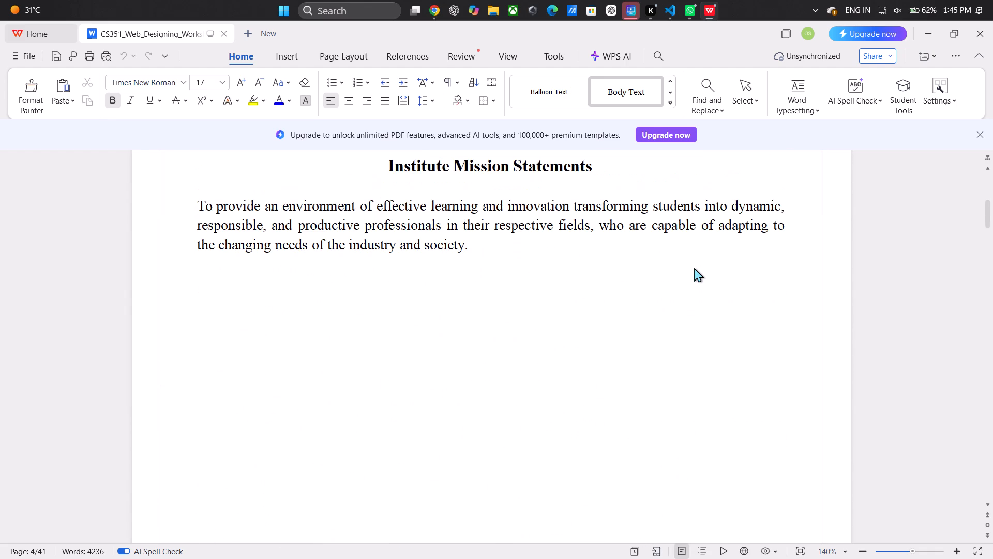
{"action": "scroll", "coordinate": [694, 268], "scroll_direction": "up", "scroll_amount": 1}
{"action": "scroll", "coordinate": [694, 268], "scroll_direction": "down", "scroll_amount": 12}
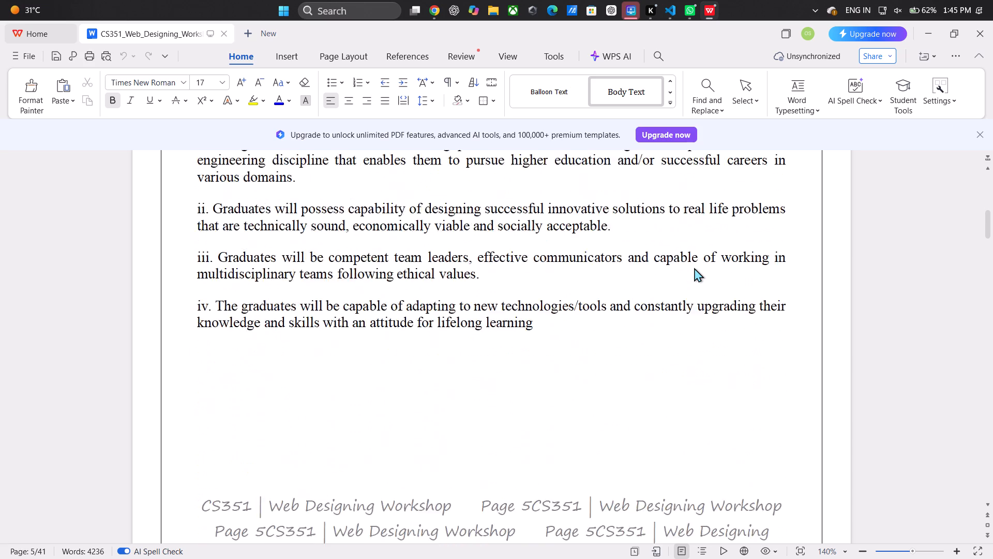
{"action": "scroll", "coordinate": [694, 268], "scroll_direction": "down", "scroll_amount": 12}
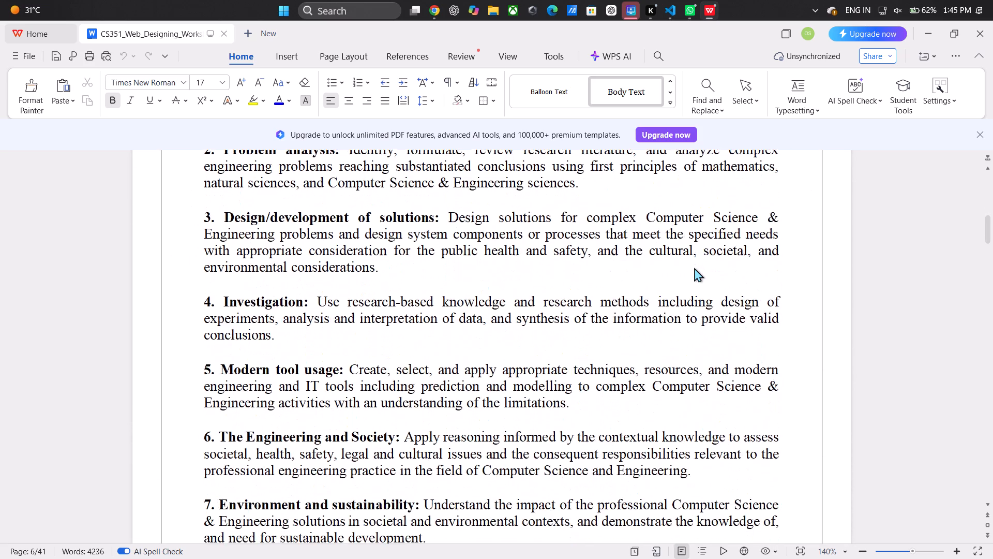
{"action": "scroll", "coordinate": [694, 268], "scroll_direction": "down", "scroll_amount": 11}
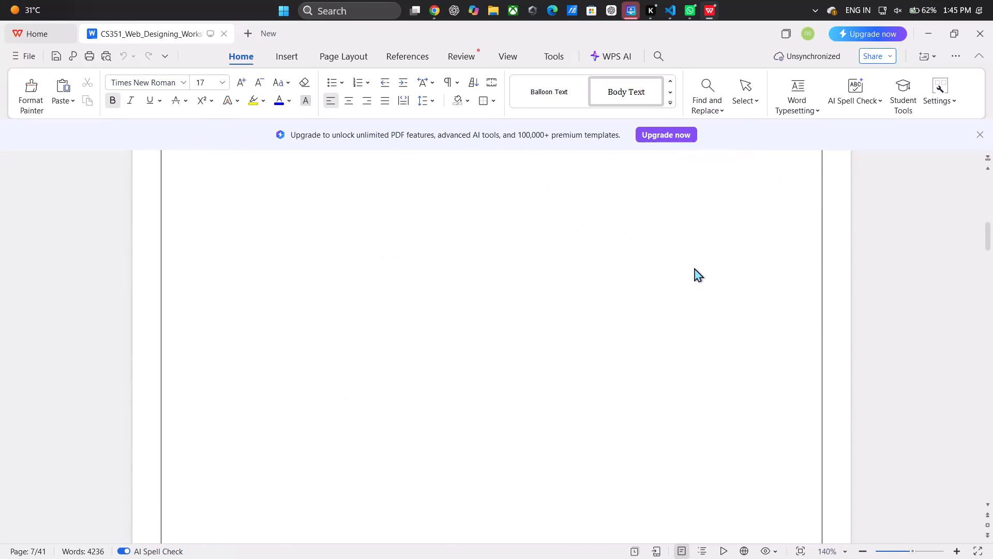
{"action": "scroll", "coordinate": [694, 268], "scroll_direction": "down", "scroll_amount": 11}
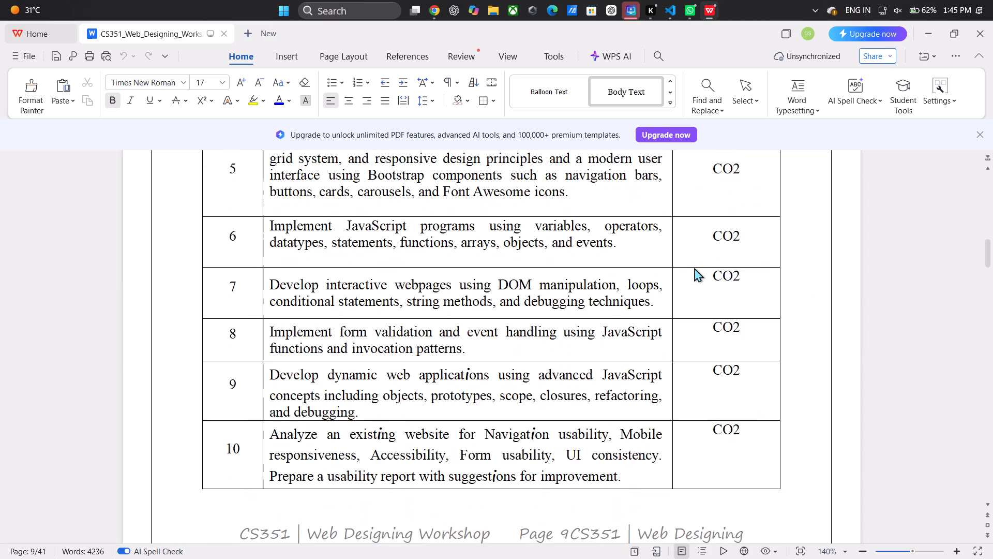
{"action": "scroll", "coordinate": [694, 268], "scroll_direction": "down", "scroll_amount": 11}
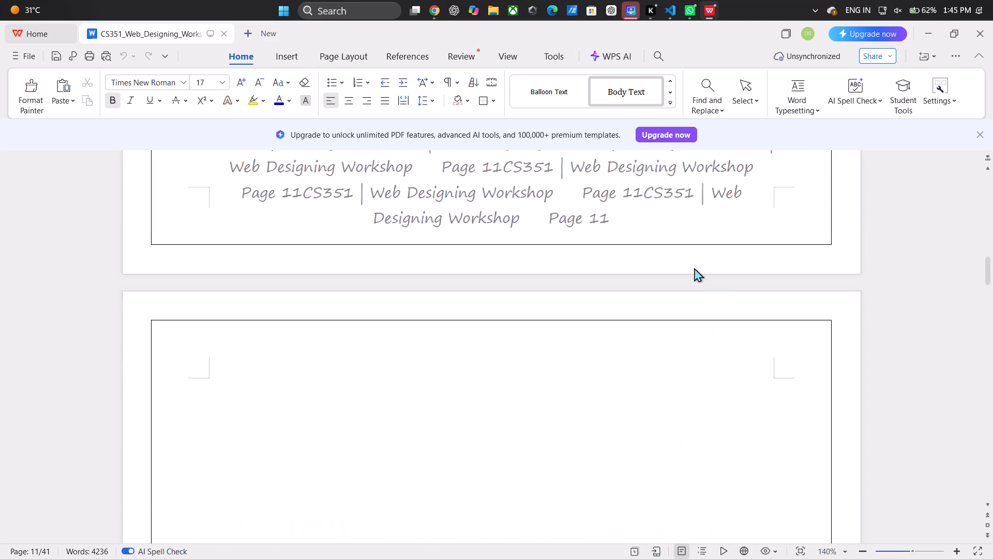
{"action": "scroll", "coordinate": [694, 268], "scroll_direction": "down", "scroll_amount": 6}
{"action": "scroll", "coordinate": [694, 268], "scroll_direction": "up", "scroll_amount": 2}
{"action": "scroll", "coordinate": [694, 268], "scroll_direction": "down", "scroll_amount": 2}
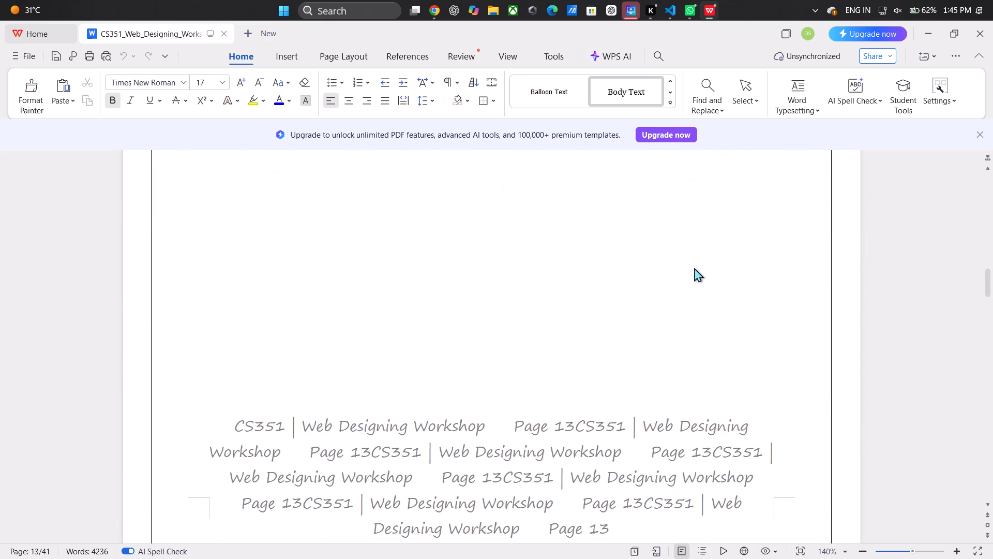
Examine Experiment 1's aim, its HTML, CSS and JavaScript code blocks, and its result.
{"action": "scroll", "coordinate": [694, 268], "scroll_direction": "down", "scroll_amount": 4}
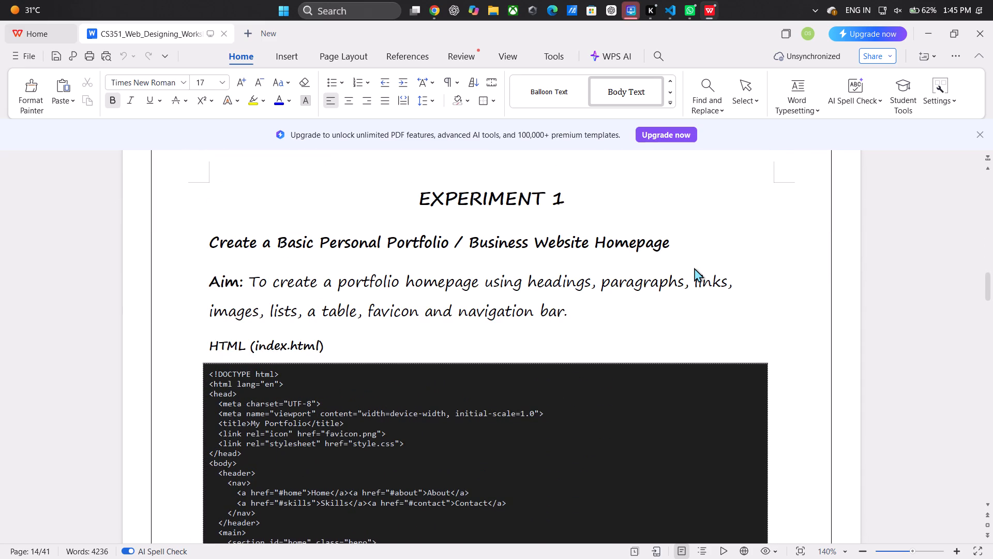
{"action": "scroll", "coordinate": [694, 268], "scroll_direction": "down", "scroll_amount": 3}
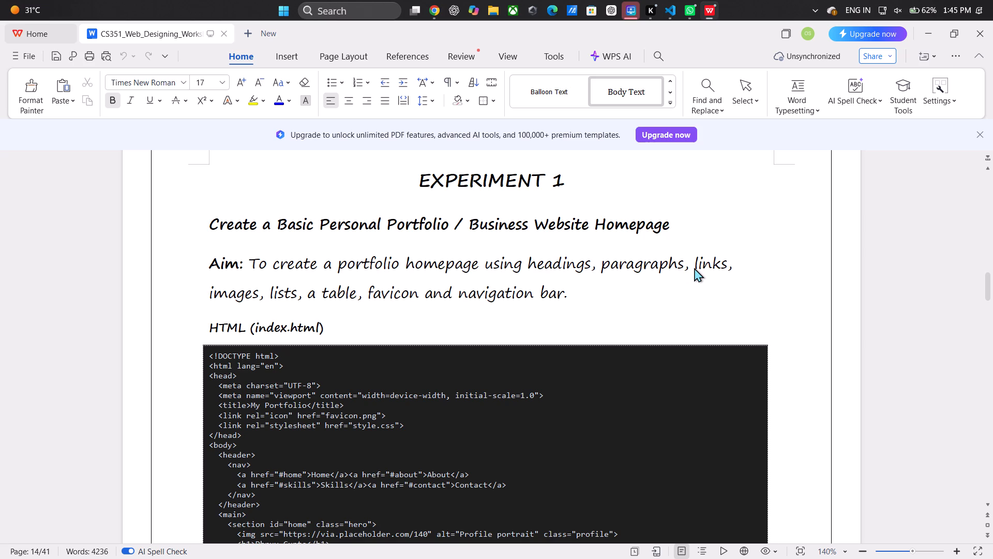
{"action": "scroll", "coordinate": [694, 268], "scroll_direction": "down", "scroll_amount": 5}
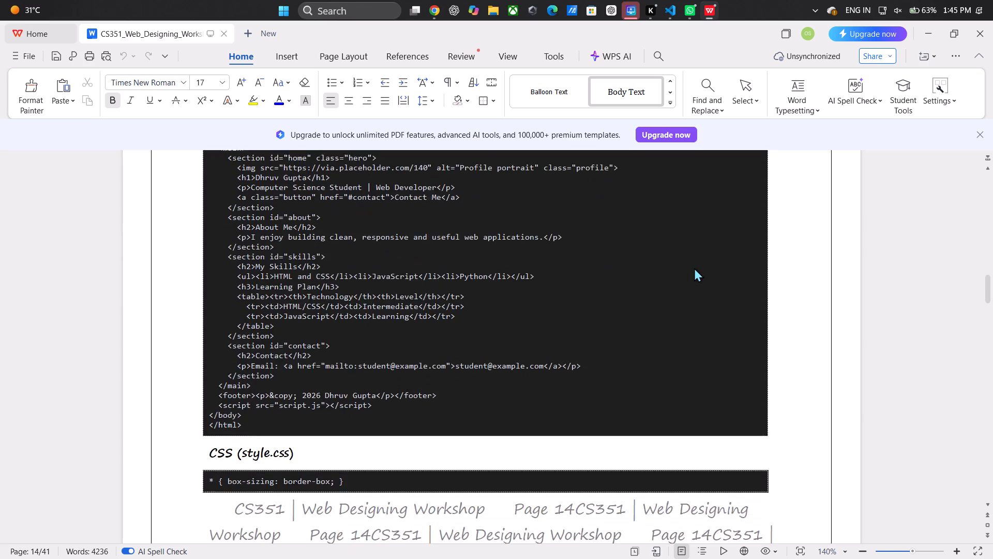
{"action": "scroll", "coordinate": [694, 268], "scroll_direction": "down", "scroll_amount": 8}
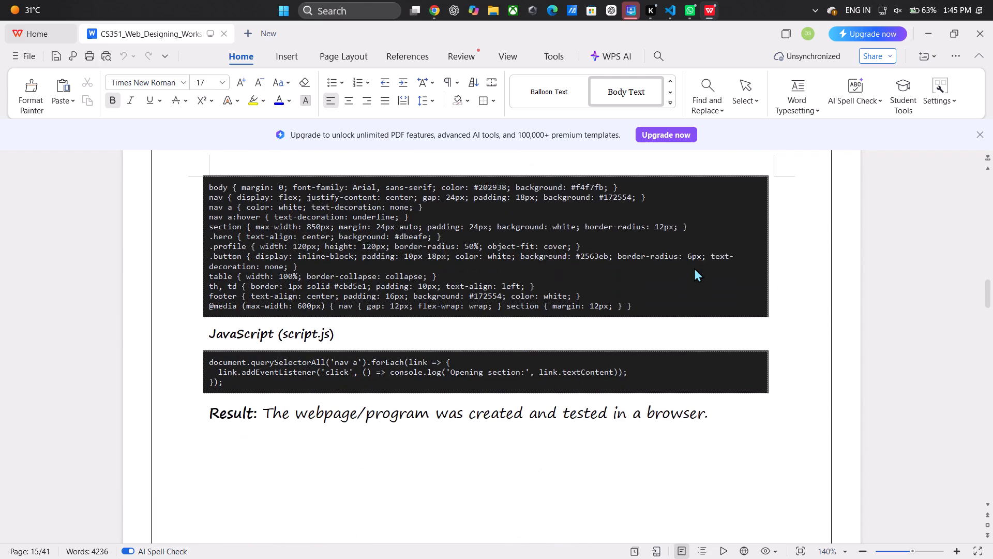
{"action": "scroll", "coordinate": [694, 268], "scroll_direction": "down", "scroll_amount": 5}
{"action": "scroll", "coordinate": [694, 268], "scroll_direction": "up", "scroll_amount": 2}
{"action": "scroll", "coordinate": [694, 268], "scroll_direction": "down", "scroll_amount": 1}
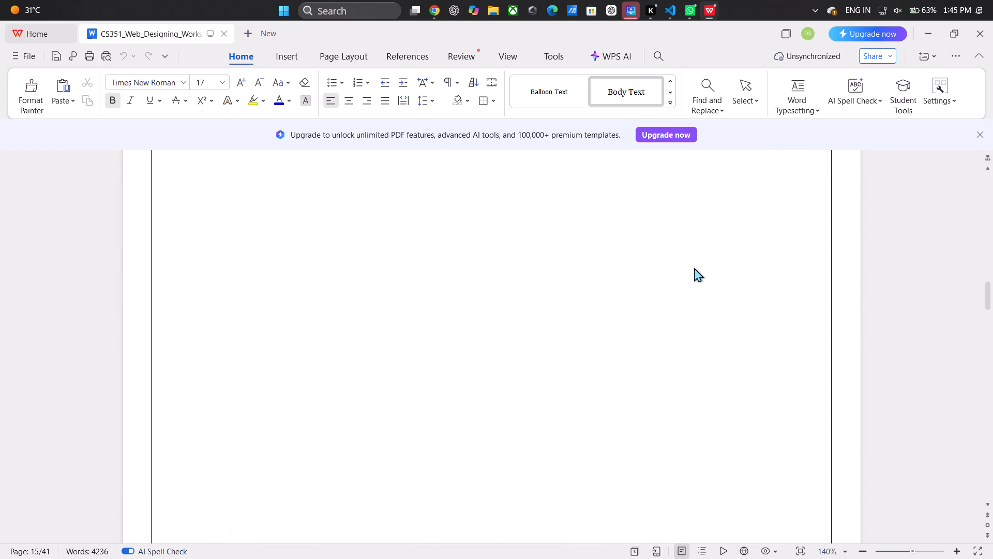
Examine Experiment 2's registration and contact form aim and its HTML, CSS and JavaScript code blocks.
{"action": "scroll", "coordinate": [694, 268], "scroll_direction": "down", "scroll_amount": 10}
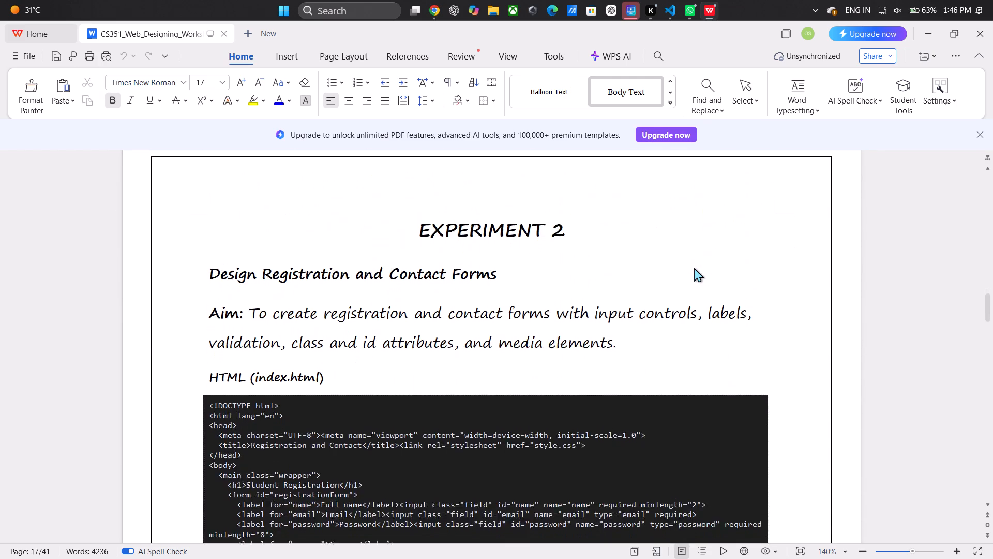
{"action": "scroll", "coordinate": [694, 268], "scroll_direction": "down", "scroll_amount": 7}
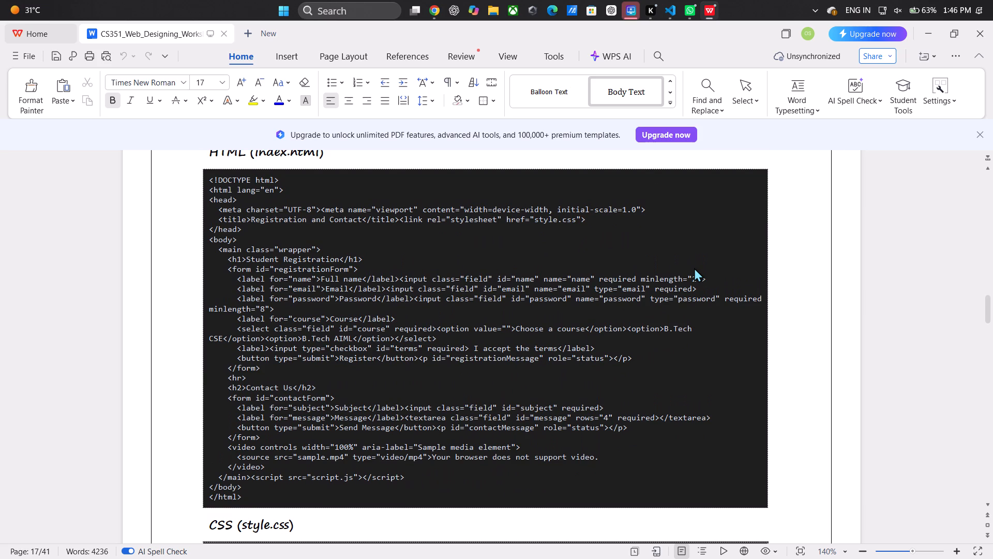
{"action": "left_click_drag", "start_coordinate": [544, 268], "coordinate": [526, 292]}
{"action": "left_click", "coordinate": [526, 292]}
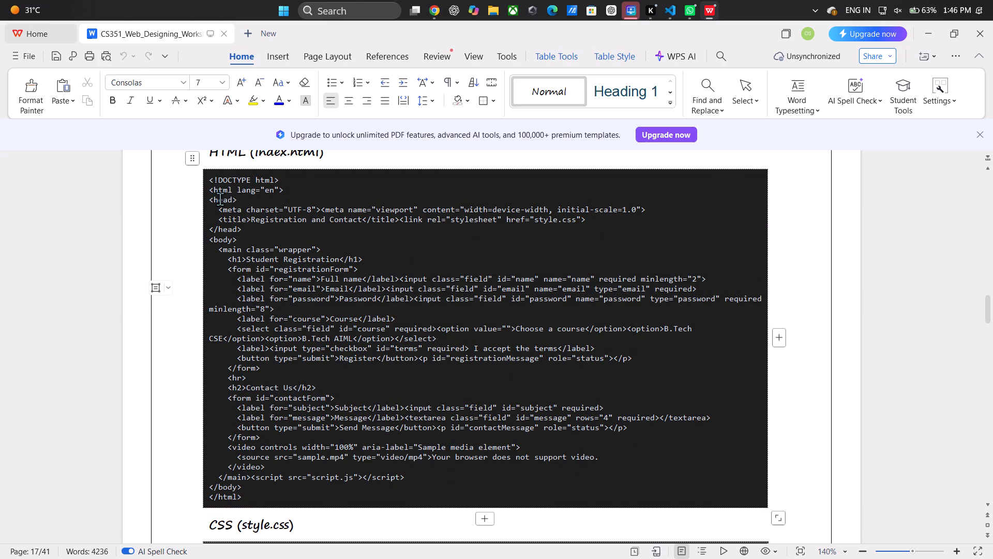
{"action": "left_click_drag", "start_coordinate": [190, 182], "coordinate": [474, 355]}
{"action": "left_click", "coordinate": [474, 355]}
{"action": "scroll", "coordinate": [474, 355], "scroll_direction": "down", "scroll_amount": 2}
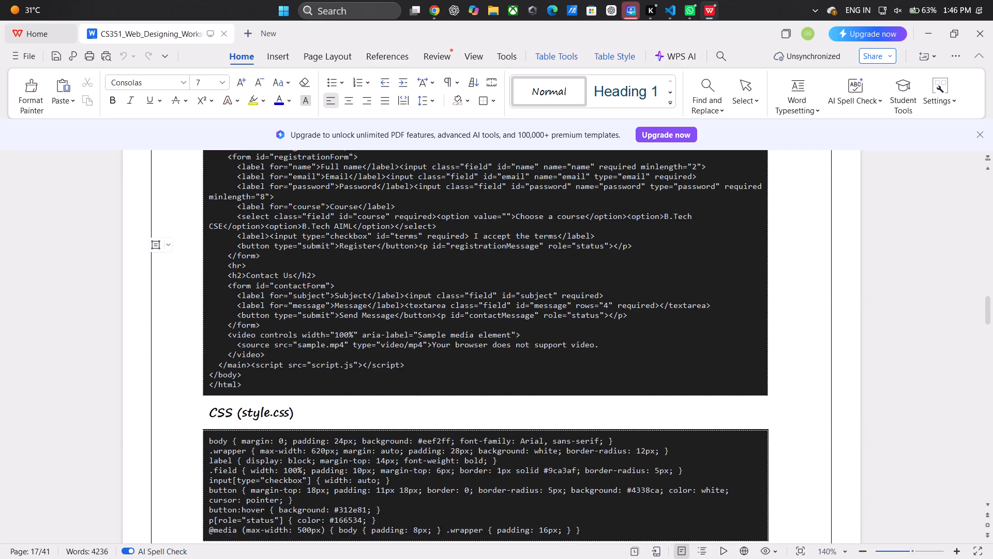
{"action": "scroll", "coordinate": [474, 355], "scroll_direction": "down", "scroll_amount": 4}
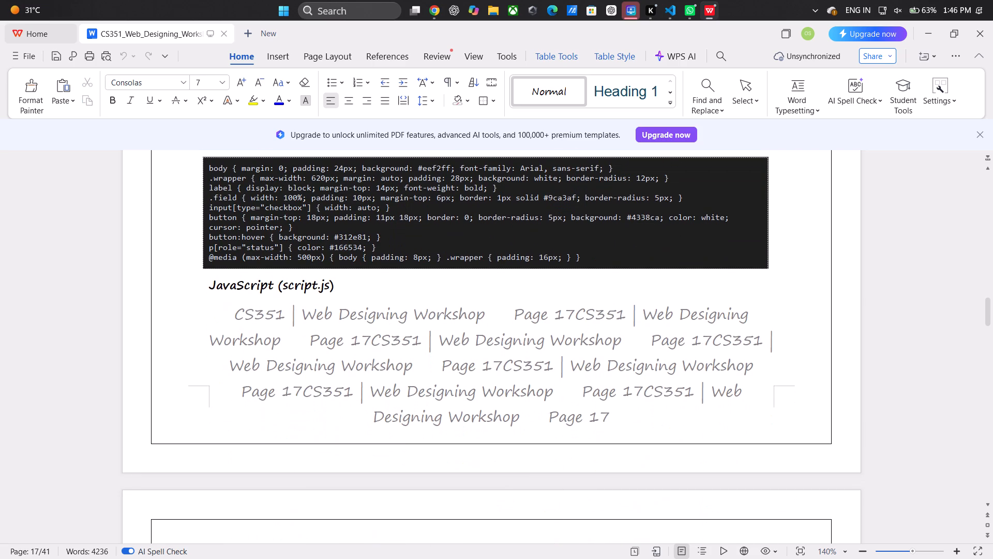
{"action": "scroll", "coordinate": [474, 355], "scroll_direction": "down", "scroll_amount": 8}
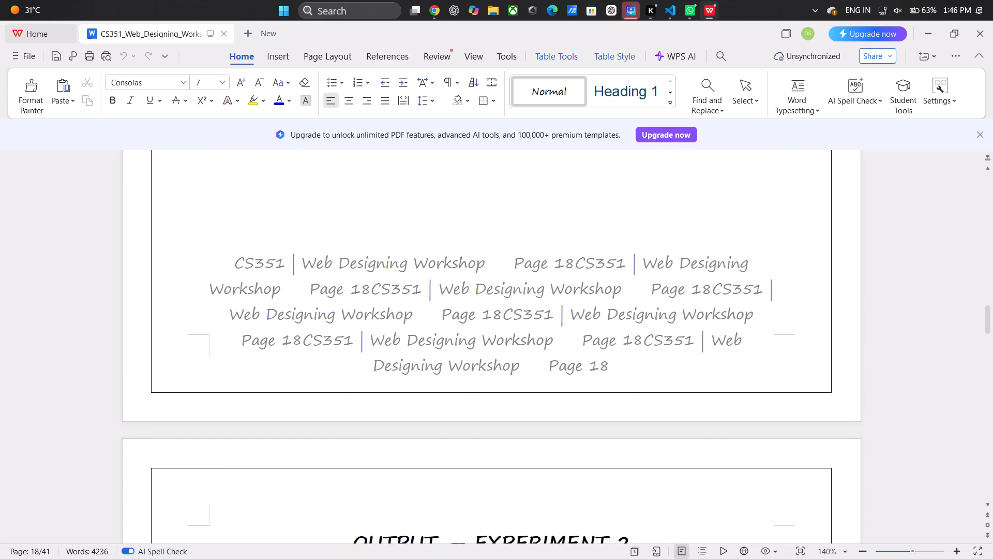
Look through the pages after Experiment 2, checking code blocks, results and the Experiment 5 output page, as far as page 28.
{"action": "scroll", "coordinate": [474, 355], "scroll_direction": "down", "scroll_amount": 3}
{"action": "scroll", "coordinate": [607, 443], "scroll_direction": "down", "scroll_amount": 10}
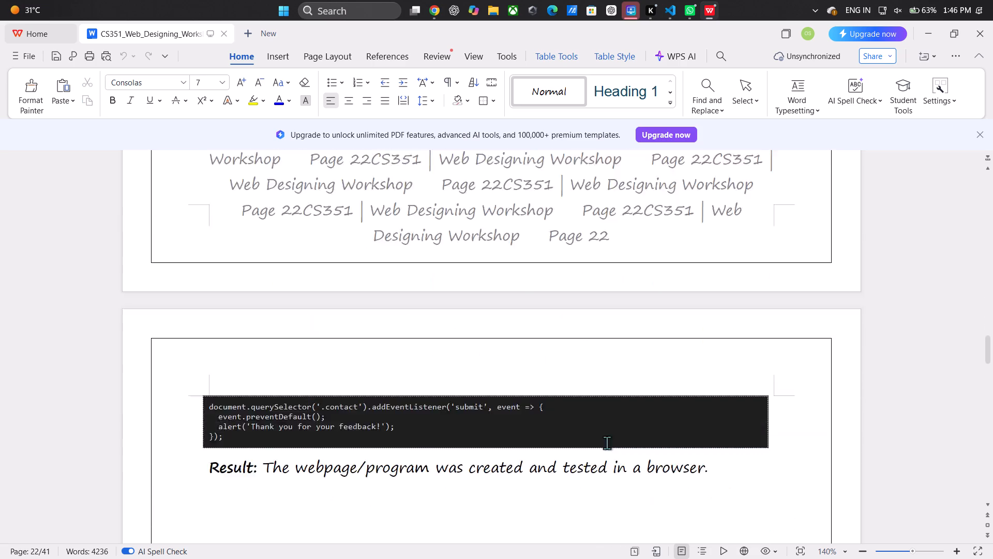
{"action": "scroll", "coordinate": [607, 443], "scroll_direction": "down", "scroll_amount": 6}
{"action": "scroll", "coordinate": [642, 362], "scroll_direction": "down", "scroll_amount": 2}
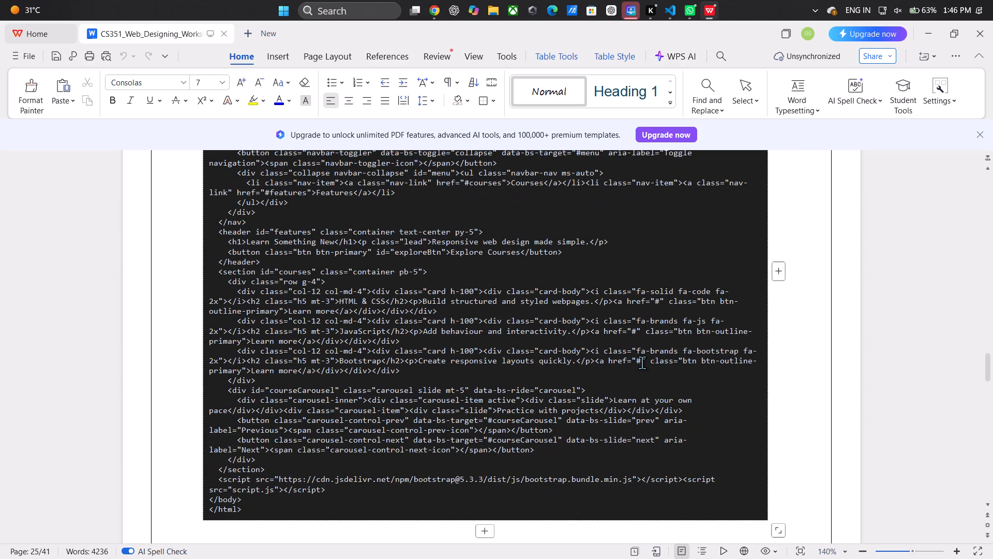
{"action": "left_click_drag", "start_coordinate": [445, 364], "coordinate": [414, 258]}
{"action": "left_click", "coordinate": [414, 258]}
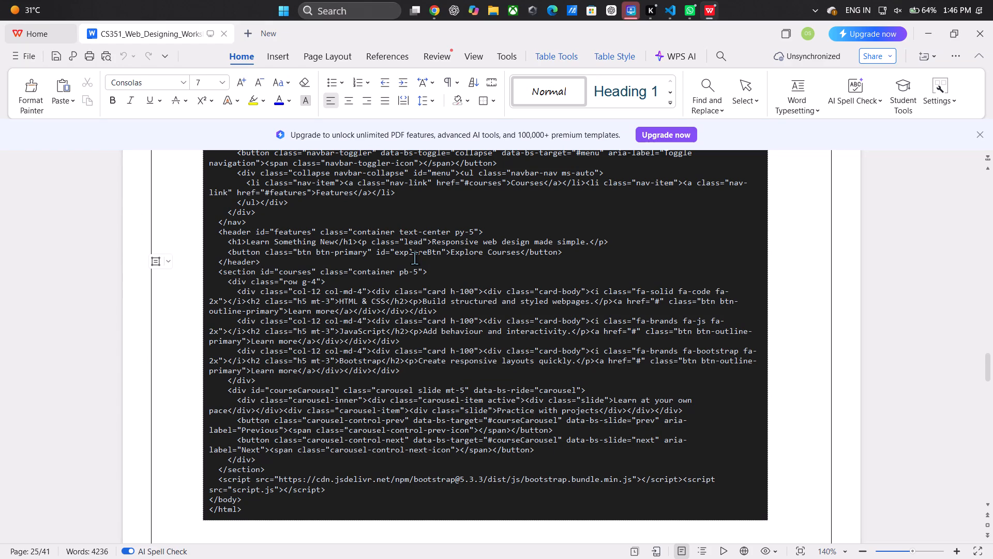
{"action": "scroll", "coordinate": [414, 258], "scroll_direction": "down", "scroll_amount": 3}
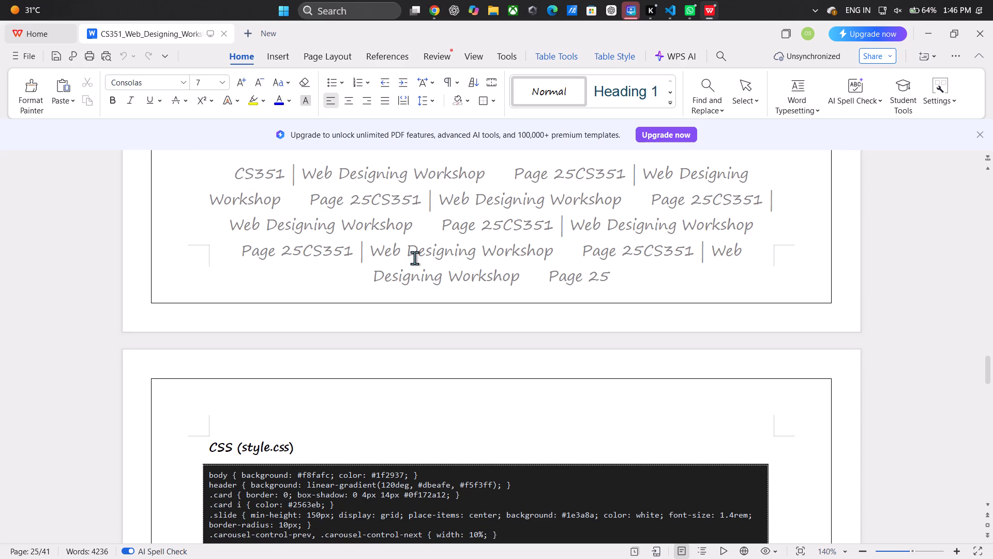
{"action": "scroll", "coordinate": [422, 147], "scroll_direction": "down", "scroll_amount": 4}
{"action": "scroll", "coordinate": [382, 316], "scroll_direction": "down", "scroll_amount": 2}
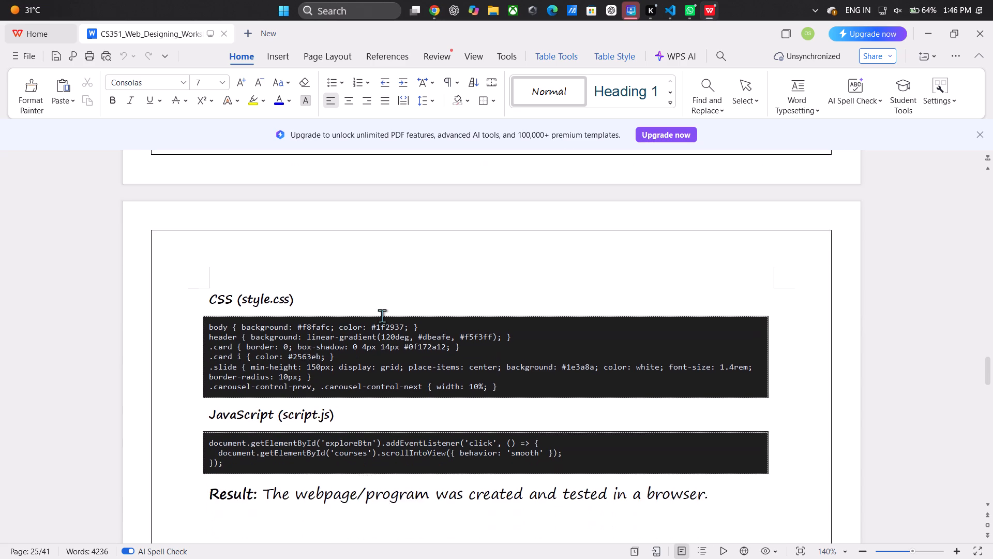
{"action": "scroll", "coordinate": [382, 316], "scroll_direction": "down", "scroll_amount": 8}
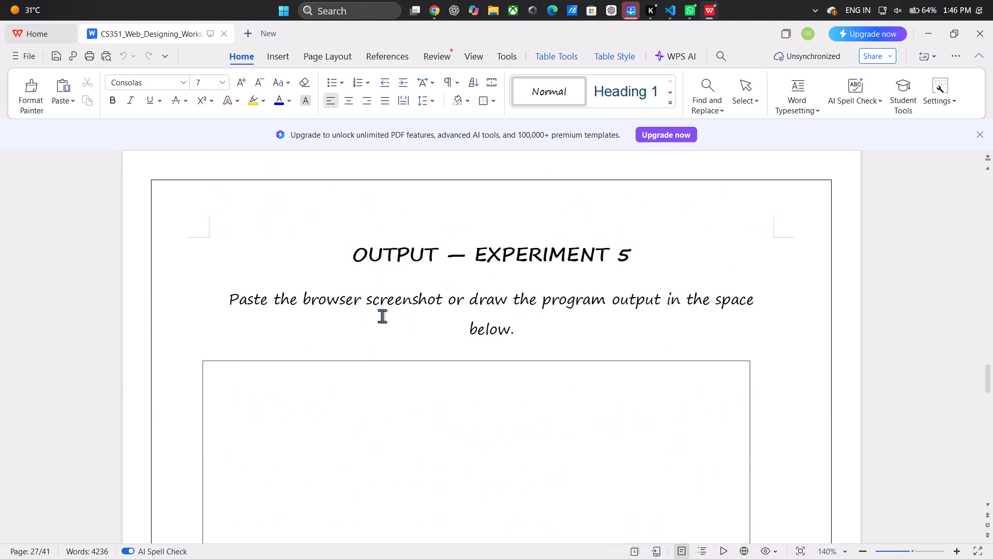
{"action": "scroll", "coordinate": [382, 316], "scroll_direction": "down", "scroll_amount": 8}
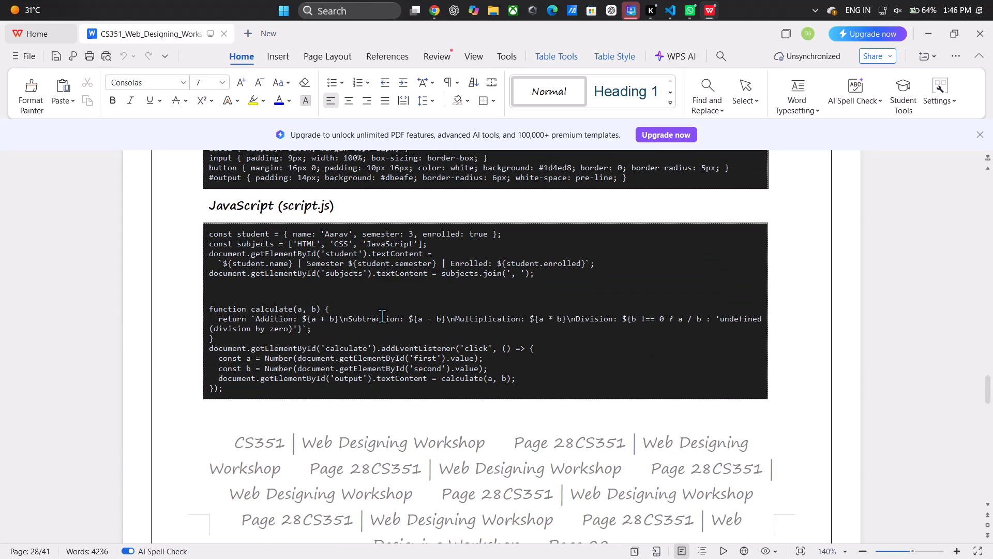
Look back through the front matter pages to the List of Experiments page and examine the repeated footer text on page 12.
{"action": "scroll", "coordinate": [382, 316], "scroll_direction": "up", "scroll_amount": 20}
{"action": "scroll", "coordinate": [382, 316], "scroll_direction": "up", "scroll_amount": 2}
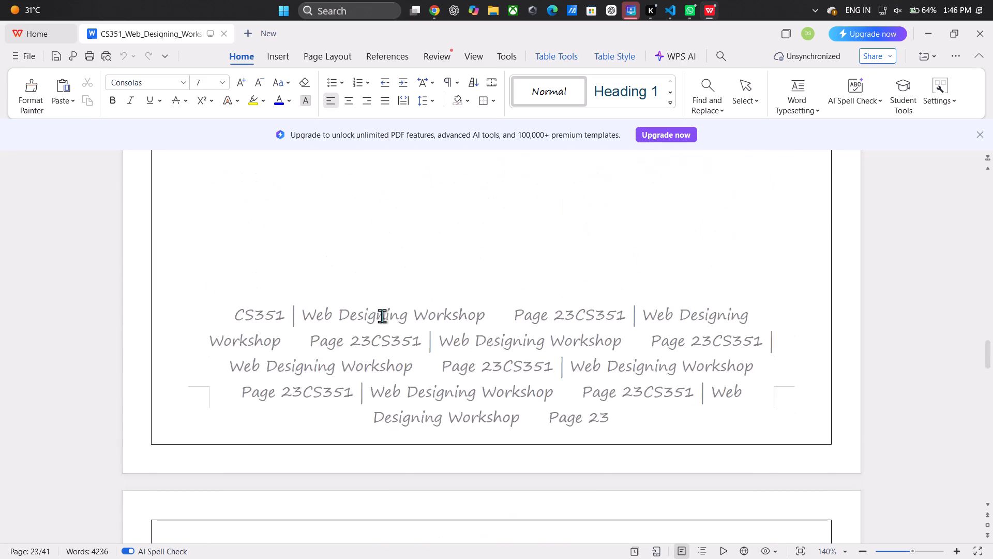
{"action": "scroll", "coordinate": [382, 316], "scroll_direction": "up", "scroll_amount": 14}
{"action": "scroll", "coordinate": [382, 316], "scroll_direction": "up", "scroll_amount": 18}
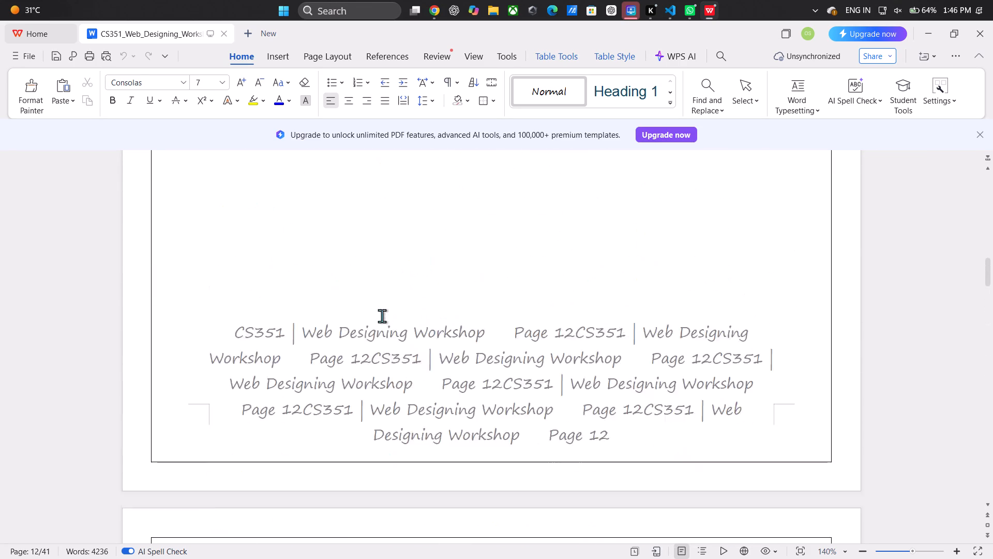
{"action": "scroll", "coordinate": [382, 316], "scroll_direction": "up", "scroll_amount": 11}
{"action": "scroll", "coordinate": [382, 316], "scroll_direction": "down", "scroll_amount": 13}
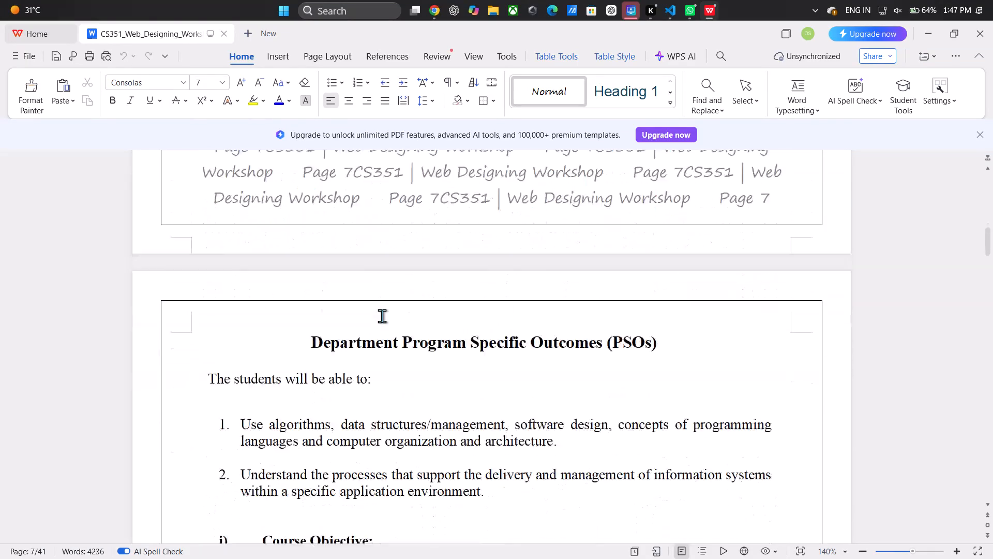
{"action": "scroll", "coordinate": [382, 316], "scroll_direction": "down", "scroll_amount": 12}
{"action": "scroll", "coordinate": [382, 316], "scroll_direction": "up", "scroll_amount": 1}
{"action": "scroll", "coordinate": [382, 316], "scroll_direction": "down", "scroll_amount": 1}
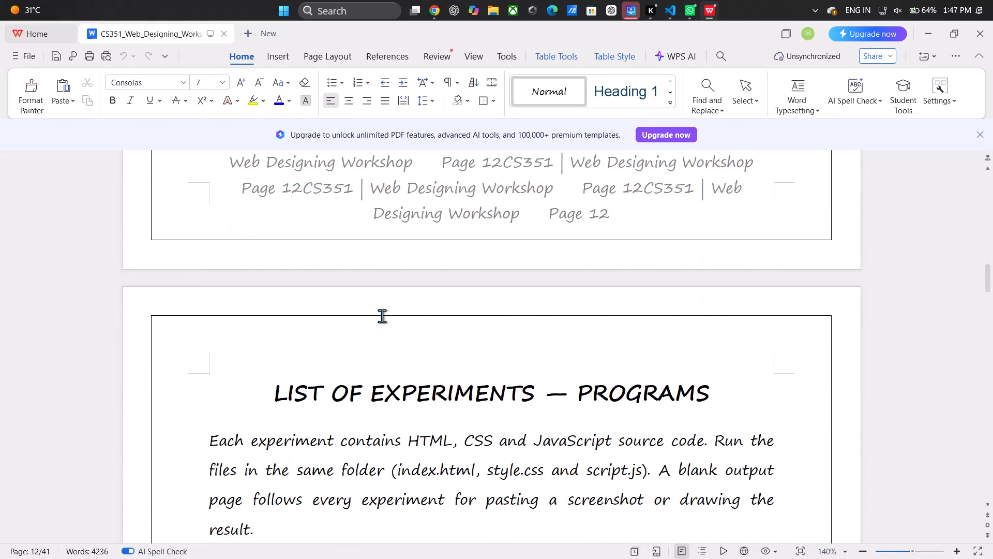
{"action": "scroll", "coordinate": [382, 316], "scroll_direction": "down", "scroll_amount": 1}
{"action": "scroll", "coordinate": [382, 316], "scroll_direction": "up", "scroll_amount": 1}
{"action": "left_click", "coordinate": [646, 294]}
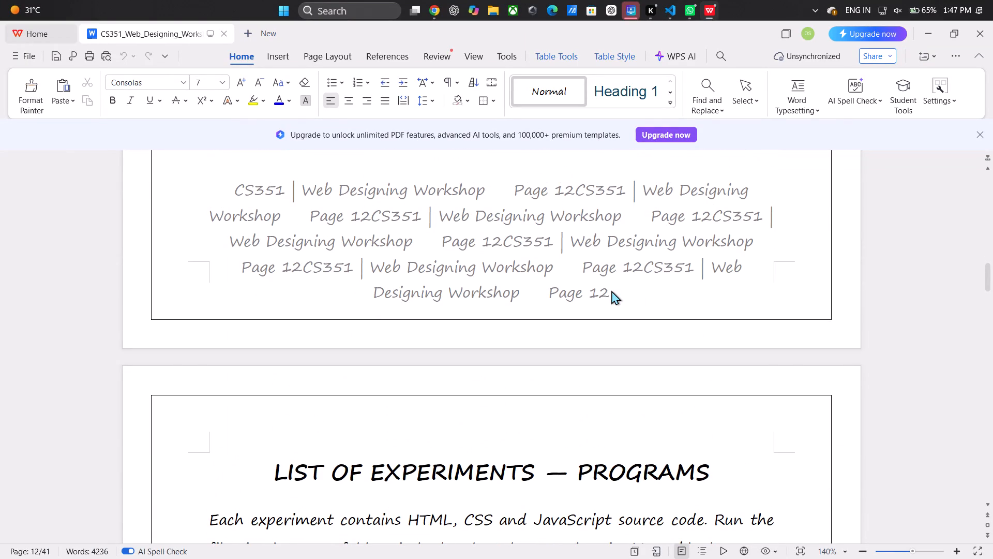
{"action": "left_click", "coordinate": [611, 290]}
{"action": "left_click", "coordinate": [230, 192]}
{"action": "left_click", "coordinate": [490, 254]}
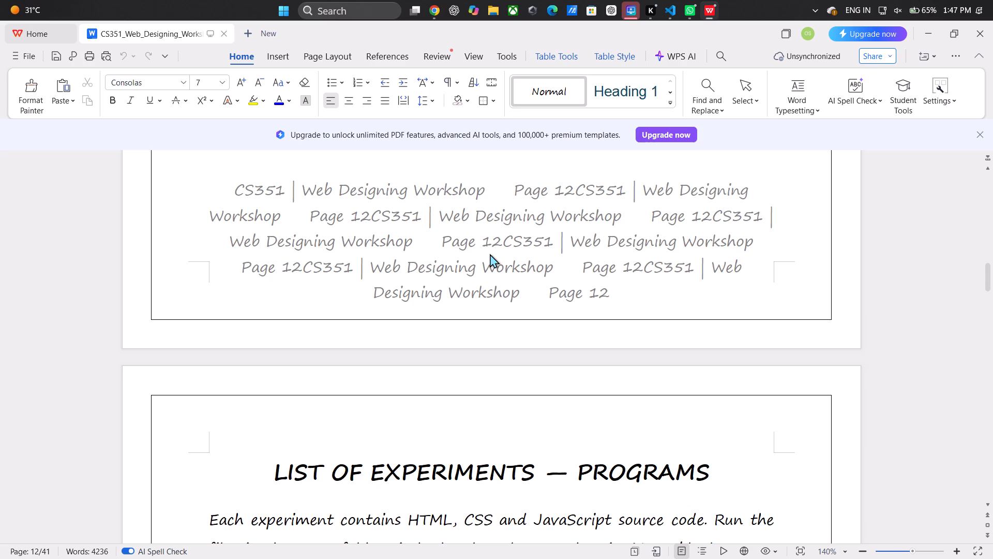
Capture a screenshot of the repeated footer block on page 17, including the JavaScript (script.js) heading above it.
{"action": "scroll", "coordinate": [490, 254], "scroll_direction": "down", "scroll_amount": 8}
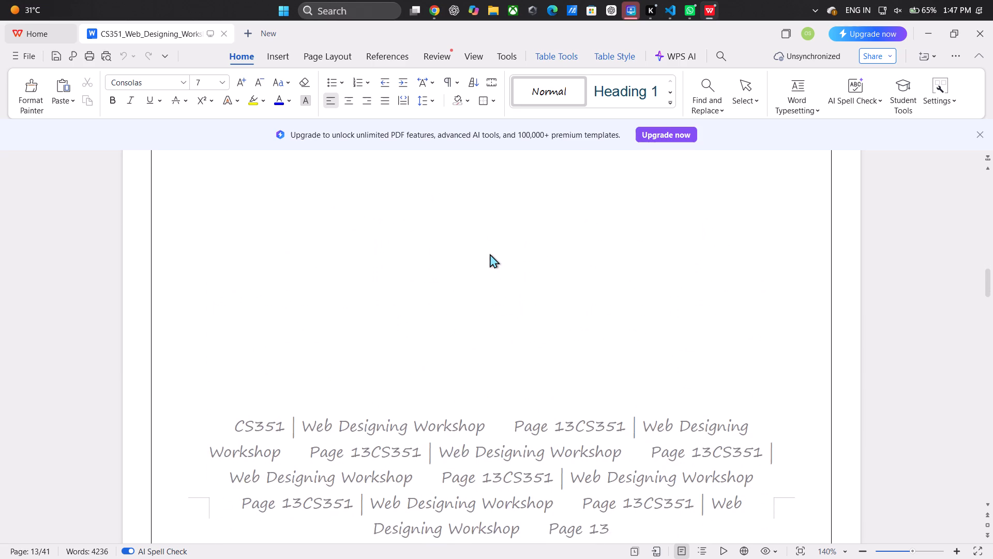
{"action": "scroll", "coordinate": [490, 254], "scroll_direction": "down", "scroll_amount": 15}
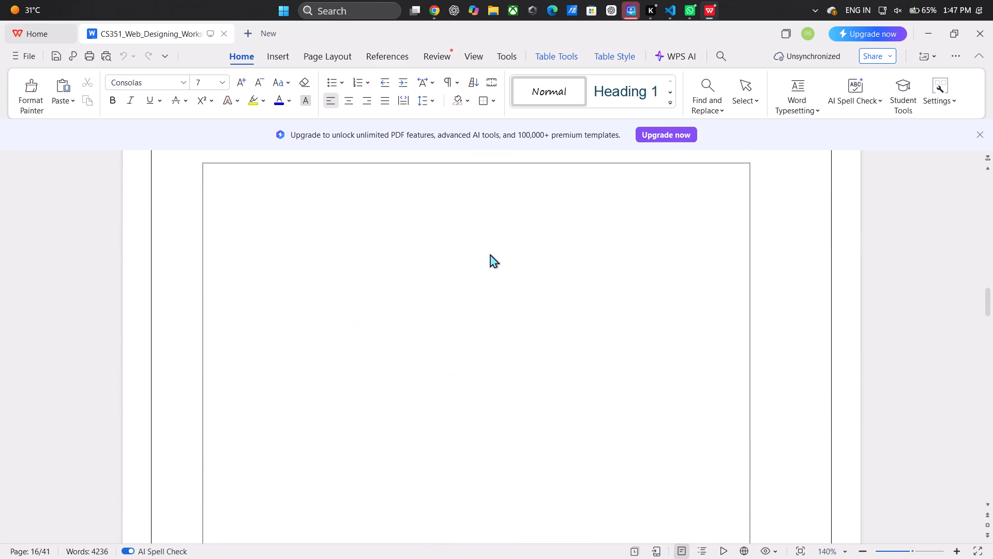
{"action": "scroll", "coordinate": [490, 254], "scroll_direction": "down", "scroll_amount": 12}
{"action": "scroll", "coordinate": [490, 254], "scroll_direction": "up", "scroll_amount": 1}
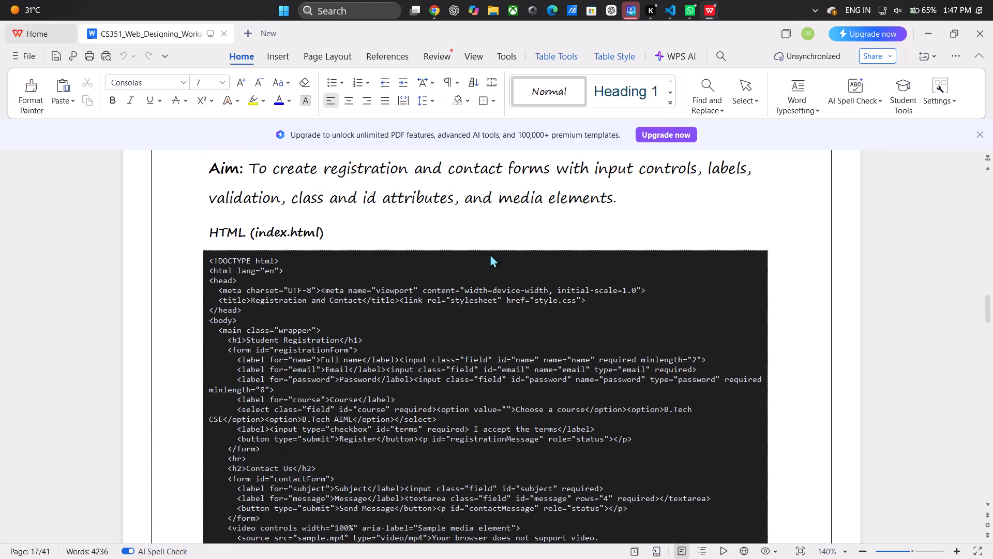
{"action": "scroll", "coordinate": [490, 254], "scroll_direction": "up", "scroll_amount": 1}
{"action": "scroll", "coordinate": [490, 254], "scroll_direction": "down", "scroll_amount": 6}
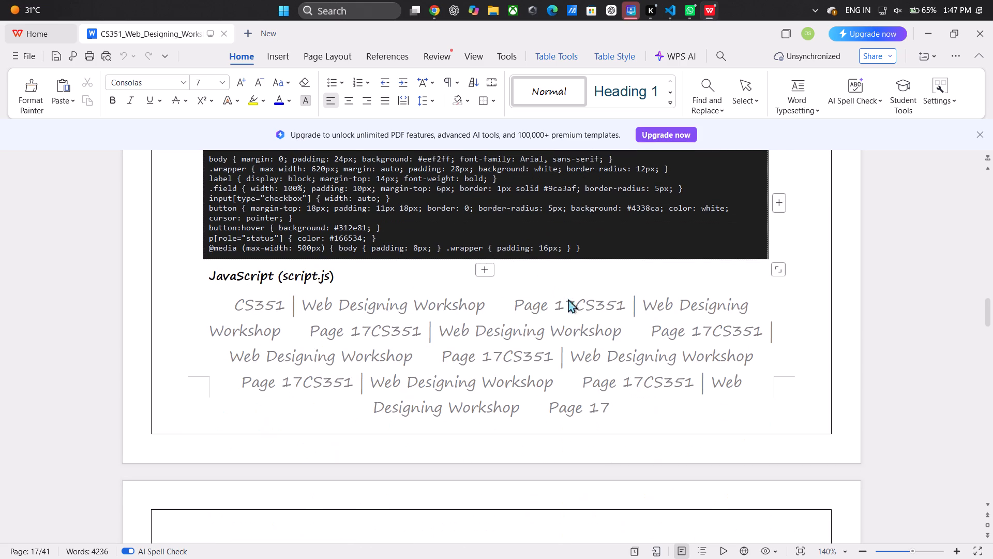
{"action": "scroll", "coordinate": [544, 305], "scroll_direction": "down", "scroll_amount": 2}
{"action": "scroll", "coordinate": [554, 340], "scroll_direction": "up", "scroll_amount": 1}
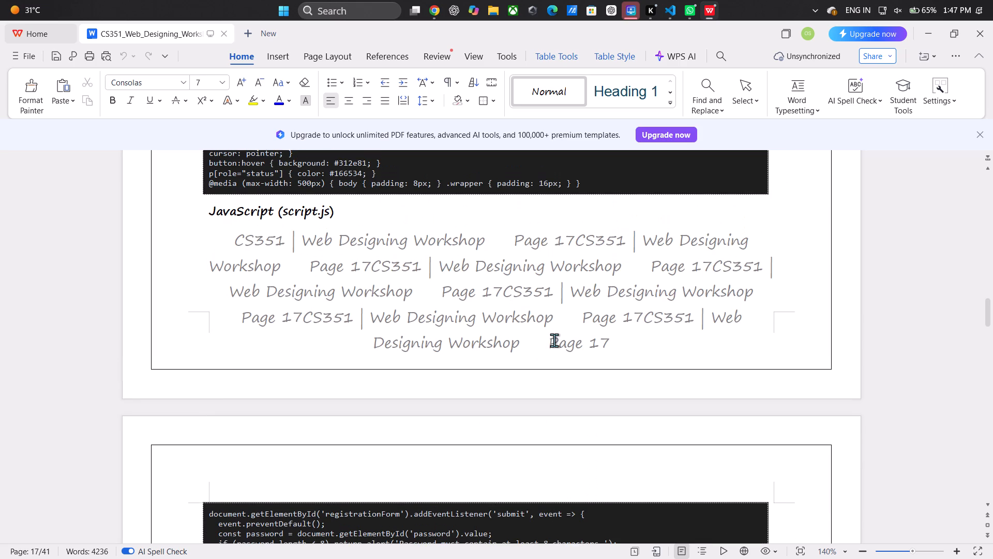
{"action": "key", "text": "Print"}
{"action": "left_click_drag", "start_coordinate": [178, 205], "coordinate": [385, 478]}
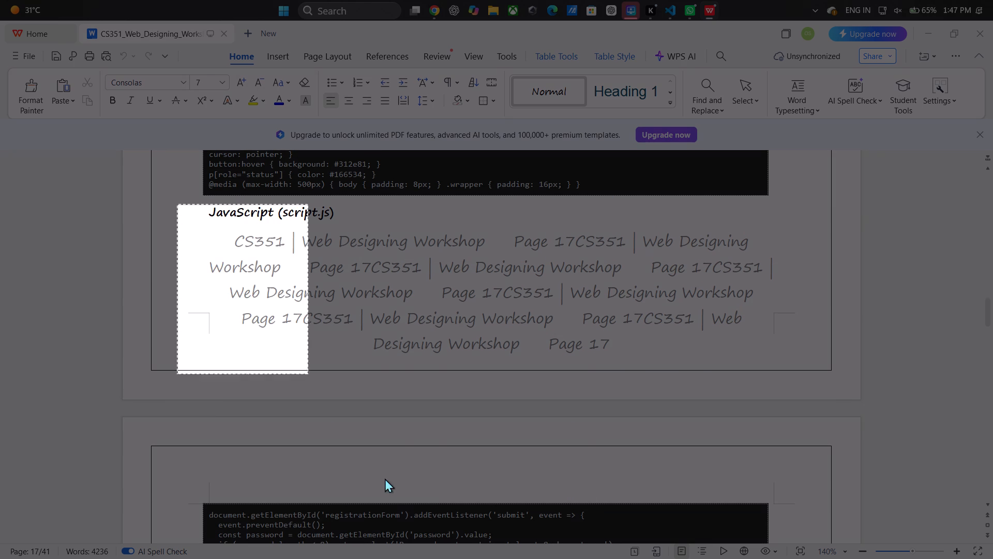
{"action": "left_click_drag", "start_coordinate": [385, 478], "coordinate": [846, 396]}
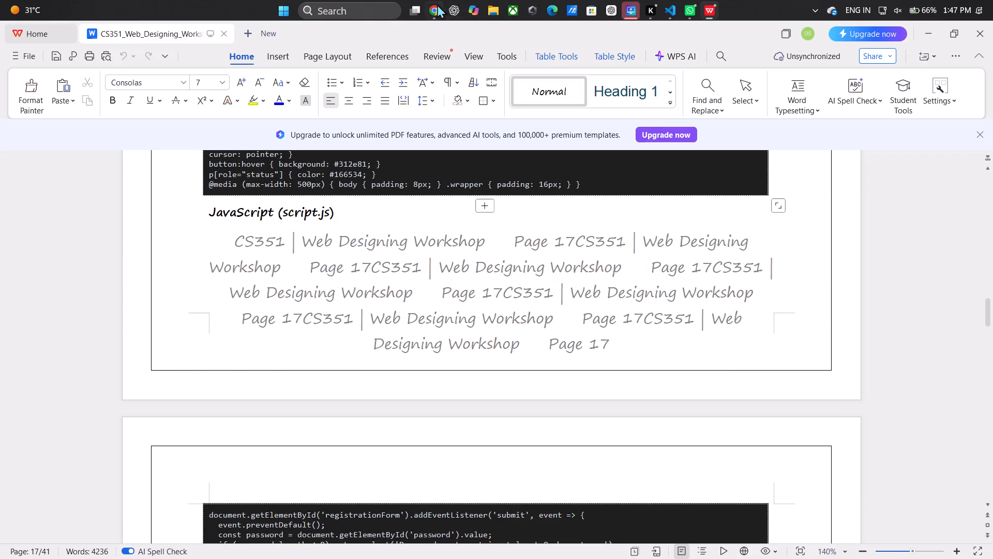
Close the CS351 Web Designing Workshop lab file and reopen it from the recent files in File Explorer.
{"action": "left_click", "coordinate": [434, 2]}
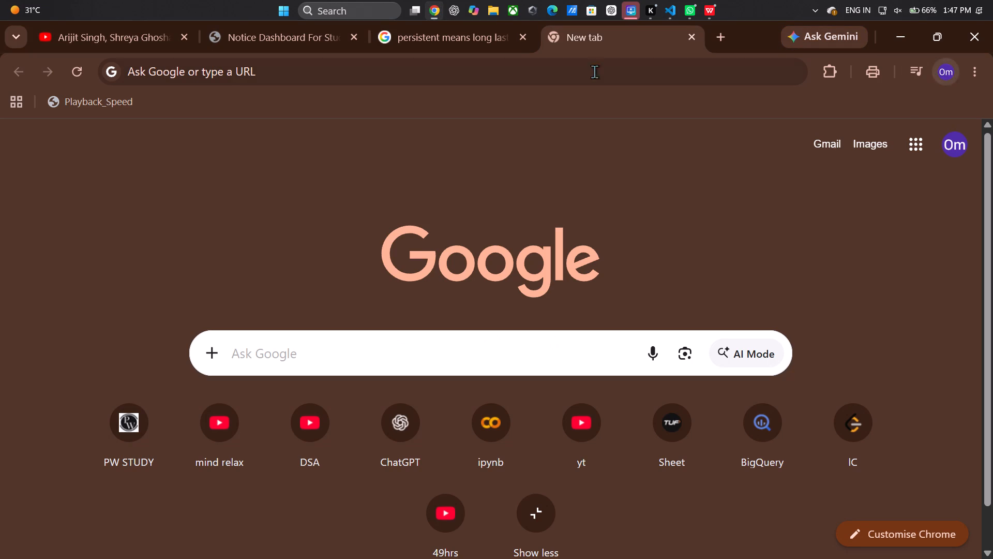
{"action": "left_click", "coordinate": [493, 11]}
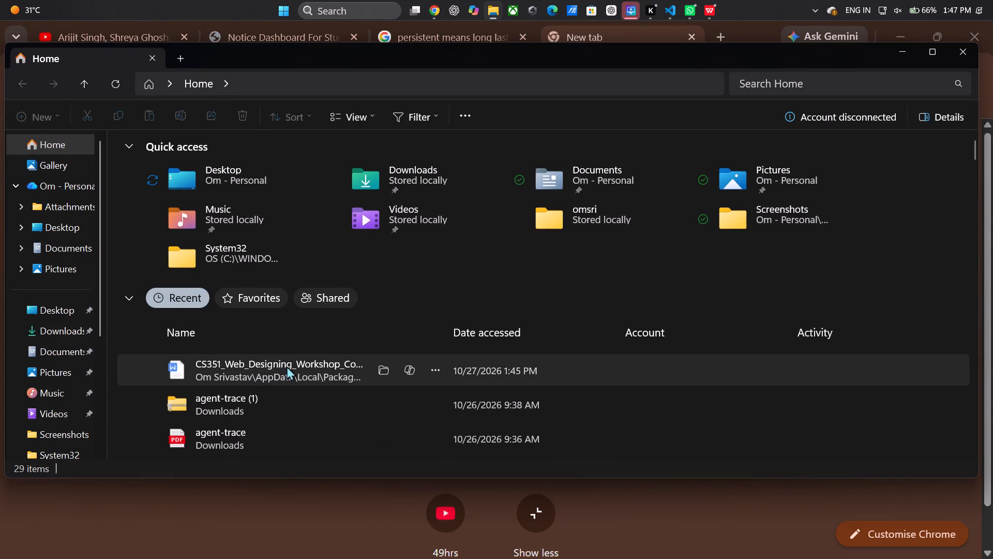
{"action": "double_click", "coordinate": [312, 373]}
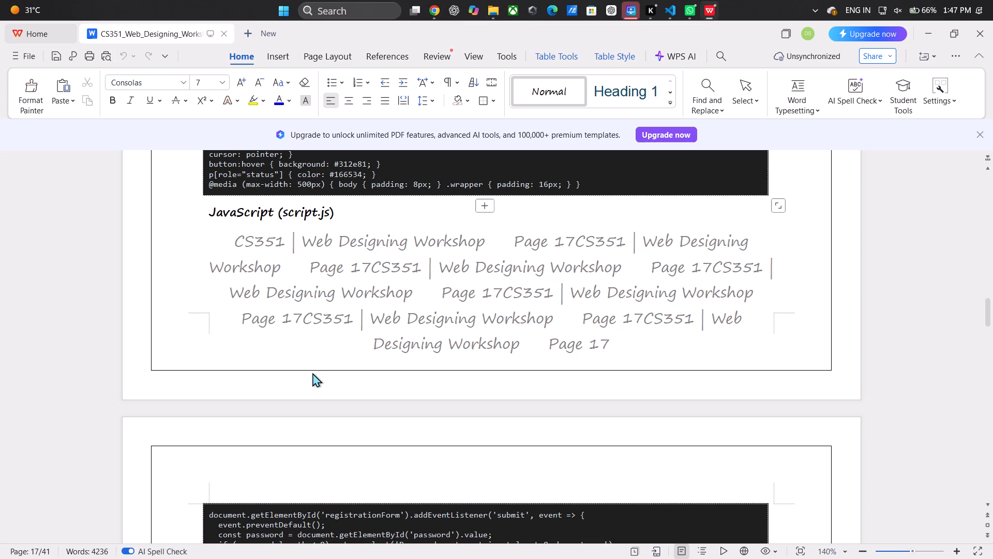
{"action": "left_click", "coordinate": [968, 33]}
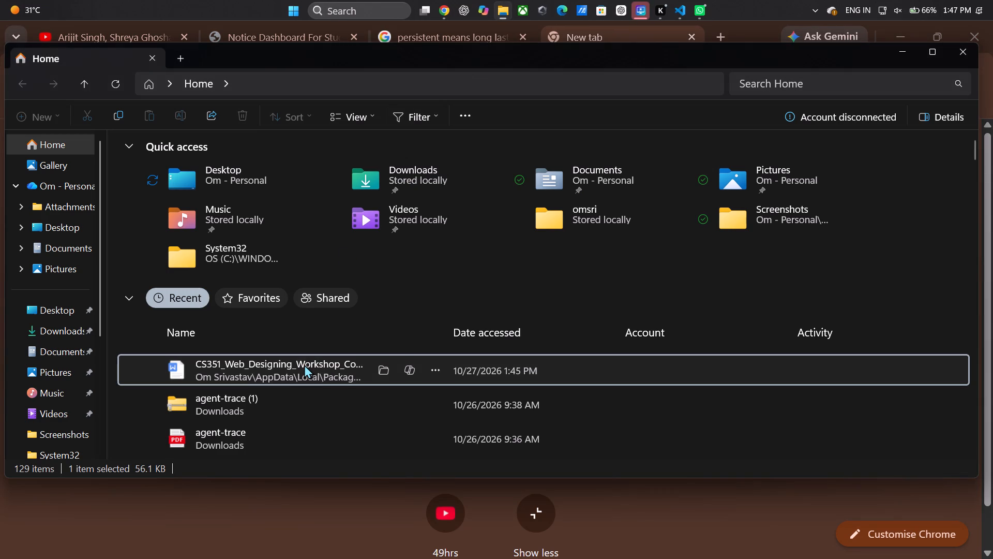
{"action": "double_click", "coordinate": [304, 364]}
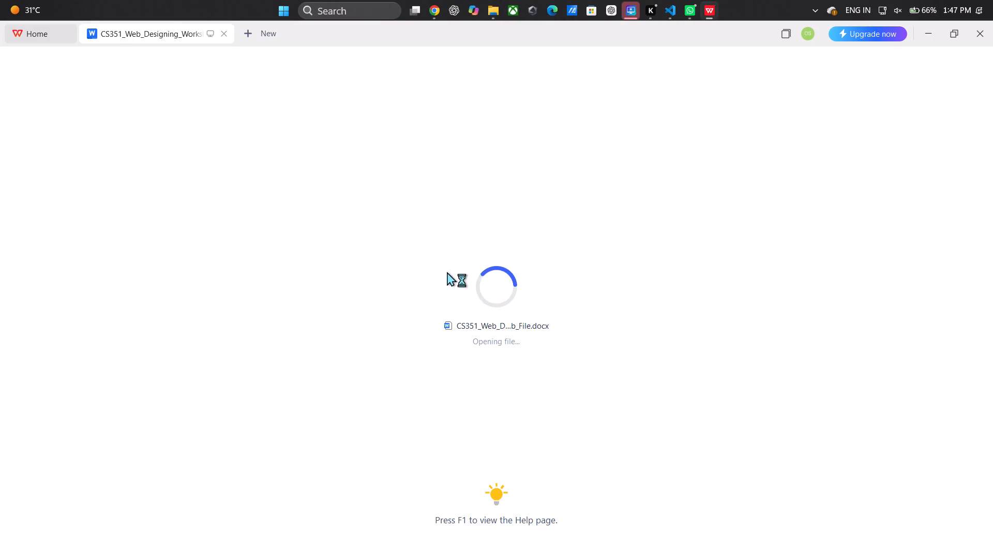
{"action": "scroll", "coordinate": [553, 377], "scroll_direction": "down", "scroll_amount": 12}
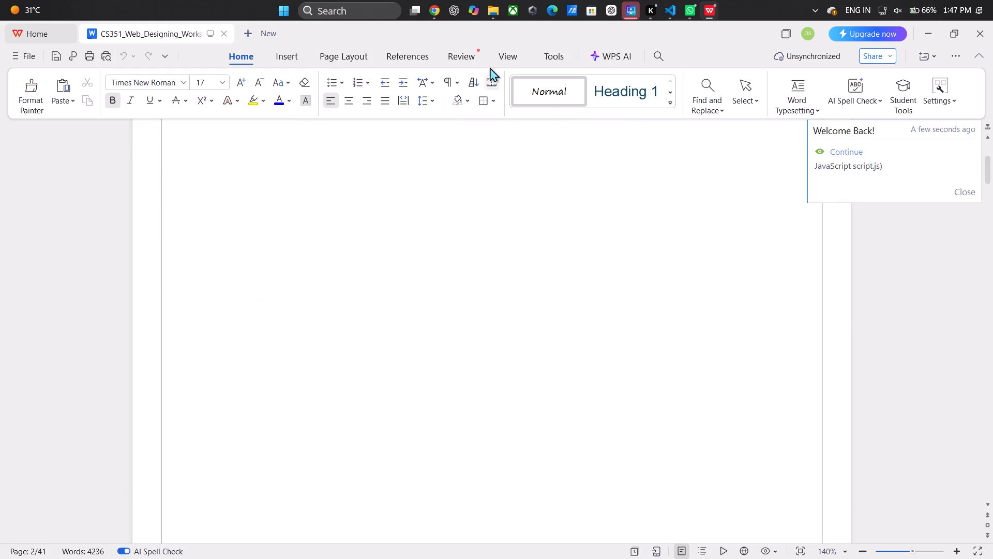
Switch to Chrome and close the YouTube tab.
{"action": "left_click", "coordinate": [432, 16]}
{"action": "left_click", "coordinate": [540, 67]}
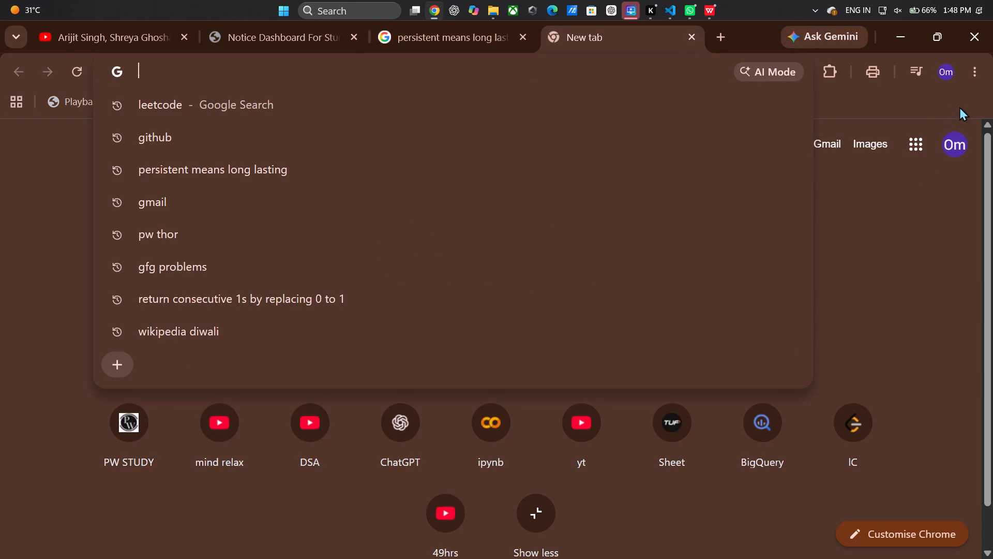
{"action": "left_click_drag", "start_coordinate": [932, 104], "coordinate": [950, 79]}
{"action": "left_click", "coordinate": [950, 79]}
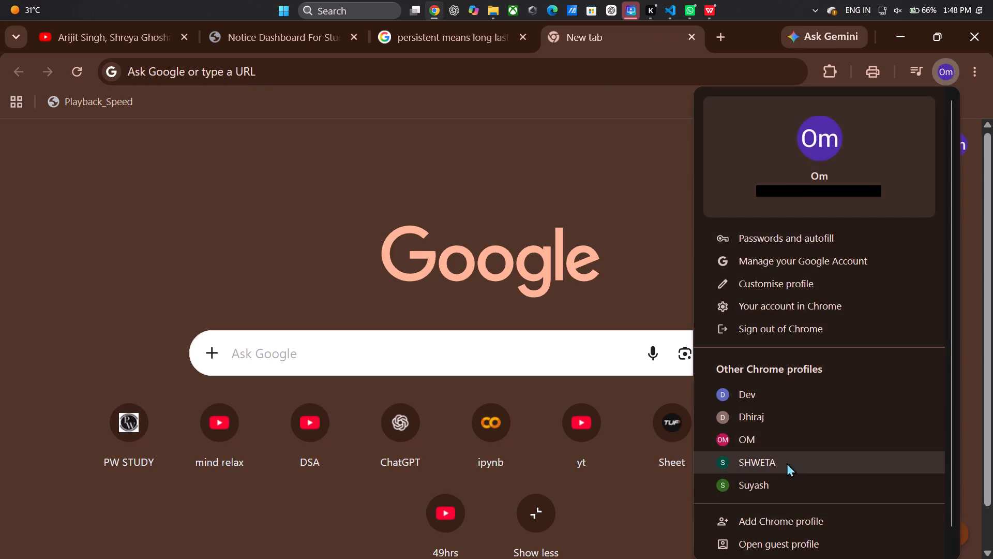
{"action": "left_click", "coordinate": [495, 250]}
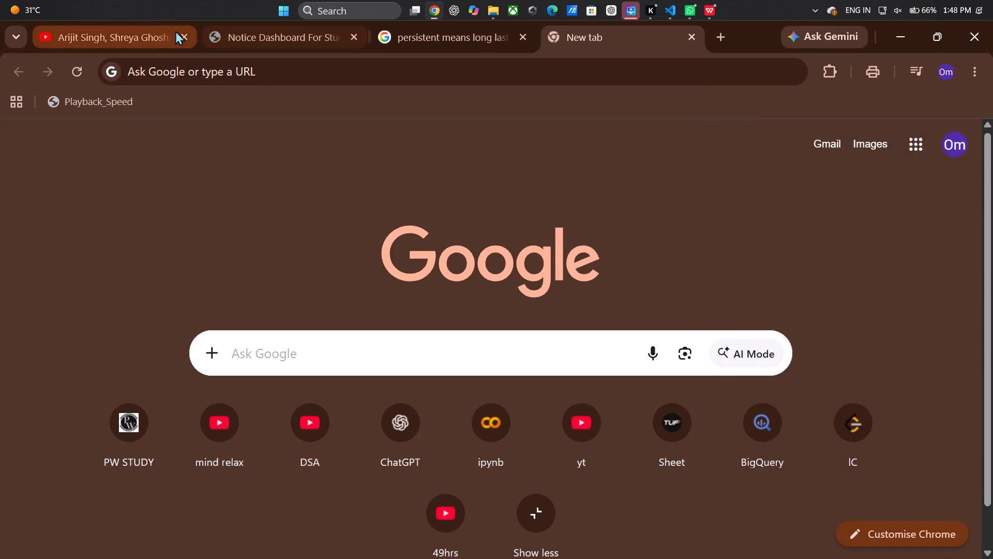
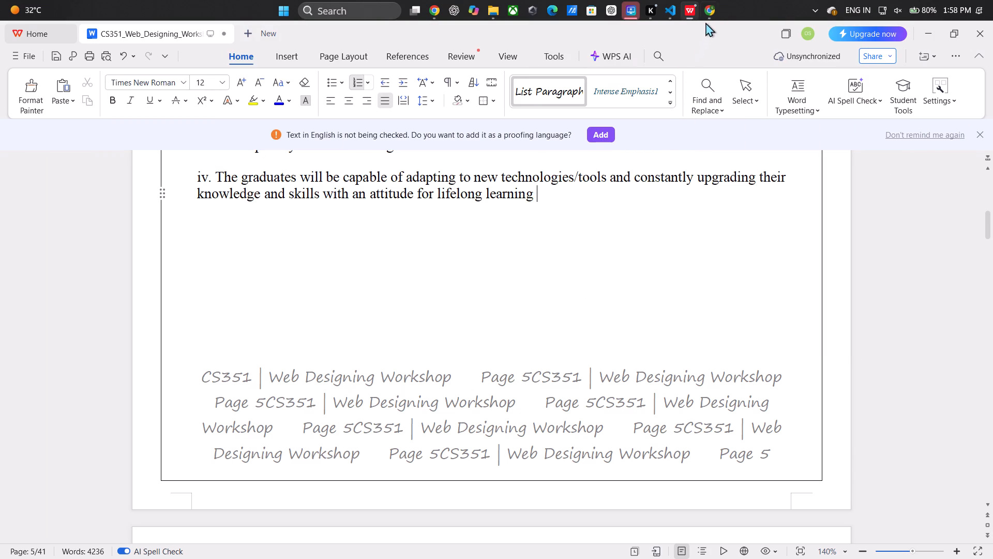
{"action": "left_click", "coordinate": [711, 8]}
{"action": "left_click", "coordinate": [685, 9]}
{"action": "left_click", "coordinate": [547, 192]}
{"action": "scroll", "coordinate": [547, 192], "scroll_direction": "up", "scroll_amount": 3}
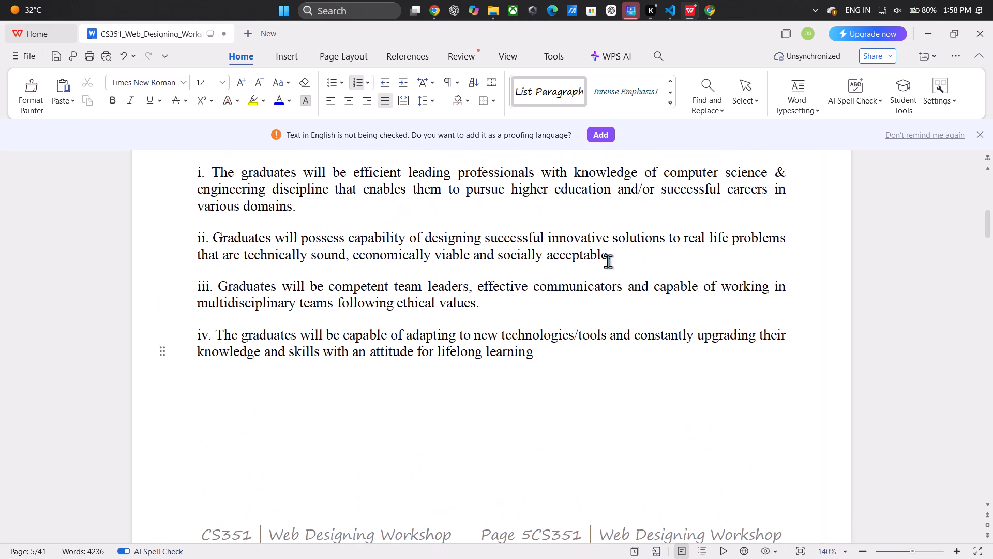
Review the department vision, mission, Program Educational Objectives and Program Outcomes on pages 5 and 6, including the page 5 footer.
{"action": "left_click", "coordinate": [608, 261]}
{"action": "left_click", "coordinate": [651, 267]}
{"action": "scroll", "coordinate": [651, 267], "scroll_direction": "up", "scroll_amount": 5}
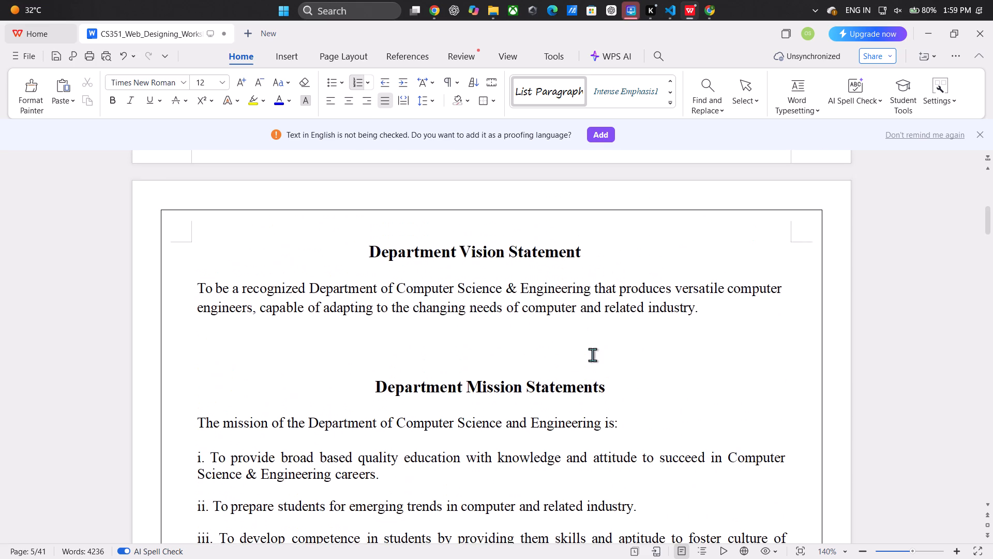
{"action": "scroll", "coordinate": [592, 355], "scroll_direction": "down", "scroll_amount": 5}
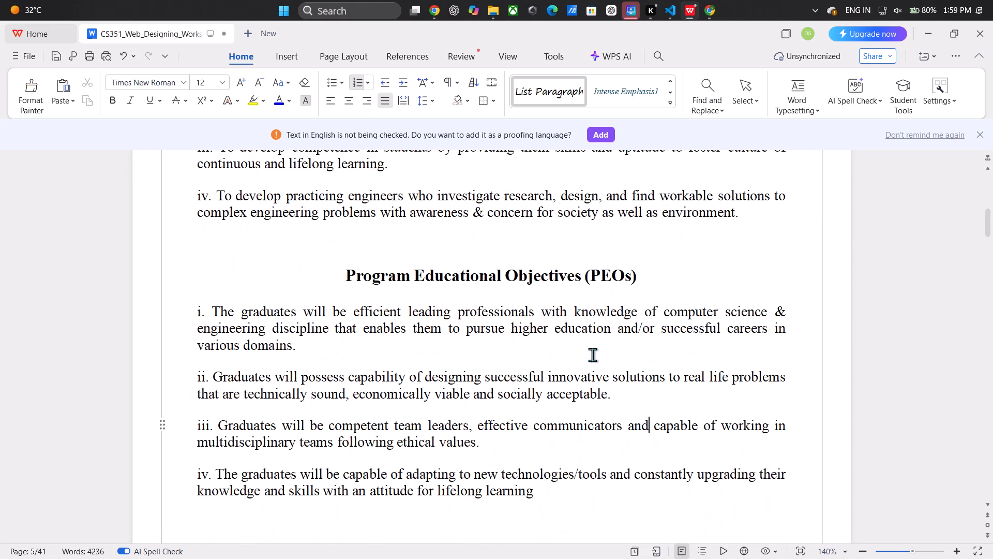
{"action": "scroll", "coordinate": [592, 355], "scroll_direction": "down", "scroll_amount": 5}
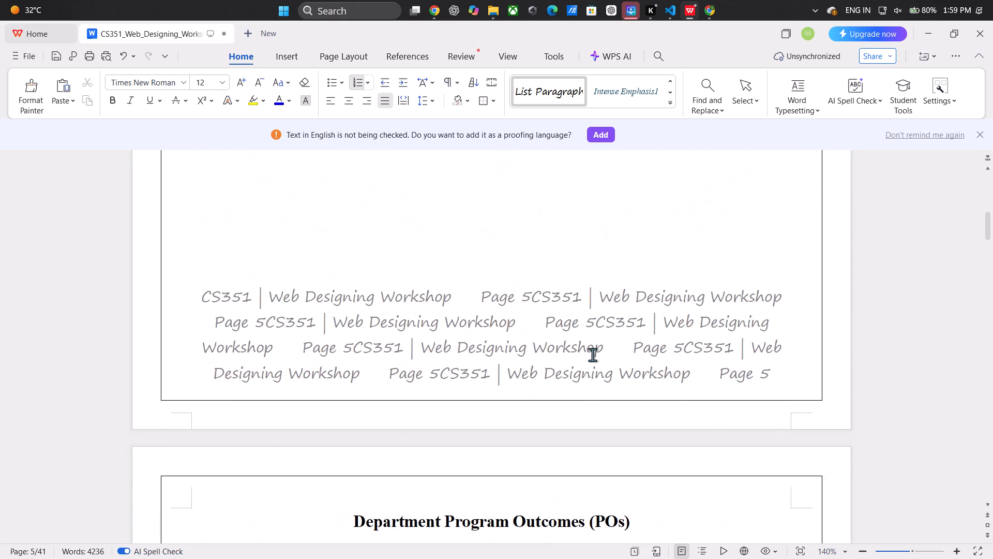
{"action": "scroll", "coordinate": [592, 355], "scroll_direction": "down", "scroll_amount": 3}
{"action": "scroll", "coordinate": [592, 355], "scroll_direction": "left", "scroll_amount": 1}
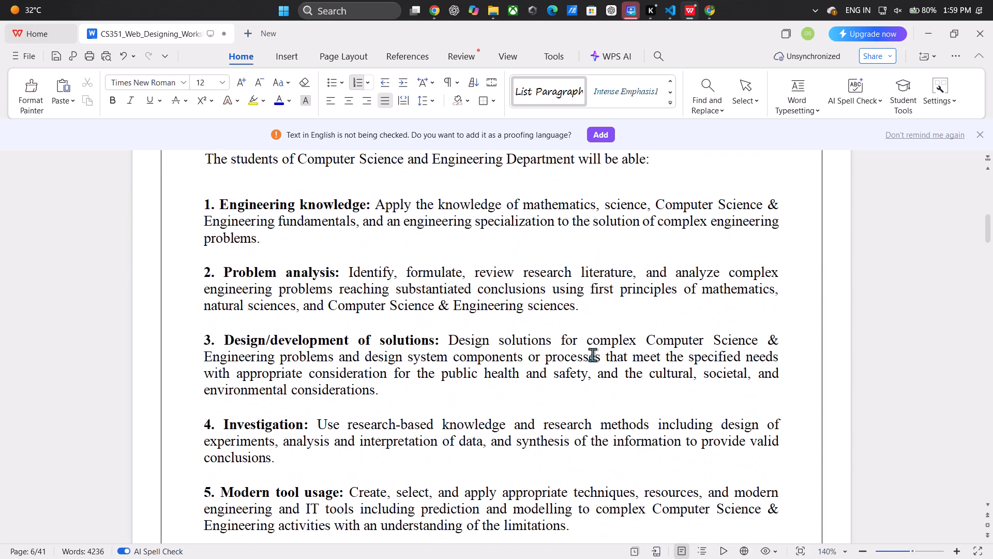
{"action": "scroll", "coordinate": [592, 355], "scroll_direction": "left", "scroll_amount": 3}
{"action": "scroll", "coordinate": [592, 355], "scroll_direction": "down", "scroll_amount": 1}
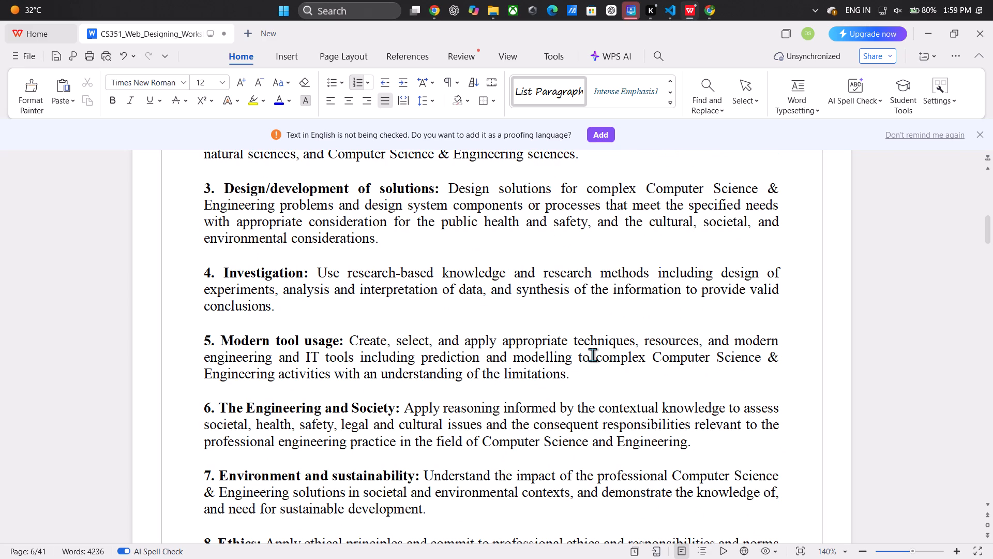
Go back through the lab file's opening pages to the cover and inspect the Submitted To / Submitted By table on page 2.
{"action": "scroll", "coordinate": [592, 355], "scroll_direction": "up", "scroll_amount": 4}
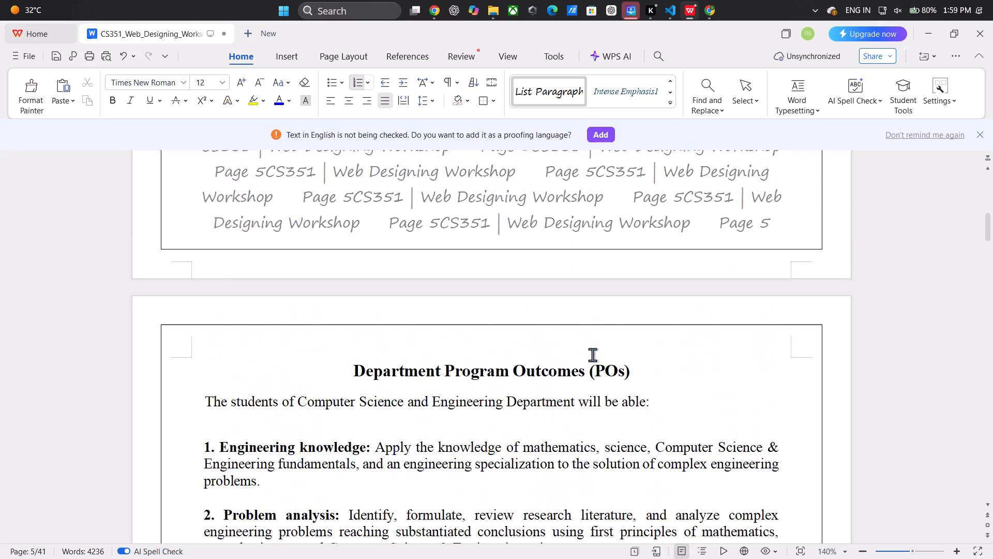
{"action": "scroll", "coordinate": [592, 355], "scroll_direction": "up", "scroll_amount": 12}
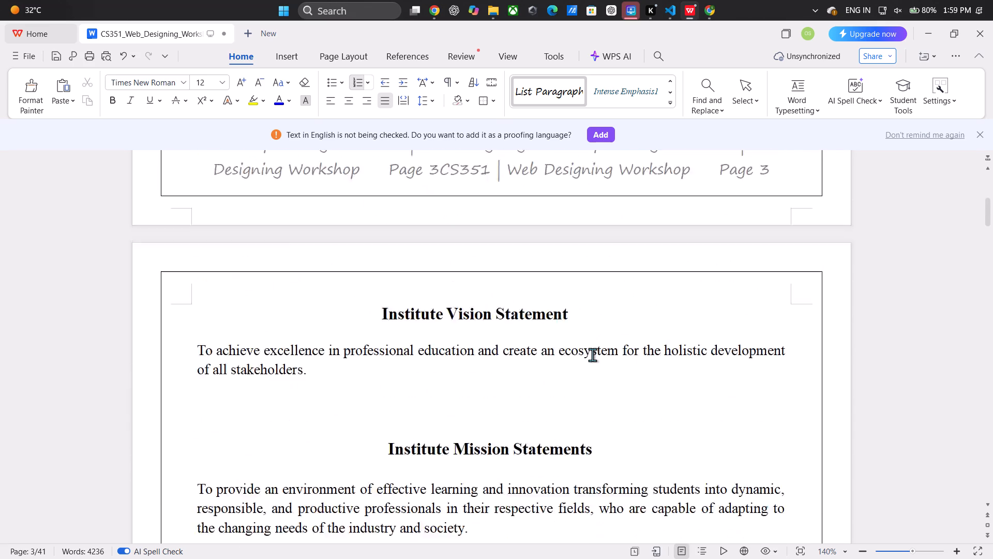
{"action": "scroll", "coordinate": [592, 355], "scroll_direction": "up", "scroll_amount": 10}
{"action": "scroll", "coordinate": [592, 355], "scroll_direction": "down", "scroll_amount": 4}
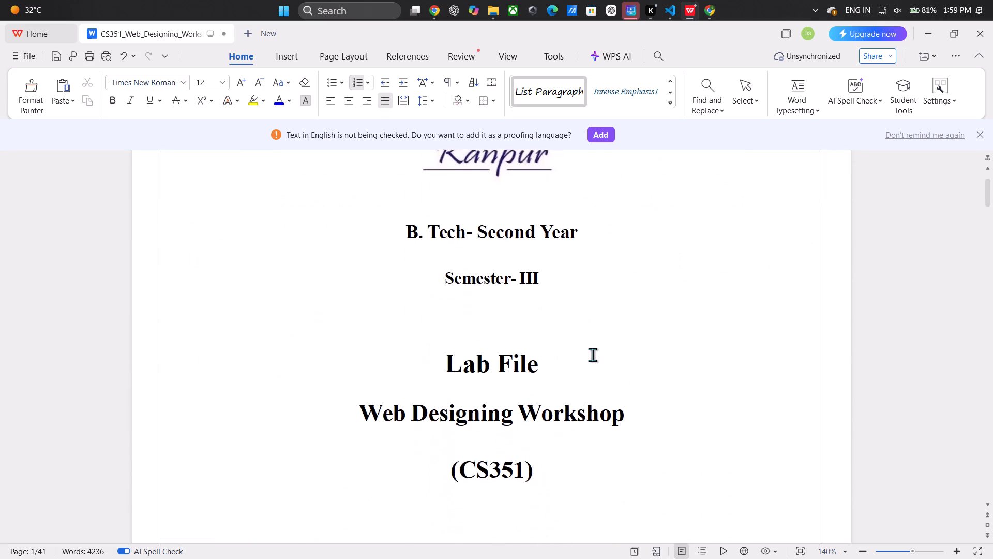
{"action": "scroll", "coordinate": [592, 355], "scroll_direction": "down", "scroll_amount": 4}
{"action": "scroll", "coordinate": [592, 355], "scroll_direction": "left", "scroll_amount": 1}
{"action": "scroll", "coordinate": [592, 355], "scroll_direction": "down", "scroll_amount": 2}
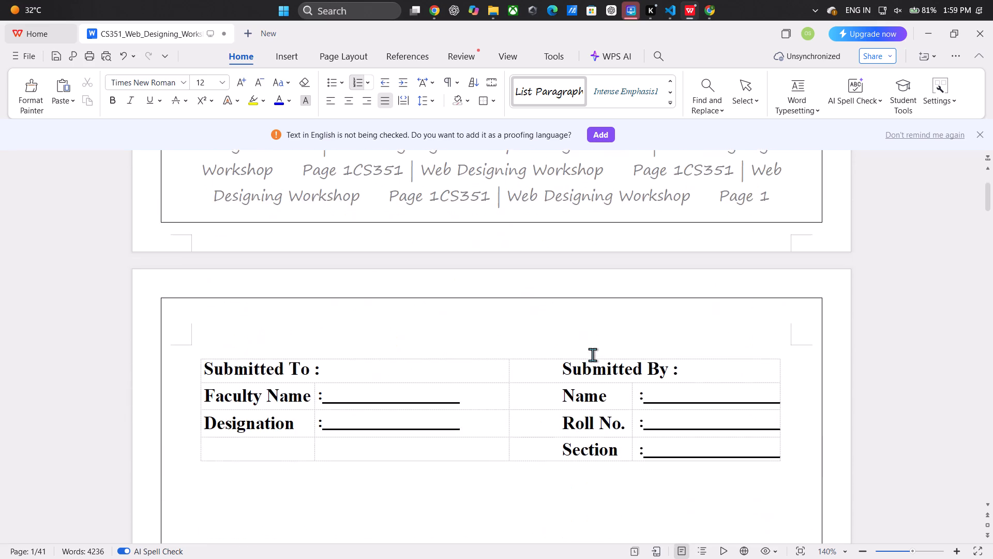
{"action": "scroll", "coordinate": [592, 355], "scroll_direction": "left", "scroll_amount": 1}
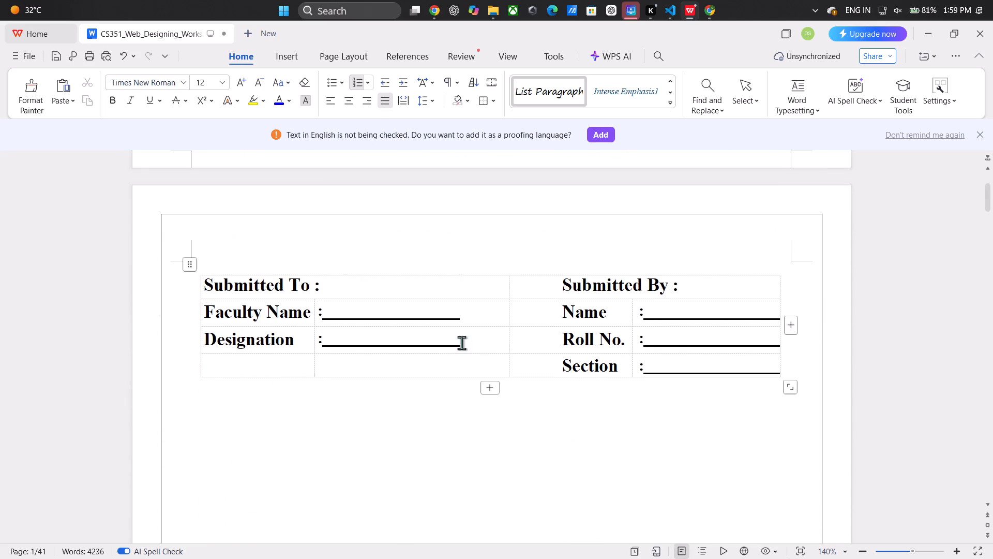
{"action": "left_click", "coordinate": [517, 350]}
{"action": "left_click", "coordinate": [634, 354]}
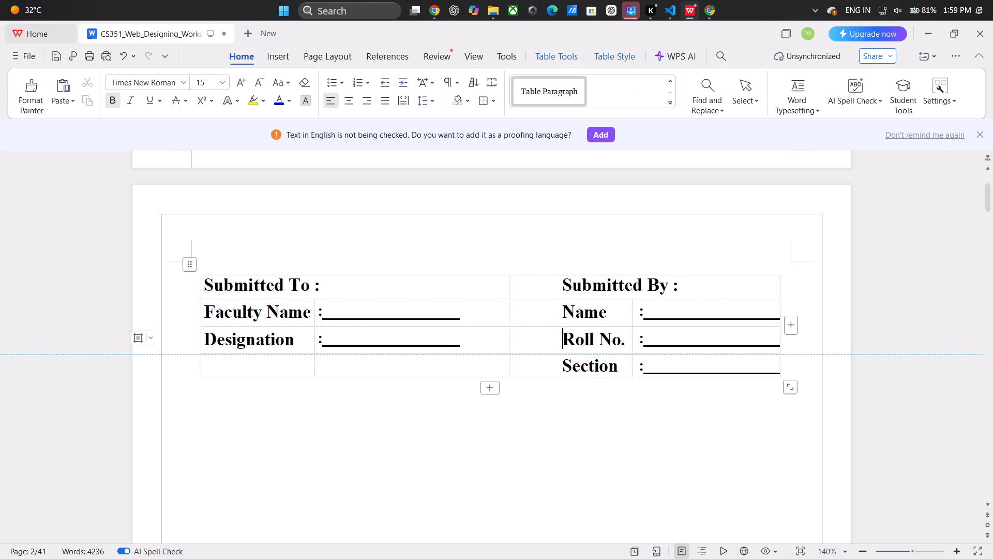
Recheck the cover, the submission details page with its footer, and the Table of Contents on pages 1 to 3.
{"action": "scroll", "coordinate": [634, 354], "scroll_direction": "down", "scroll_amount": 10}
{"action": "scroll", "coordinate": [634, 354], "scroll_direction": "up", "scroll_amount": 3}
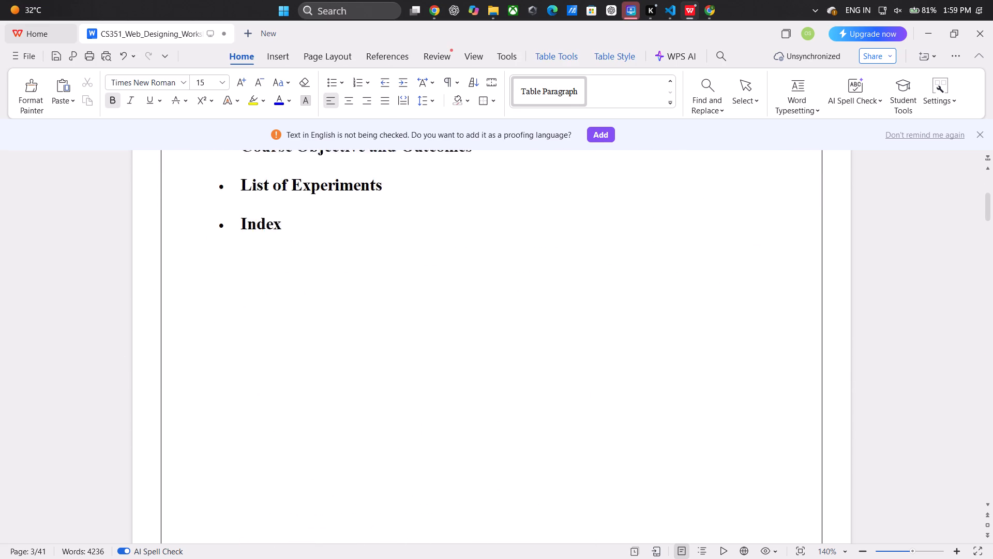
{"action": "scroll", "coordinate": [634, 354], "scroll_direction": "up", "scroll_amount": 14}
{"action": "scroll", "coordinate": [634, 354], "scroll_direction": "down", "scroll_amount": 3}
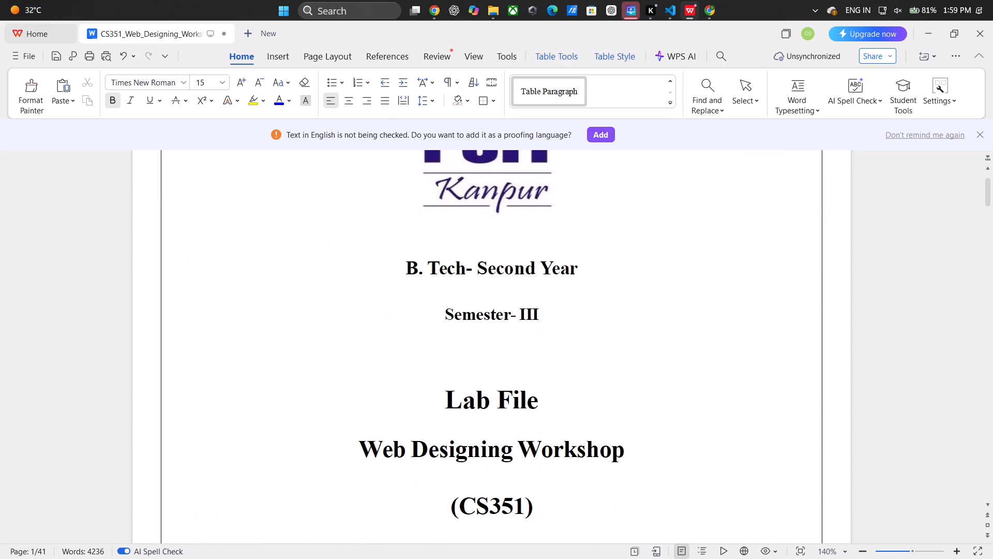
{"action": "scroll", "coordinate": [634, 354], "scroll_direction": "down", "scroll_amount": 8}
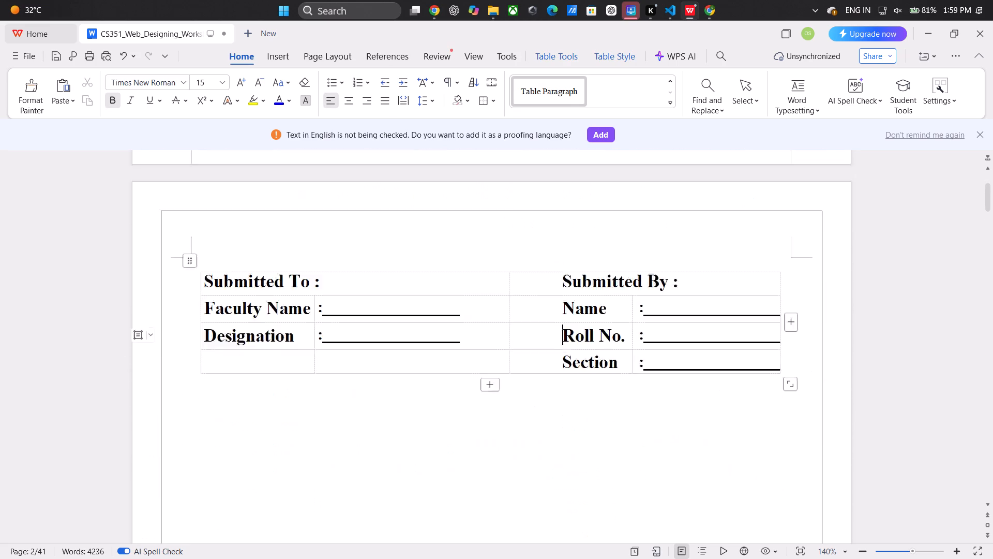
{"action": "scroll", "coordinate": [634, 354], "scroll_direction": "down", "scroll_amount": 7}
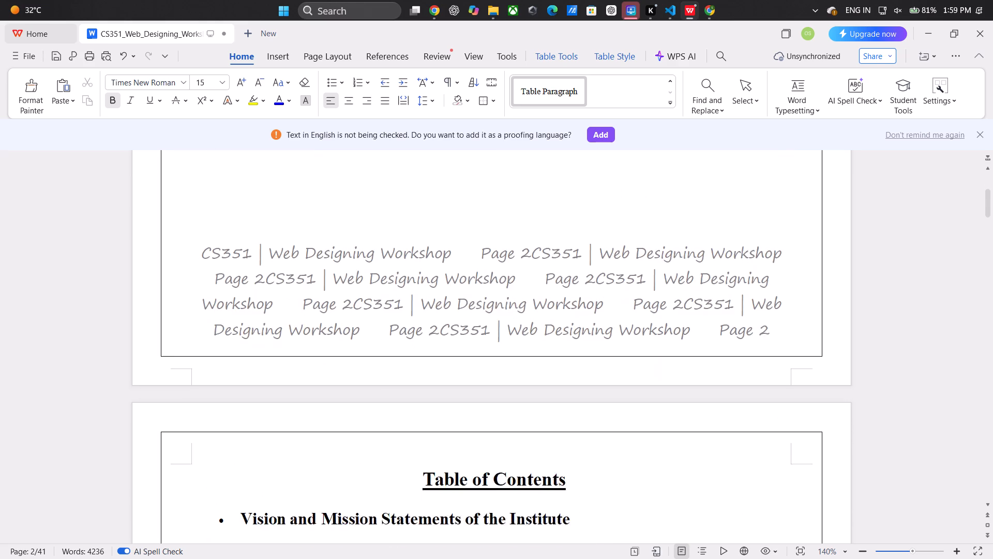
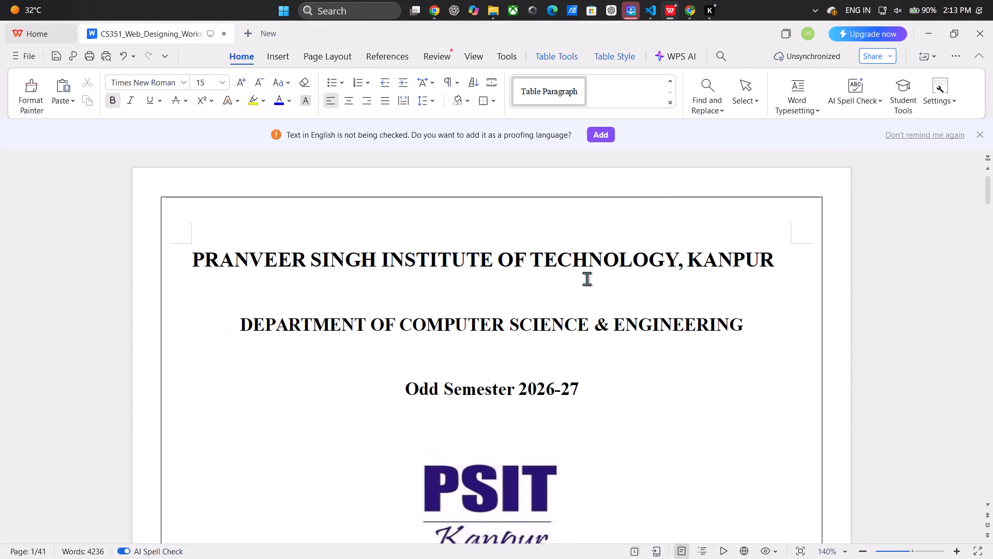
{"action": "scroll", "coordinate": [586, 278], "scroll_direction": "up", "scroll_amount": 15}
{"action": "scroll", "coordinate": [586, 278], "scroll_direction": "down", "scroll_amount": 2}
{"action": "scroll", "coordinate": [646, 382], "scroll_direction": "down", "scroll_amount": 4}
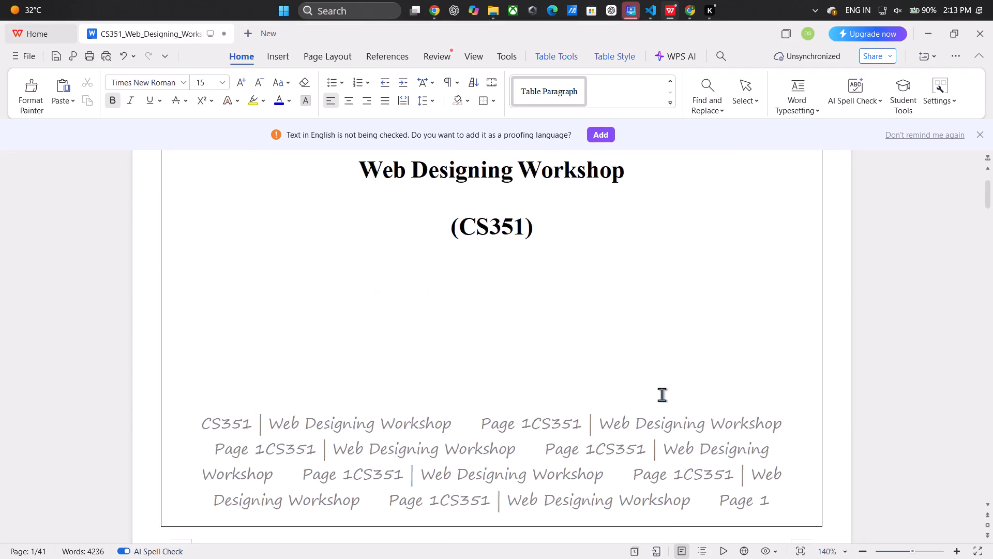
{"action": "scroll", "coordinate": [661, 394], "scroll_direction": "down", "scroll_amount": 1}
{"action": "left_click", "coordinate": [418, 269]}
{"action": "key", "text": "BackSpace"}
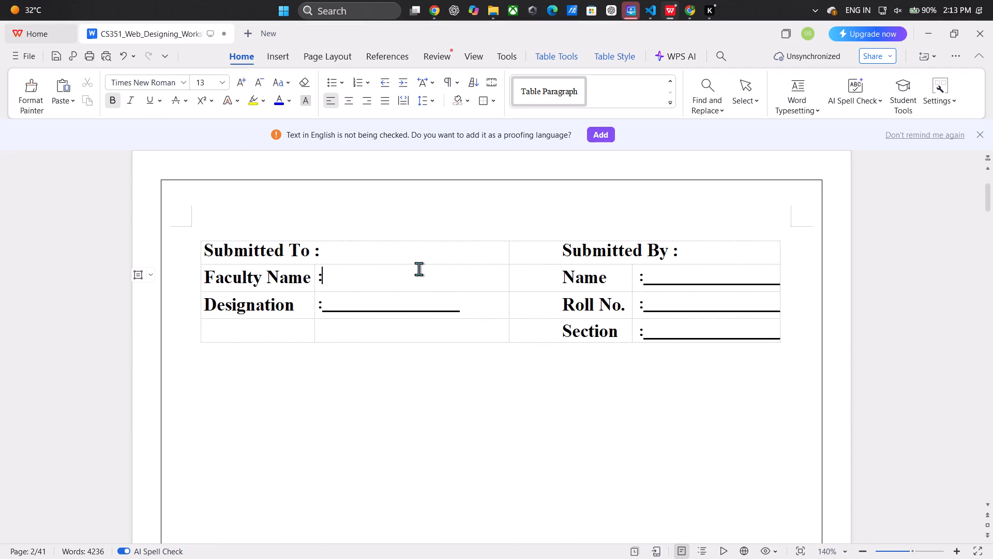
{"action": "key", "text": "BackSpace"}
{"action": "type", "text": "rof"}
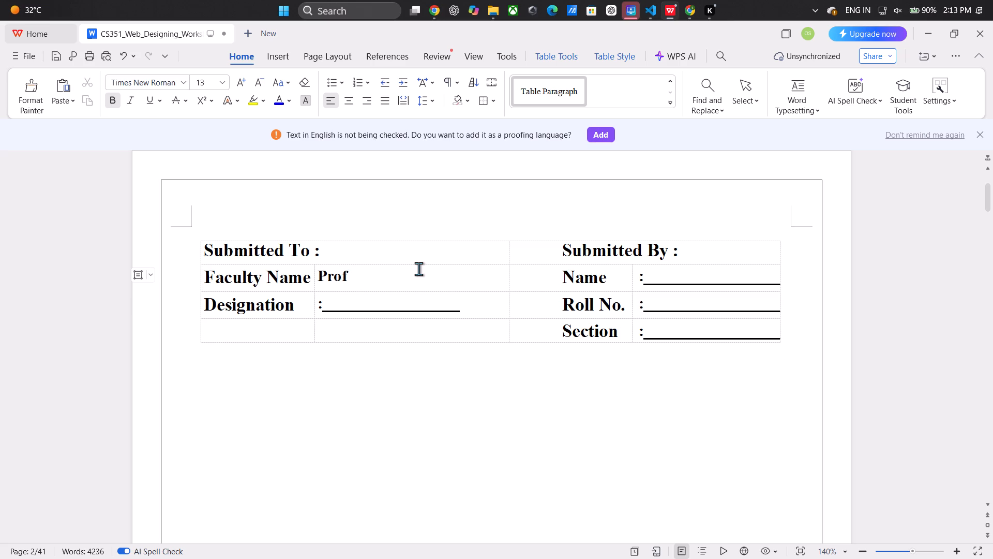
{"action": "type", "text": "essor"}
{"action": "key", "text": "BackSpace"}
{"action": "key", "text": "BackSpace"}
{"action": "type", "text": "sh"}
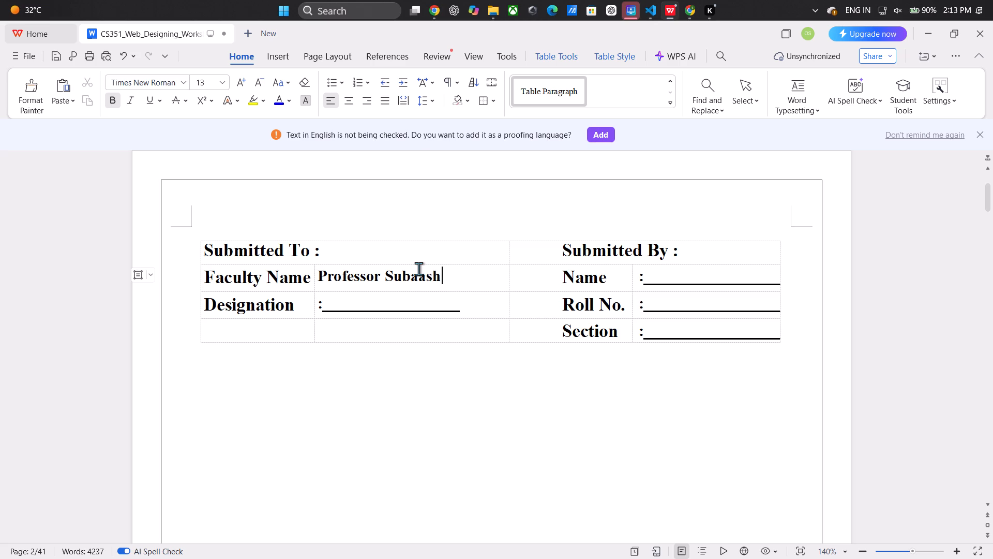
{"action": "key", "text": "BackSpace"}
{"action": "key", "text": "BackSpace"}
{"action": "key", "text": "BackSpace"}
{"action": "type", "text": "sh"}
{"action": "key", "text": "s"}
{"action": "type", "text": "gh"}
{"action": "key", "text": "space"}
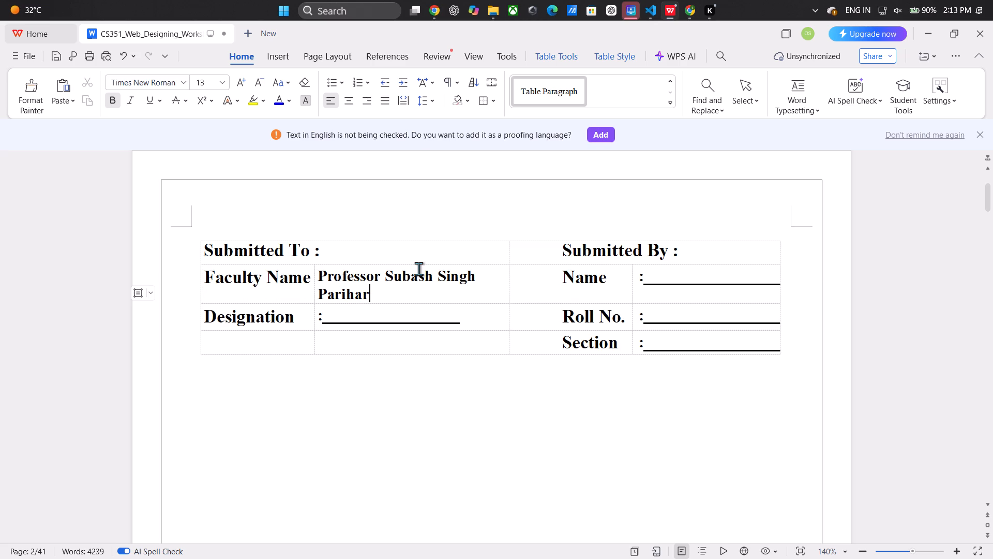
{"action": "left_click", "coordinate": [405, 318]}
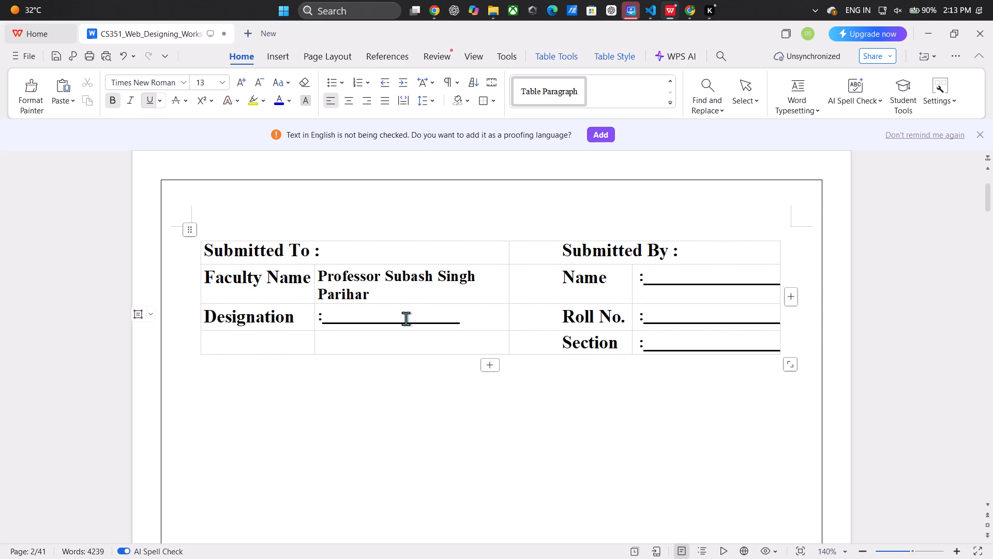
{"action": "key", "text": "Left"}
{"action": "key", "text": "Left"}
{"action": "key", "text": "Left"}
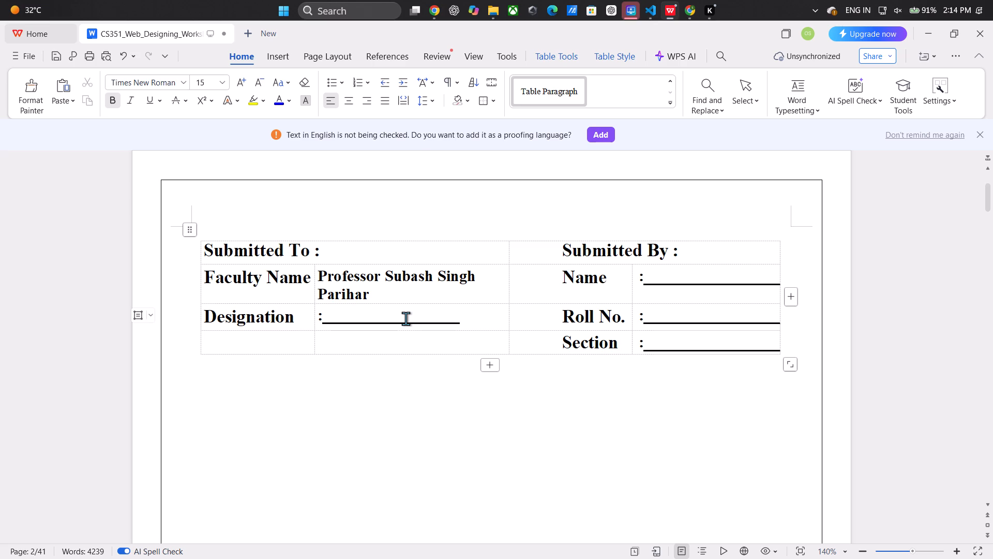
Shorten the title before the faculty member's name from "Professor" to "Prof.".
{"action": "left_click", "coordinate": [388, 274]}
{"action": "key", "text": "BackSpace"}
{"action": "key", "text": "BackSpace"}
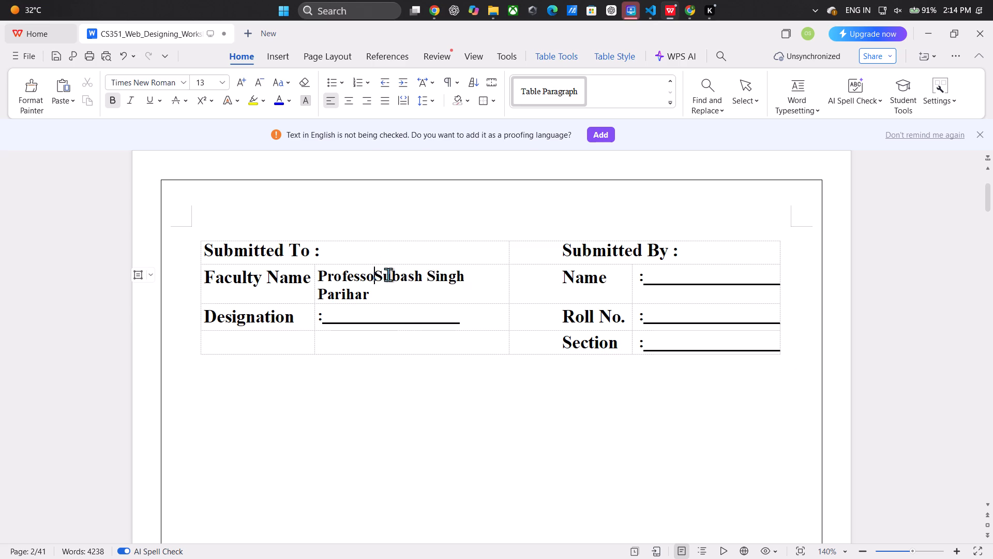
{"action": "key", "text": "BackSpace"}
{"action": "key", "text": "BackSpace"}
{"action": "key", "text": "BackSpace"}
{"action": "key", "text": "BackSpace"}
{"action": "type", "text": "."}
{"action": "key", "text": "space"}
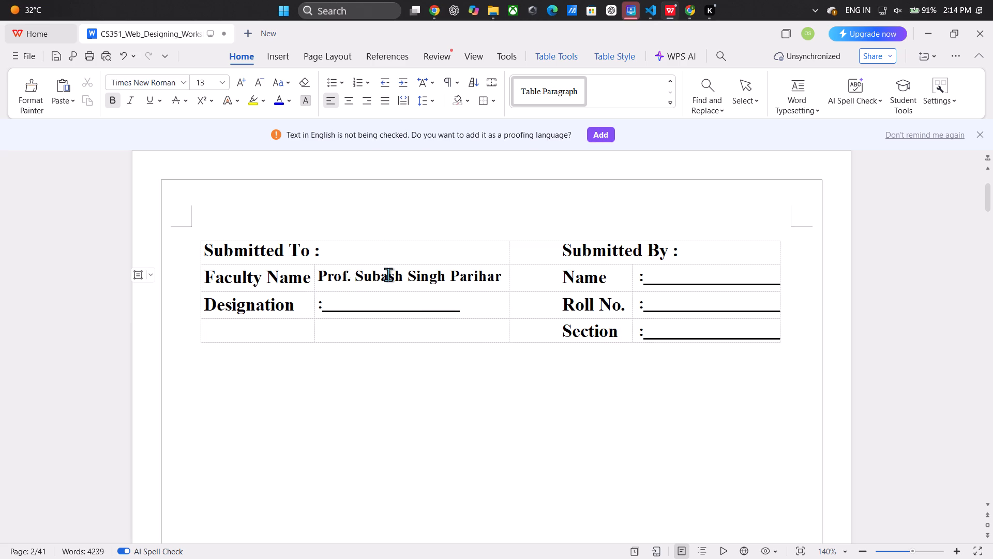
{"action": "scroll", "coordinate": [488, 286], "scroll_direction": "left", "scroll_amount": 1}
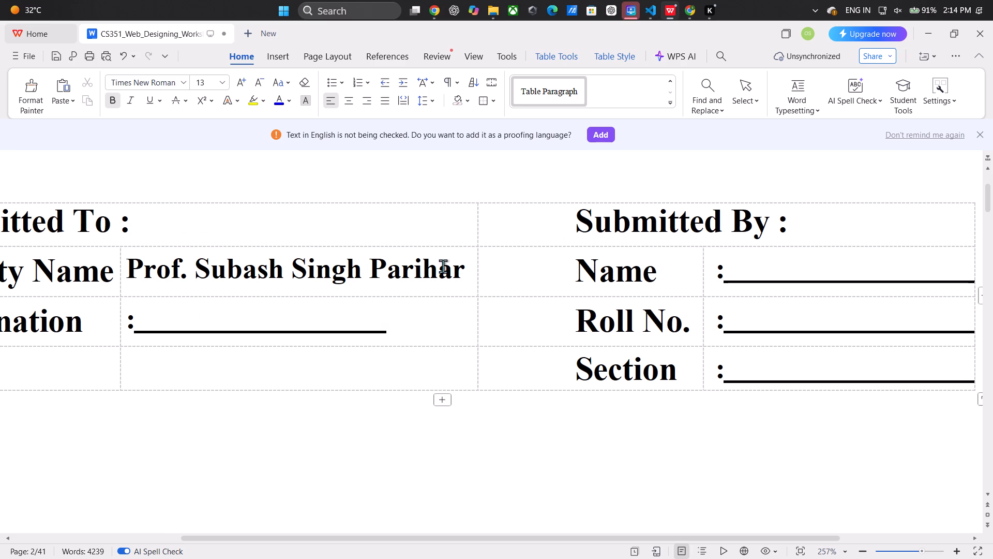
{"action": "left_click_drag", "start_coordinate": [131, 267], "coordinate": [249, 264]}
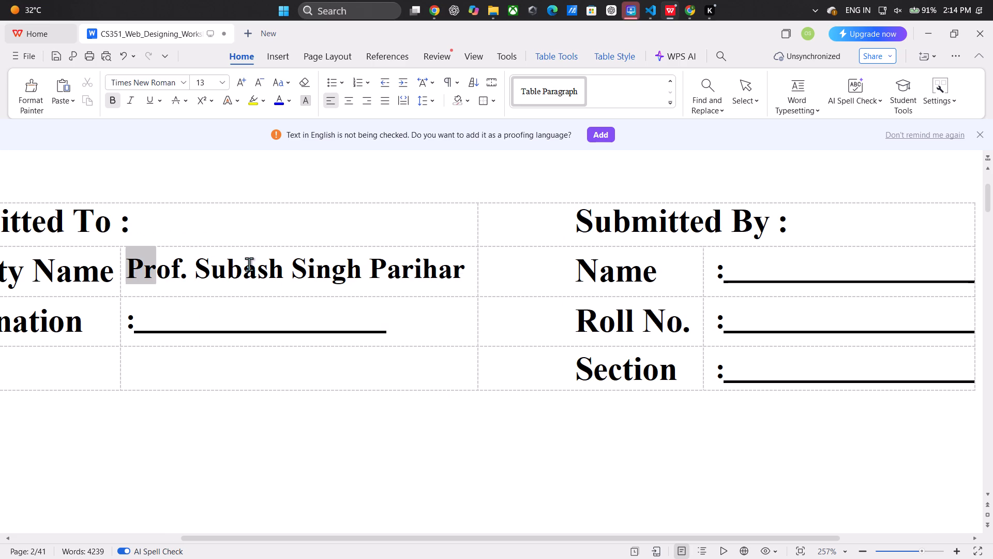
{"action": "left_click_drag", "start_coordinate": [249, 264], "coordinate": [461, 277]}
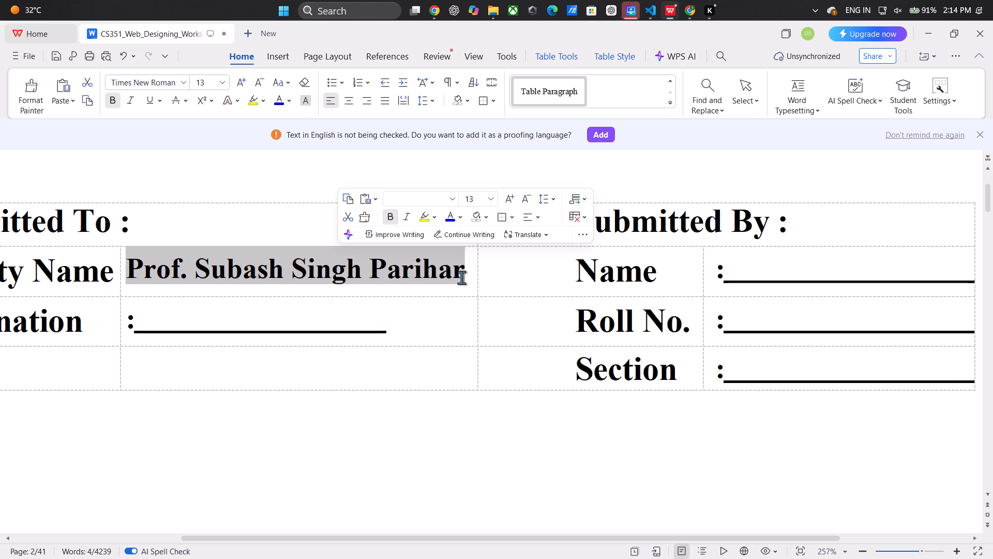
{"action": "left_click", "coordinate": [461, 277]}
Enter "Professor" after the colon in the Designation field and remove the leftover blank line.
{"action": "left_click", "coordinate": [351, 332]}
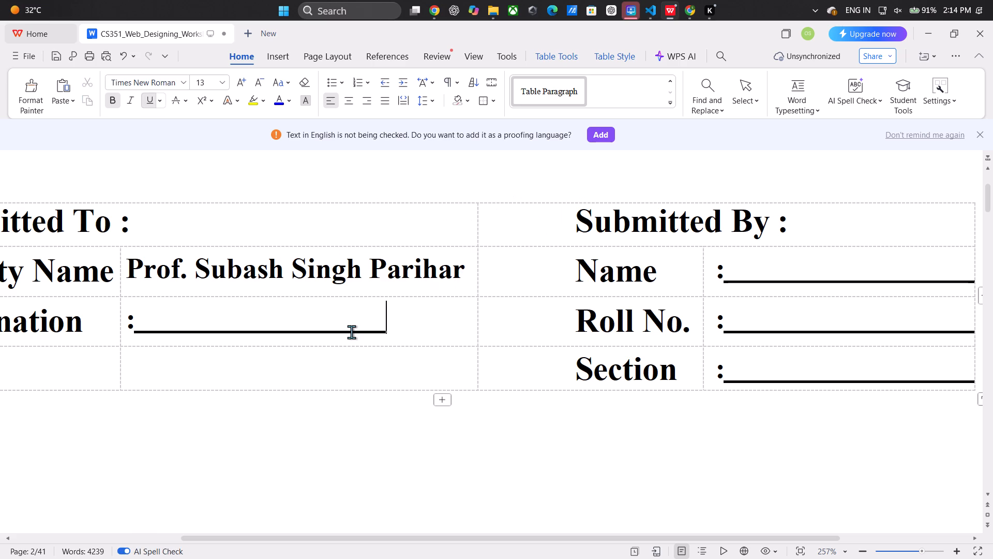
{"action": "key", "text": "Left"}
{"action": "key", "text": "Left"}
{"action": "key", "text": "Right"}
{"action": "key", "text": "Left"}
{"action": "key", "text": "Right"}
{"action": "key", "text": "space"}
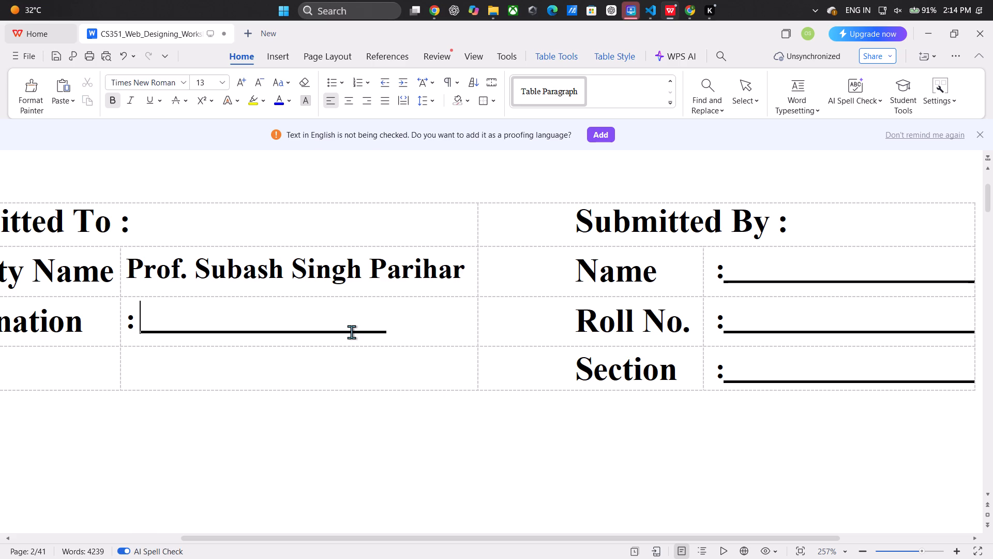
{"action": "key", "text": "Right"}
{"action": "key", "text": "Left"}
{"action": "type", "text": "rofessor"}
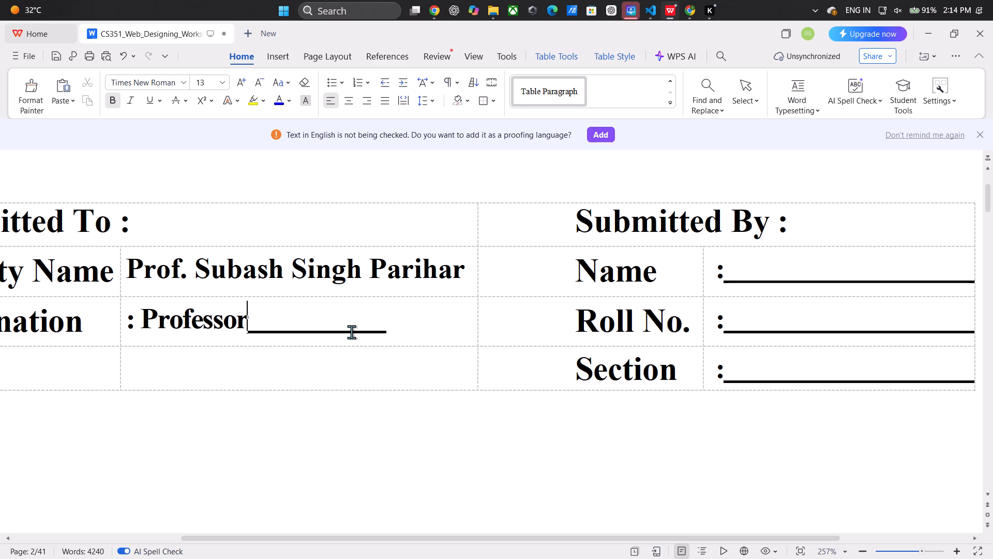
{"action": "left_click", "coordinate": [409, 330]}
{"action": "key", "text": "BackSpace"}
{"action": "key", "text": "BackSpace"}
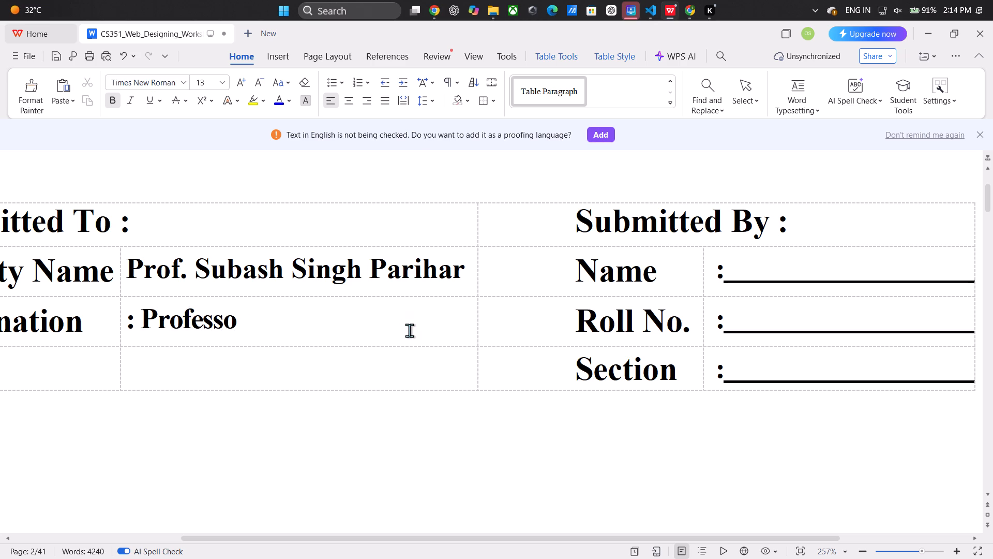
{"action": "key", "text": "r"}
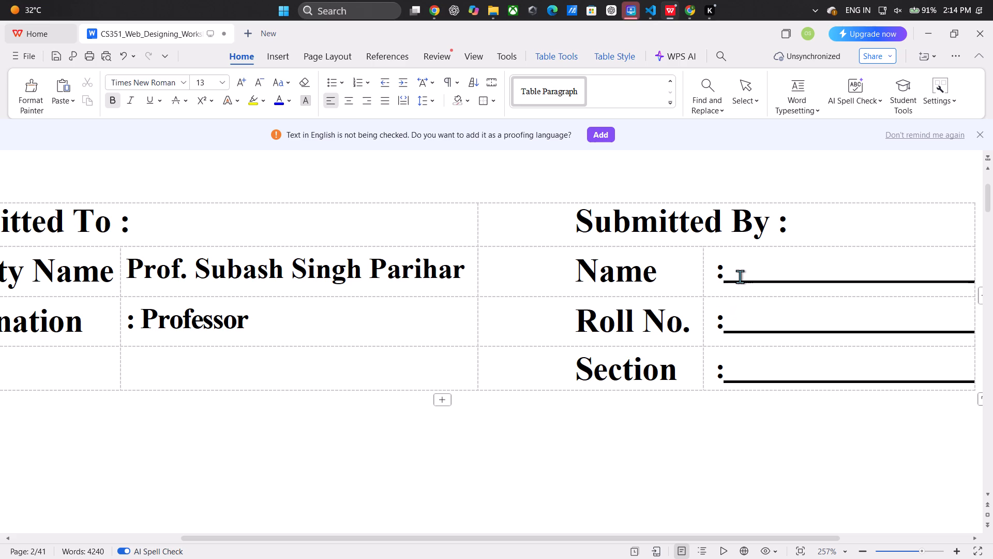
Enter the student's name in the Submitted By Name field, remove the leftover blank line and shift the text back beside its label.
{"action": "left_click", "coordinate": [740, 276]}
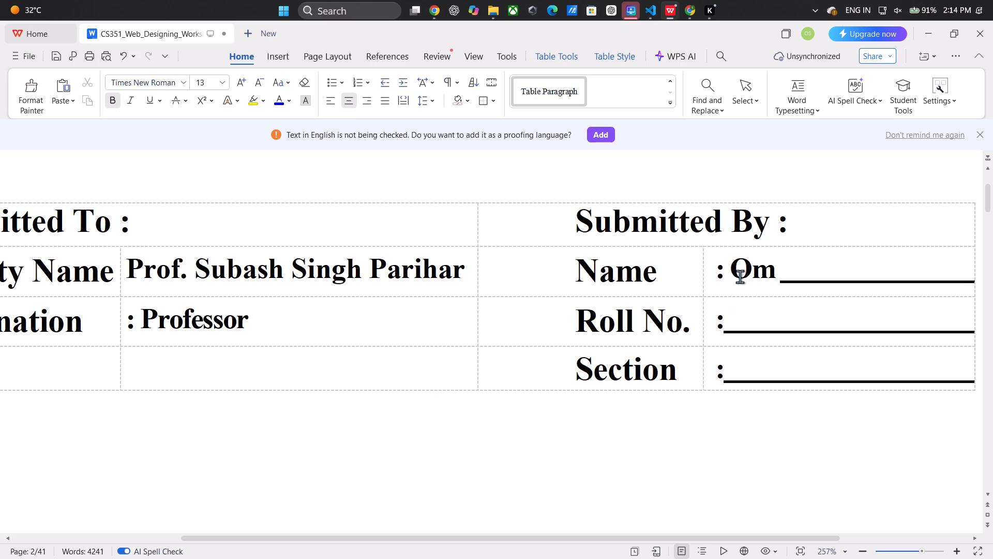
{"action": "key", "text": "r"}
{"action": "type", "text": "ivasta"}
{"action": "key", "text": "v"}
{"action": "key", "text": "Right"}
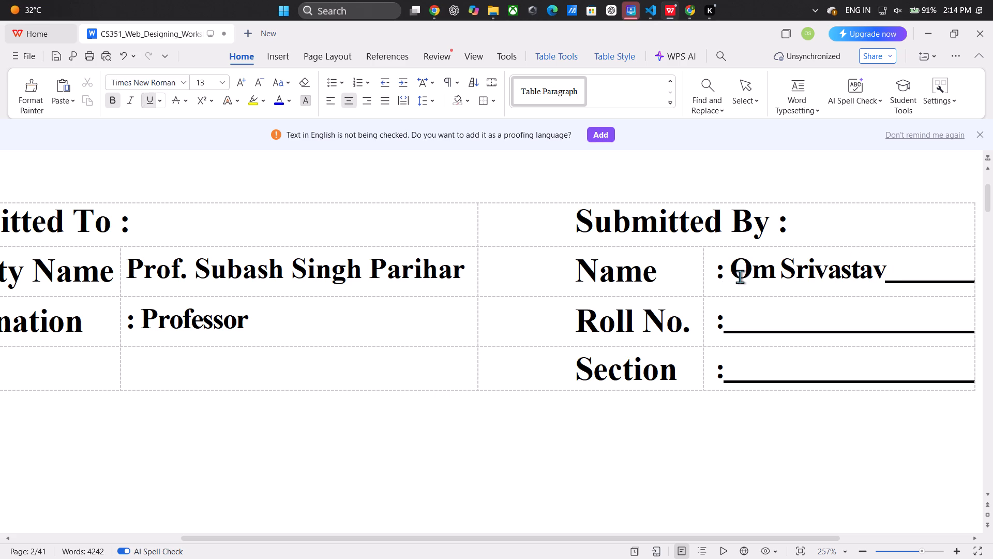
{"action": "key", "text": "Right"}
{"action": "scroll", "coordinate": [740, 276], "scroll_direction": "left", "scroll_amount": 3}
{"action": "left_click", "coordinate": [768, 274]}
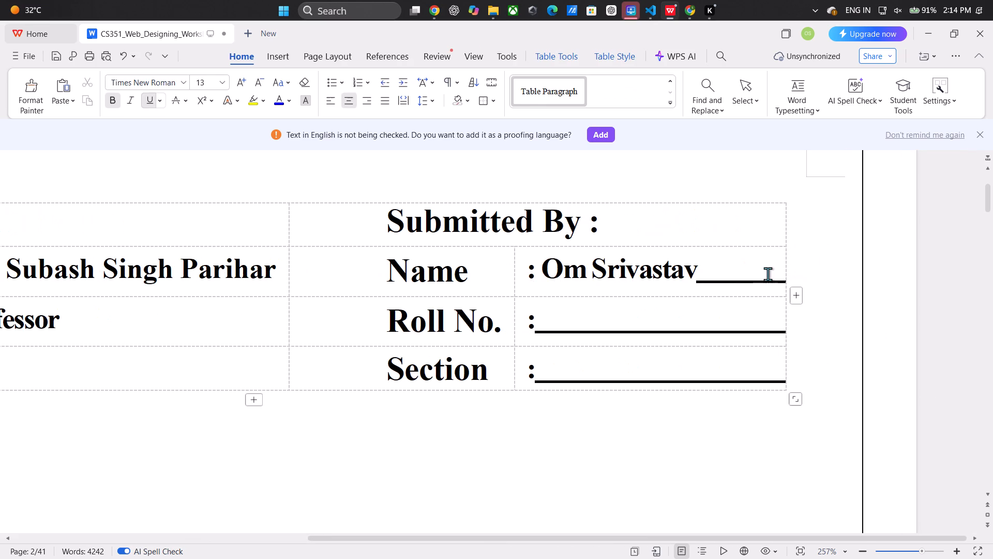
{"action": "key", "text": "BackSpace"}
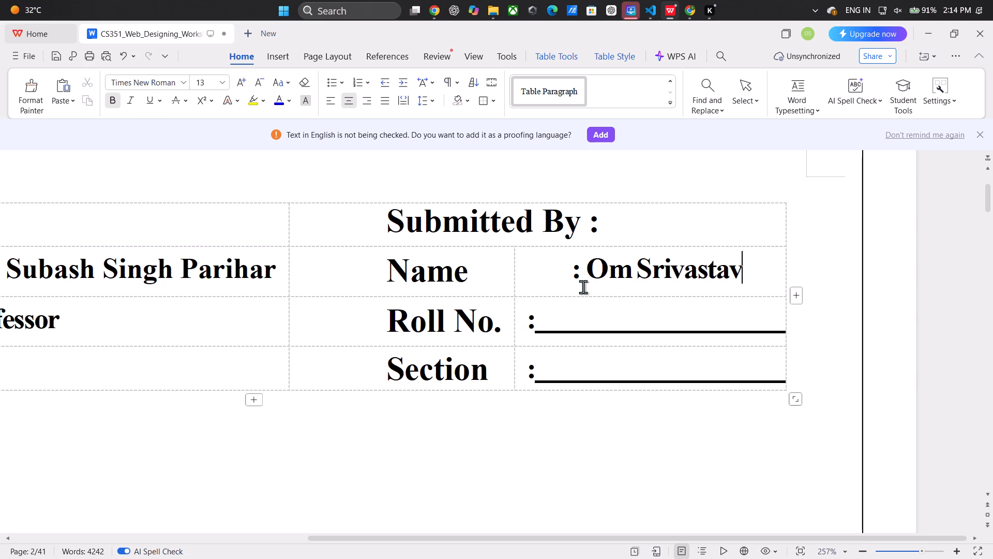
{"action": "left_click", "coordinate": [578, 266]}
{"action": "key", "text": "Left"}
{"action": "key", "text": "BackSpace"}
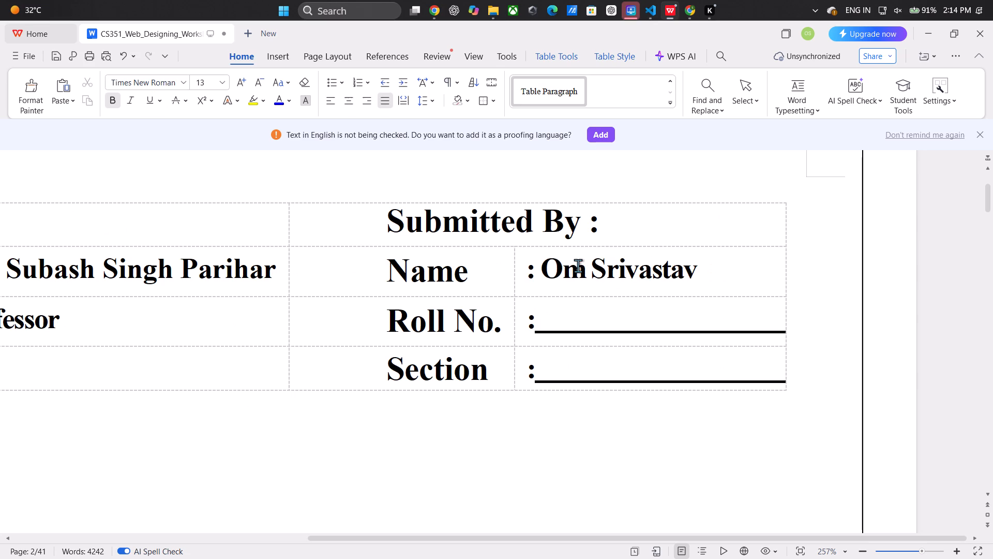
Enter the student's roll number after the colon in the Roll No. field.
{"action": "left_click", "coordinate": [573, 311]}
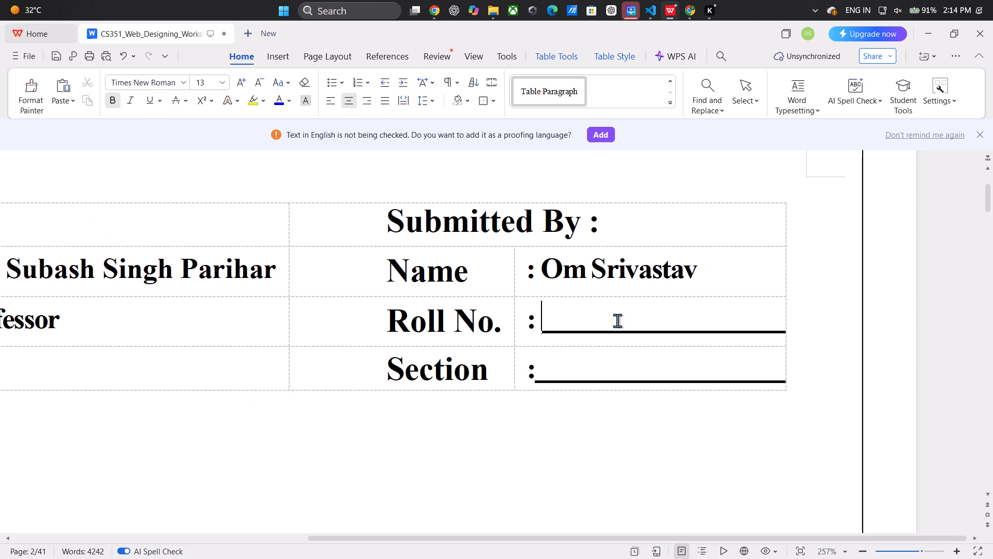
{"action": "key", "text": "BackSpace"}
{"action": "key", "text": "BackSpace"}
{"action": "key", "text": "BackSpace"}
{"action": "key", "text": "BackSpace"}
{"action": "key", "text": "BackSpace"}
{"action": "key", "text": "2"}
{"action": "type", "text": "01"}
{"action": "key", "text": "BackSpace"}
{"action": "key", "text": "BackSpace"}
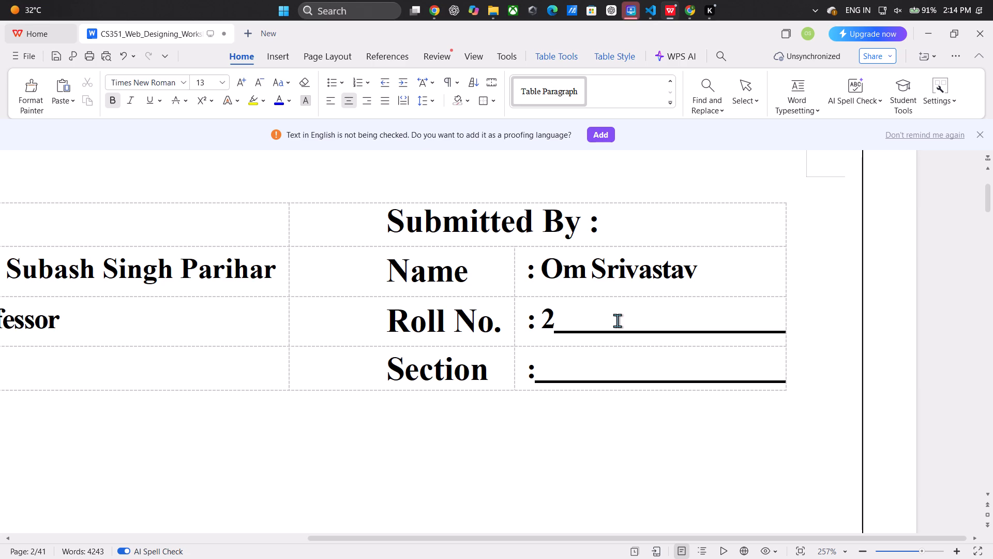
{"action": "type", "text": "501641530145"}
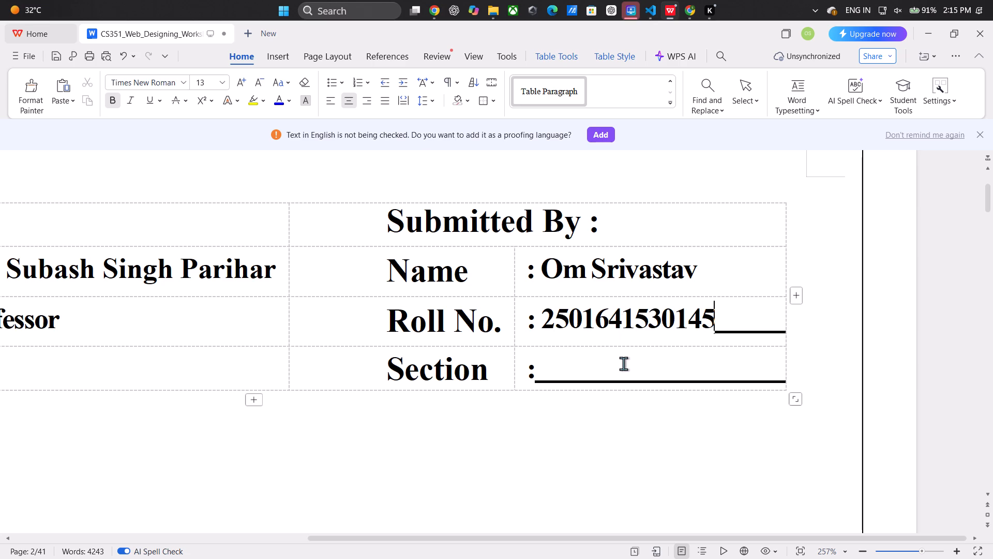
Enter "CS-AIML-II-C" after the colon in the Section field.
{"action": "left_click", "coordinate": [623, 363]}
{"action": "key", "text": "BackSpace"}
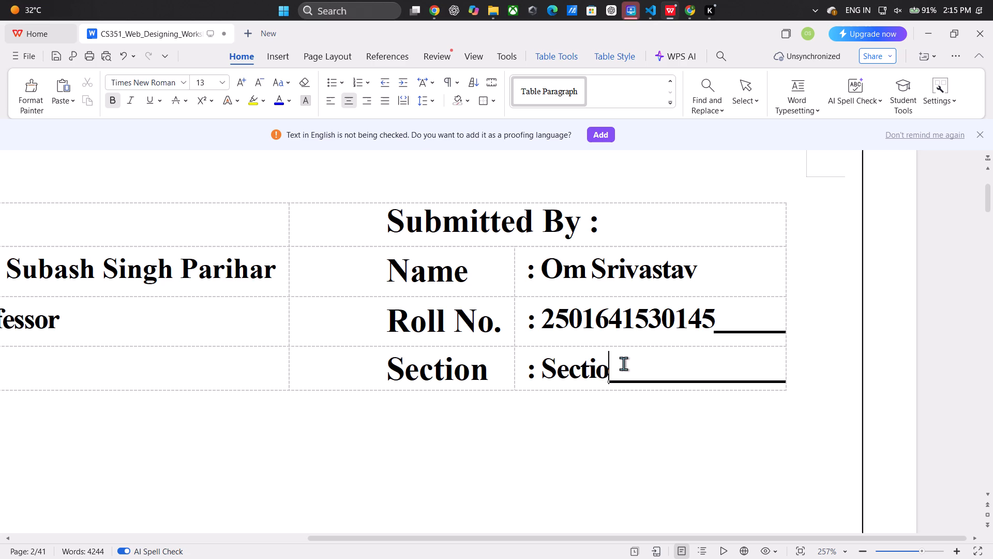
{"action": "key", "text": "BackSpace"}
{"action": "key", "text": "BackSpace"}
{"action": "key", "text": "BackSpace"}
{"action": "key", "text": "BackSpace"}
{"action": "key", "text": "BackSpace"}
{"action": "key", "text": "BackSpace"}
{"action": "key", "text": "BackSpace"}
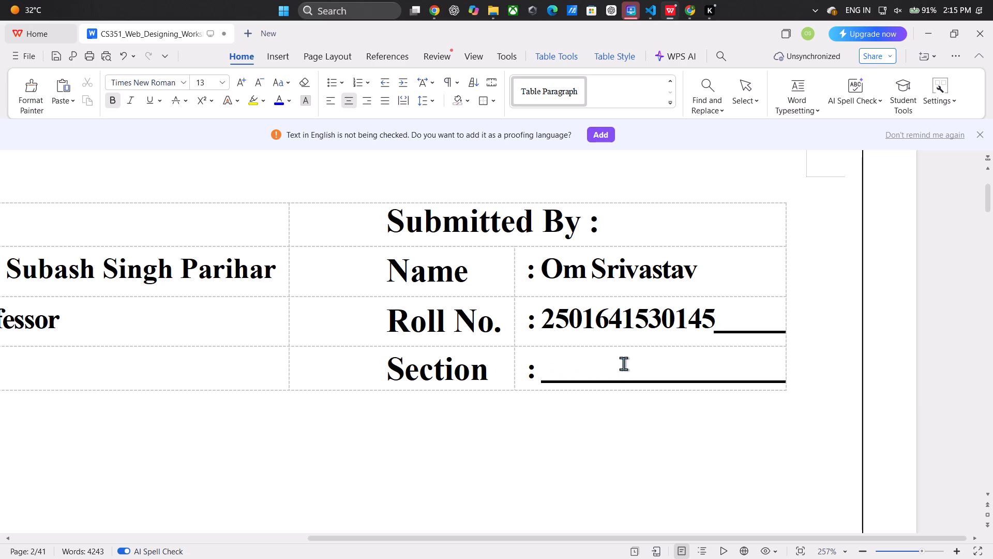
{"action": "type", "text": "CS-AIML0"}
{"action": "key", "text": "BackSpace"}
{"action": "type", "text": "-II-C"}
{"action": "left_click", "coordinate": [738, 374]}
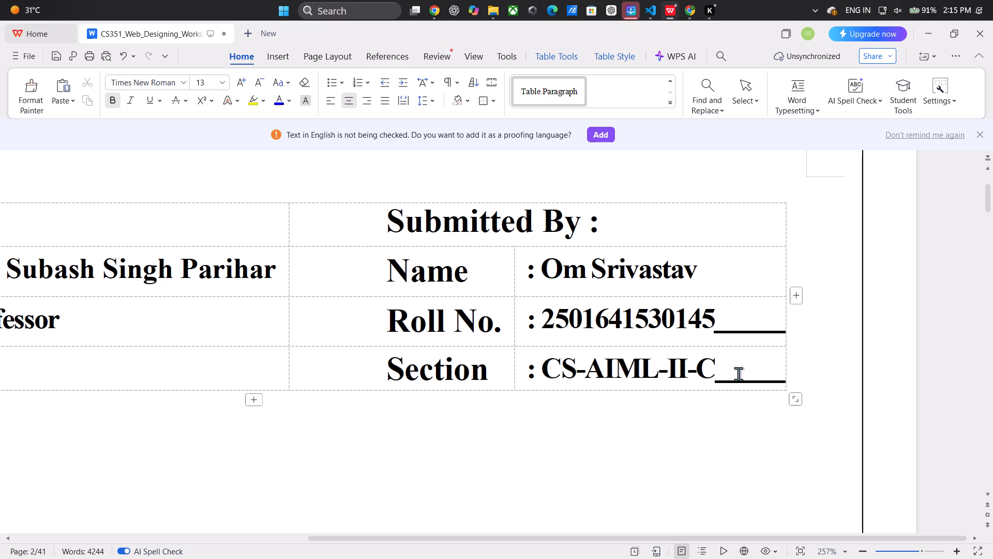
{"action": "key", "text": "BackSpace"}
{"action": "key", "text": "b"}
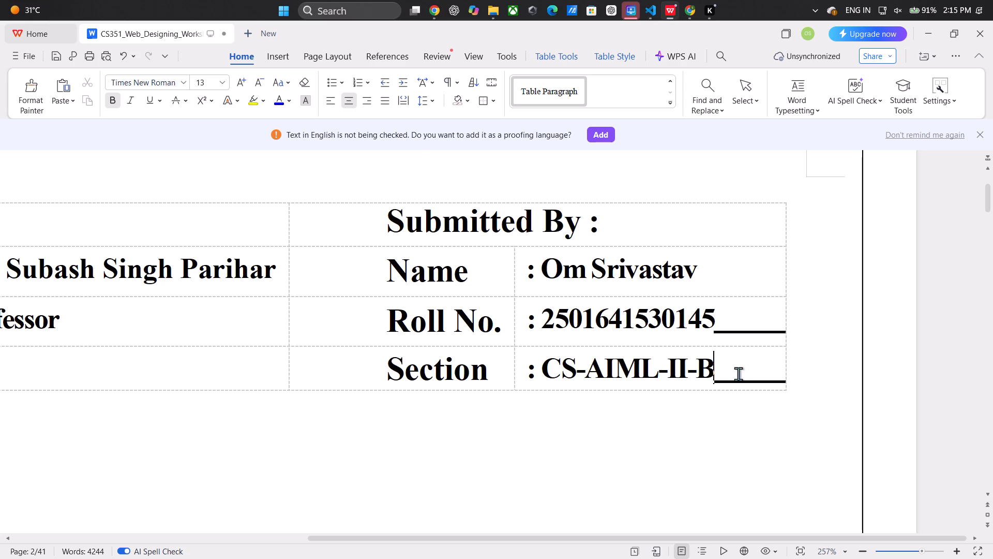
{"action": "key", "text": "BackSpace"}
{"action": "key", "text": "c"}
{"action": "key", "text": "Right"}
{"action": "key", "text": "Right"}
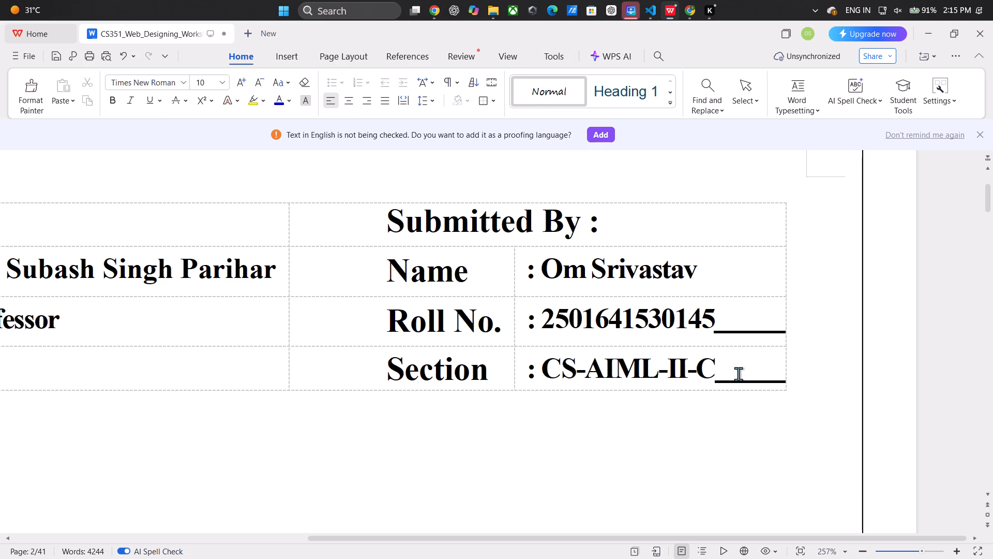
Remove the leftover blank lines after the section and roll number and shift both values back beside their labels.
{"action": "scroll", "coordinate": [738, 374], "scroll_direction": "left", "scroll_amount": 3}
{"action": "left_click", "coordinate": [778, 380]}
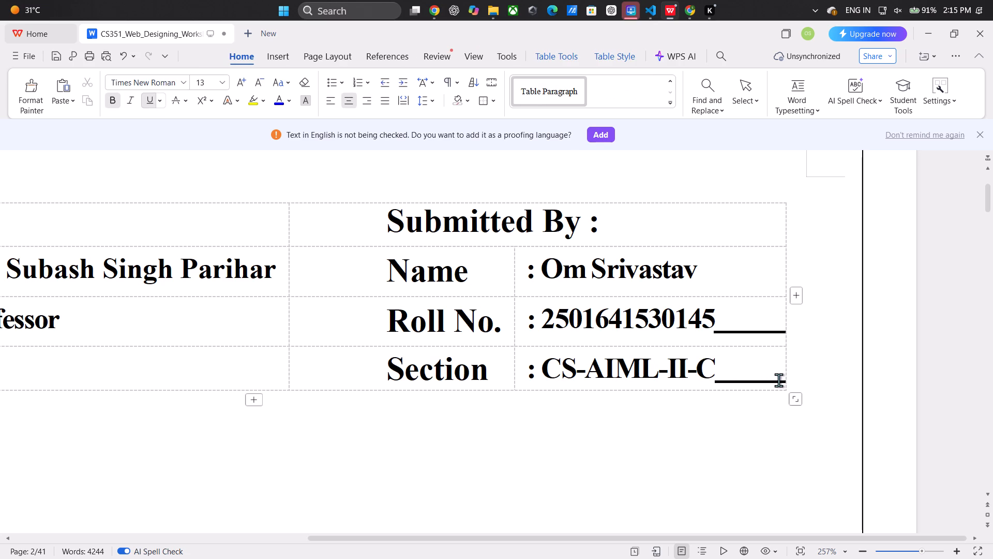
{"action": "key", "text": "BackSpace"}
{"action": "left_click", "coordinate": [776, 325]}
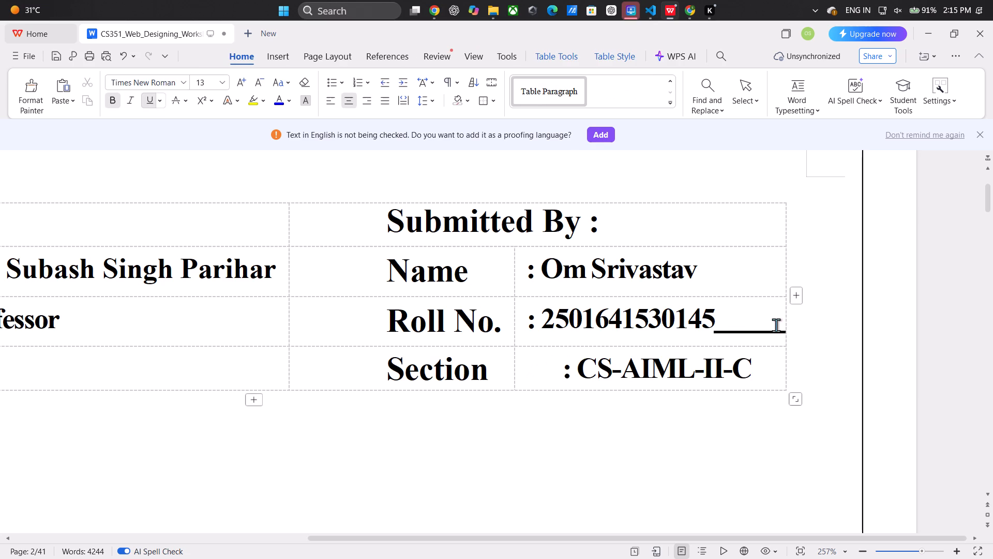
{"action": "key", "text": "BackSpace"}
{"action": "scroll", "coordinate": [593, 321], "scroll_direction": "right", "scroll_amount": 1}
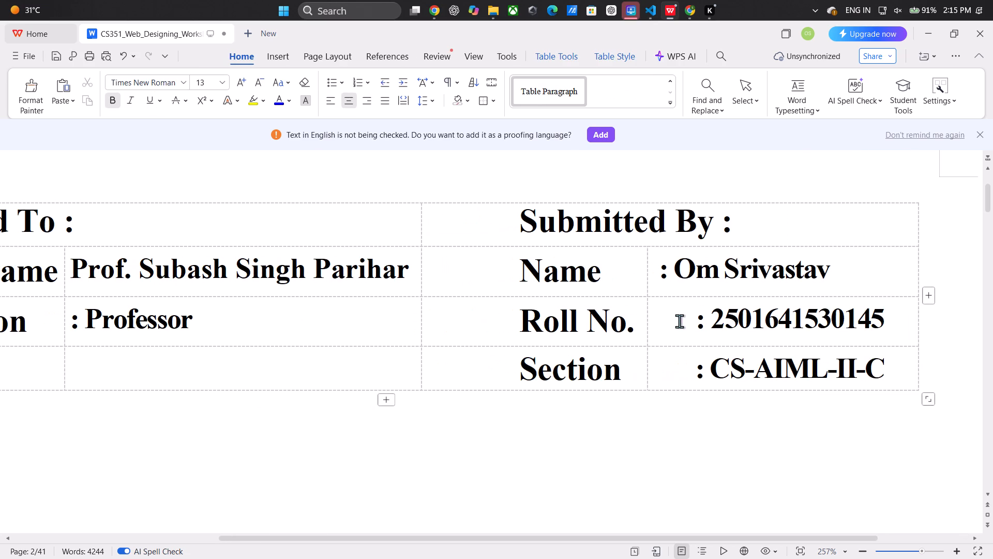
{"action": "left_click", "coordinate": [701, 322]}
{"action": "key", "text": "Left"}
{"action": "key", "text": "BackSpace"}
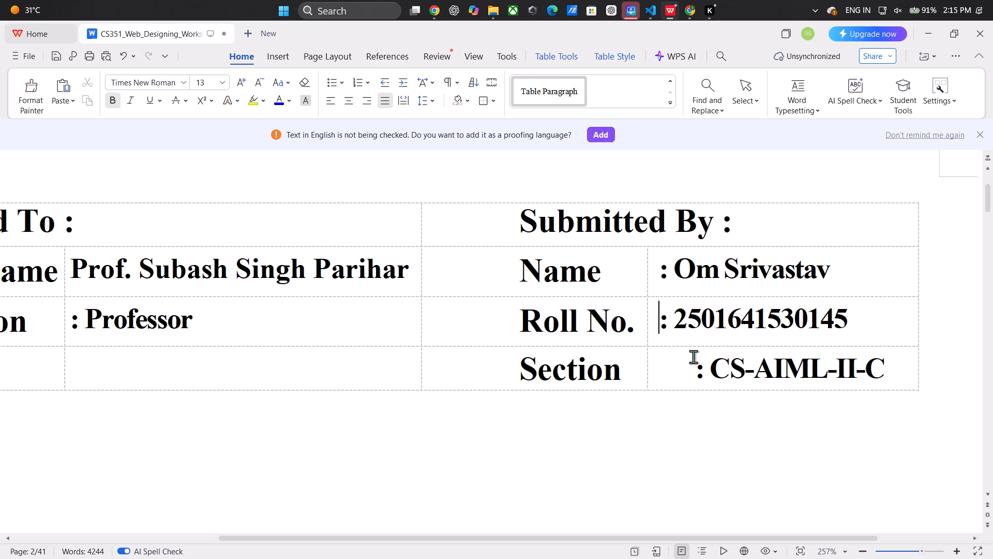
{"action": "left_click", "coordinate": [691, 365]}
{"action": "key", "text": "BackSpace"}
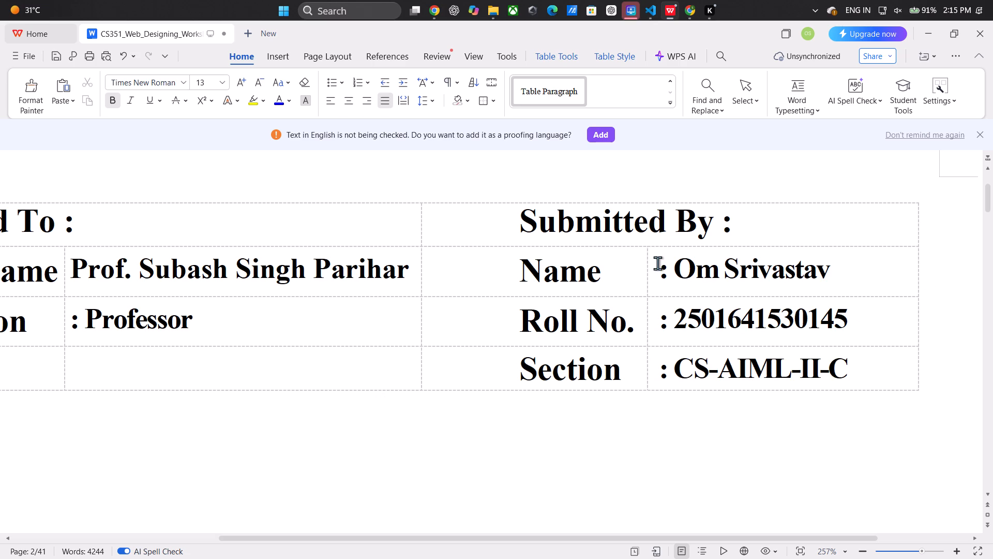
Remove the remaining indent before the Name, Roll No. and Section values so their colons sit at the cell edge.
{"action": "left_click", "coordinate": [657, 263]}
{"action": "key", "text": "BackSpace"}
{"action": "left_click", "coordinate": [660, 323]}
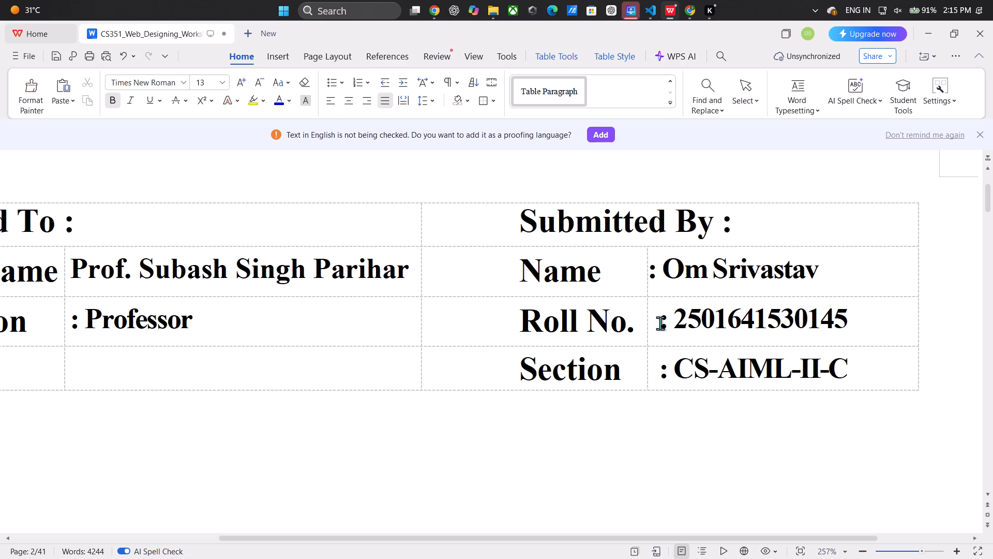
{"action": "key", "text": "BackSpace"}
{"action": "left_click", "coordinate": [663, 364]}
{"action": "key", "text": "BackSpace"}
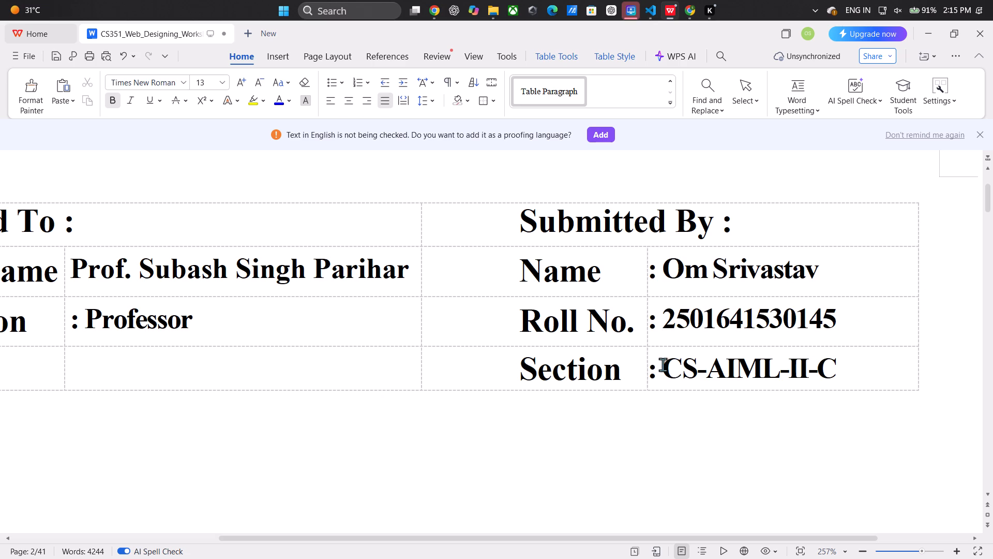
Remove the indent before the Designation value so its colon sits at the cell edge.
{"action": "left_click", "coordinate": [246, 316]}
{"action": "scroll", "coordinate": [246, 316], "scroll_direction": "right", "scroll_amount": 1}
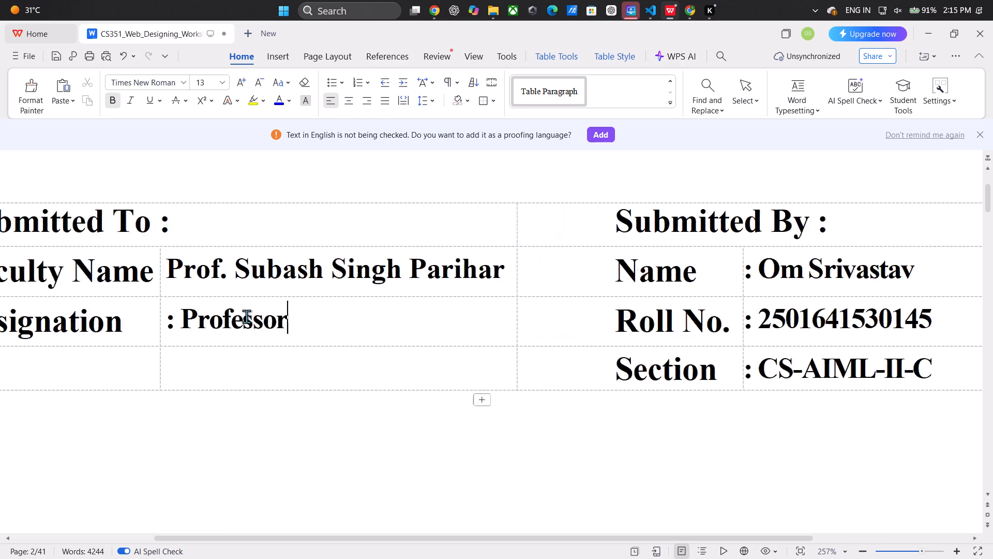
{"action": "scroll", "coordinate": [246, 316], "scroll_direction": "right", "scroll_amount": 1}
{"action": "left_click", "coordinate": [382, 319]}
{"action": "key", "text": "Left"}
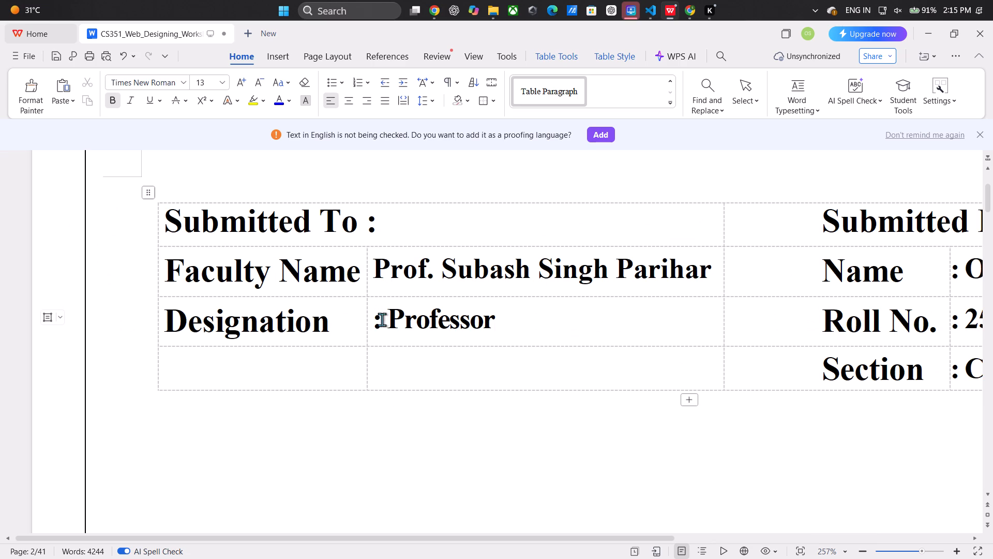
{"action": "key", "text": "BackSpace"}
Add a spaced colon after the "Faculty Name" label in the Submitted To section.
{"action": "left_click", "coordinate": [375, 270]}
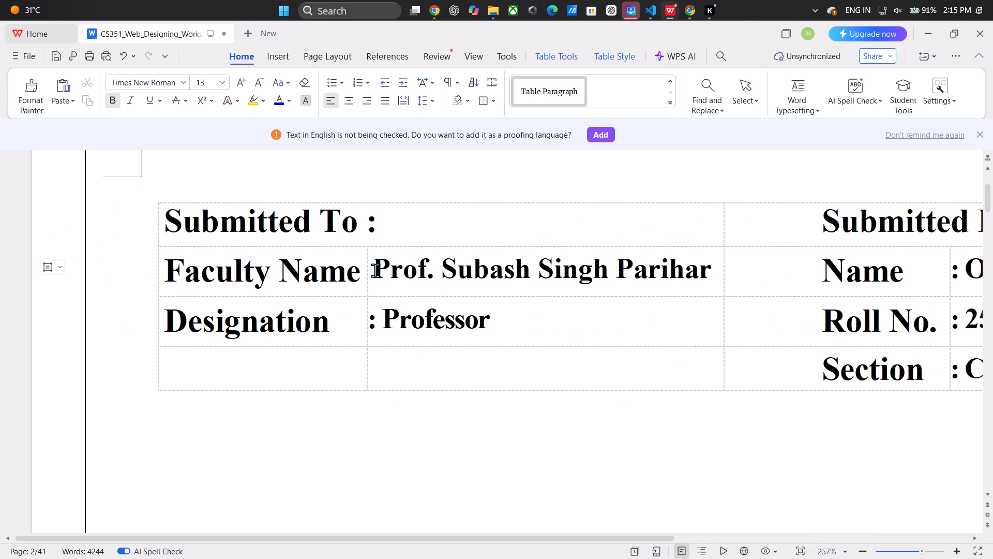
{"action": "key", "text": "Left"}
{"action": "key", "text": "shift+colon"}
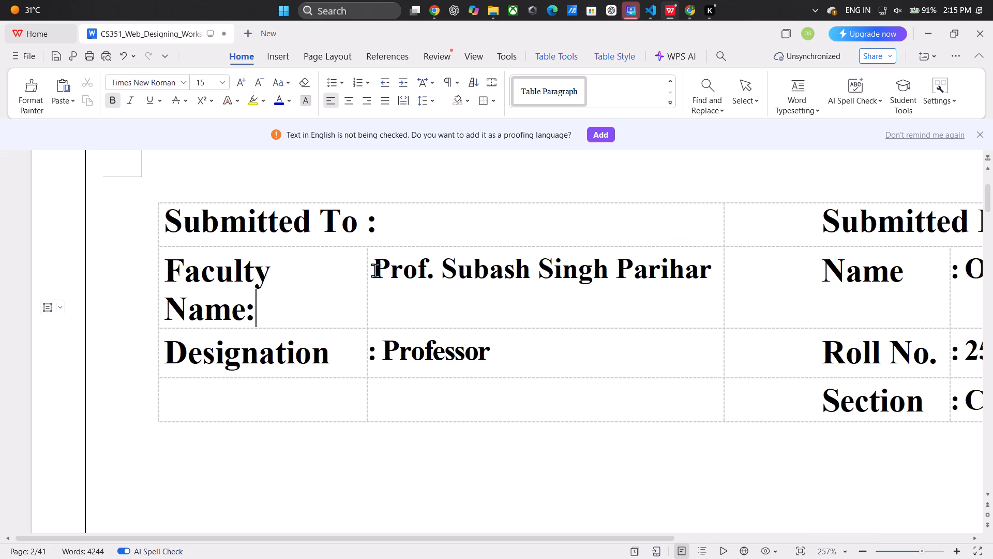
{"action": "key", "text": "BackSpace"}
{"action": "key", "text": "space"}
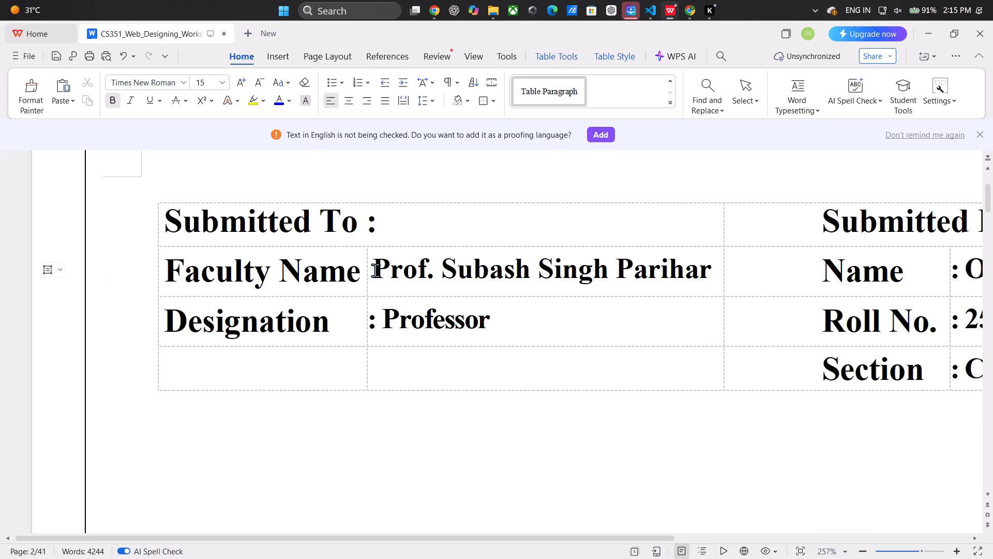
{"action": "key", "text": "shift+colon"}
{"action": "key", "text": "BackSpace"}
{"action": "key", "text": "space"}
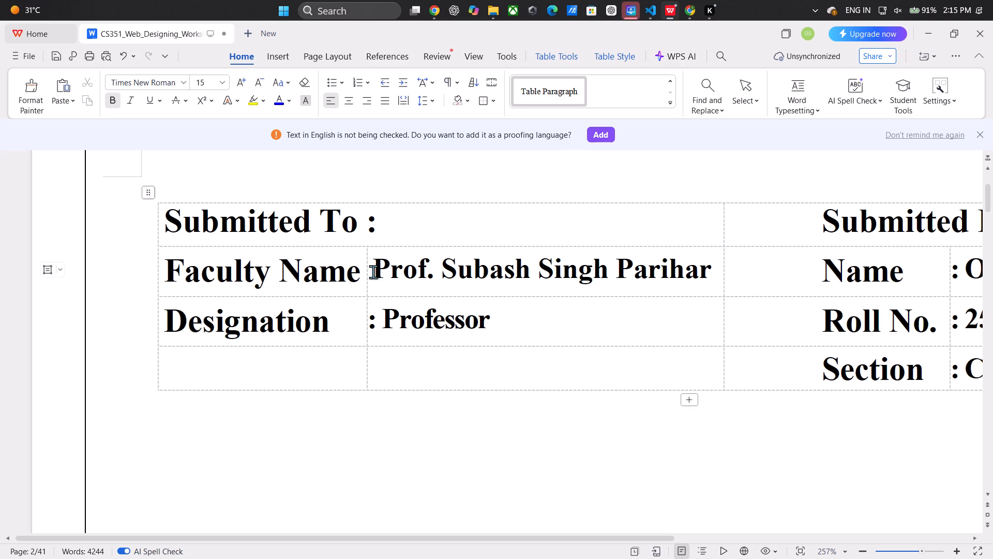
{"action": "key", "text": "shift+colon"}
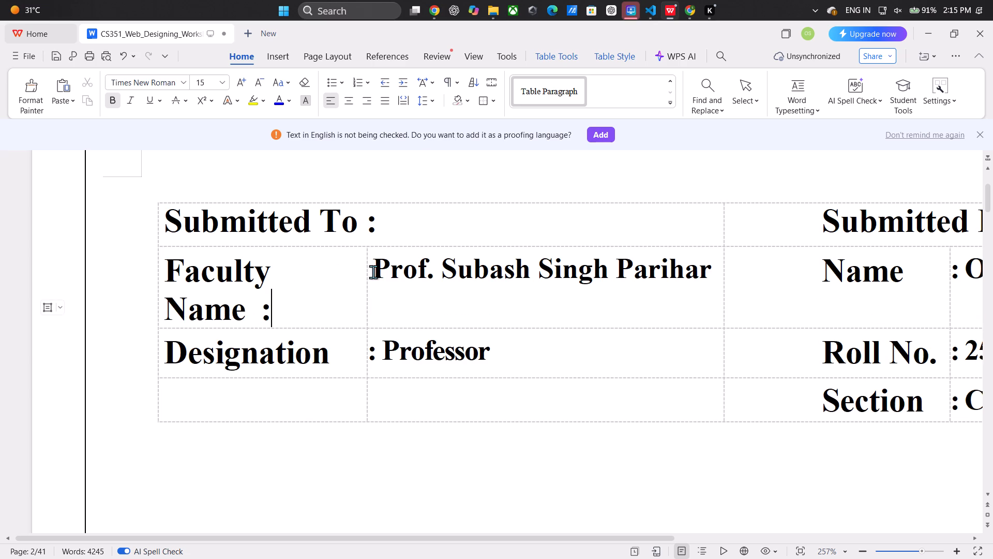
Widen the Submitted To label column outward toward the page border until "Faculty Name :" fits on one line.
{"action": "left_click_drag", "start_coordinate": [158, 293], "coordinate": [103, 297]}
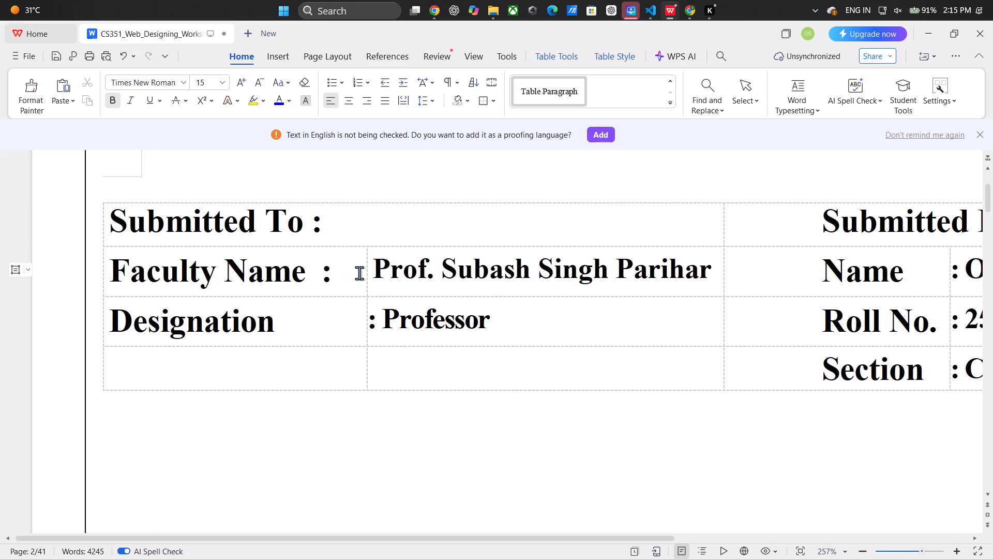
{"action": "left_click_drag", "start_coordinate": [106, 285], "coordinate": [152, 284]}
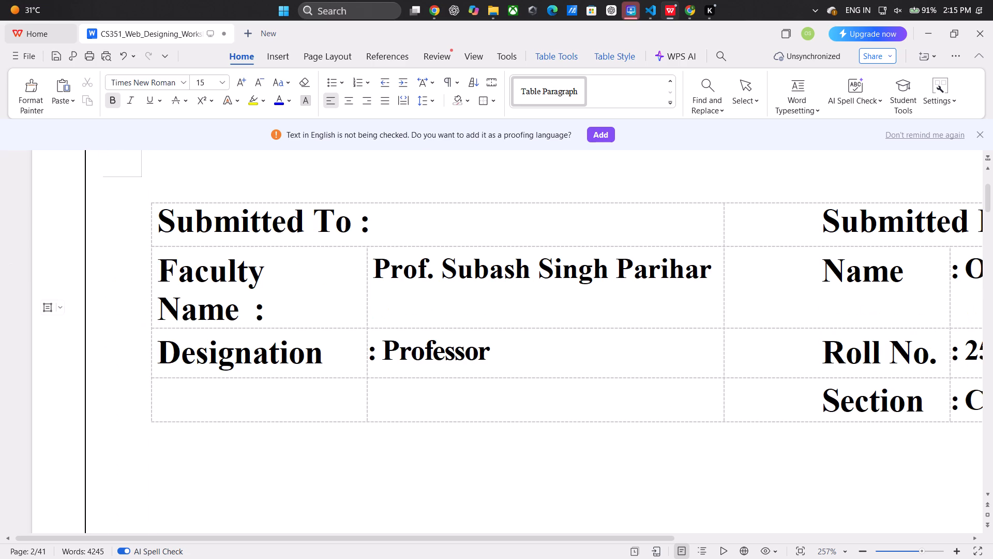
{"action": "left_click_drag", "start_coordinate": [152, 284], "coordinate": [112, 283]}
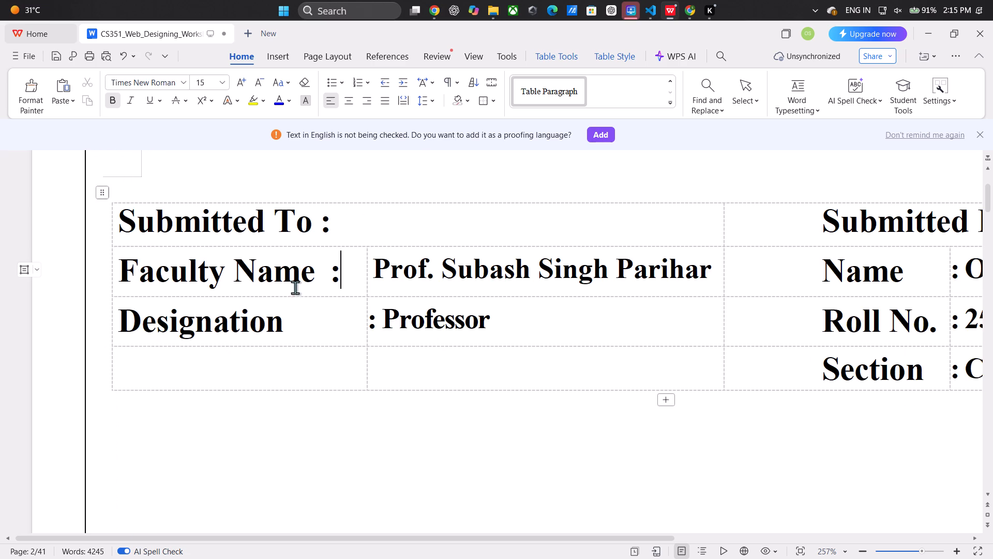
Review the filled submission table and the rest of page 2 down to the Table of Contents.
{"action": "scroll", "coordinate": [397, 294], "scroll_direction": "up", "scroll_amount": 1}
{"action": "left_click", "coordinate": [449, 274]}
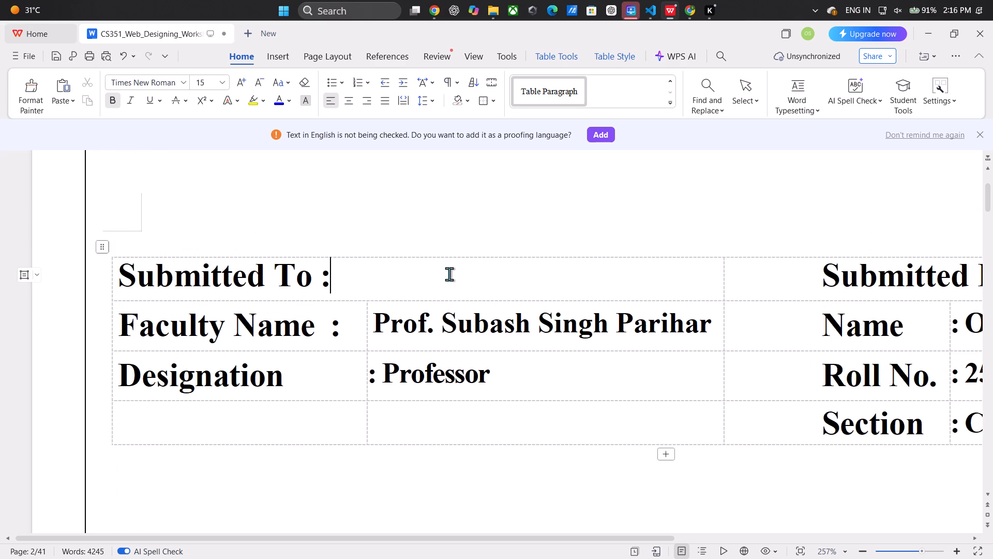
{"action": "scroll", "coordinate": [605, 326], "scroll_direction": "left", "scroll_amount": 3}
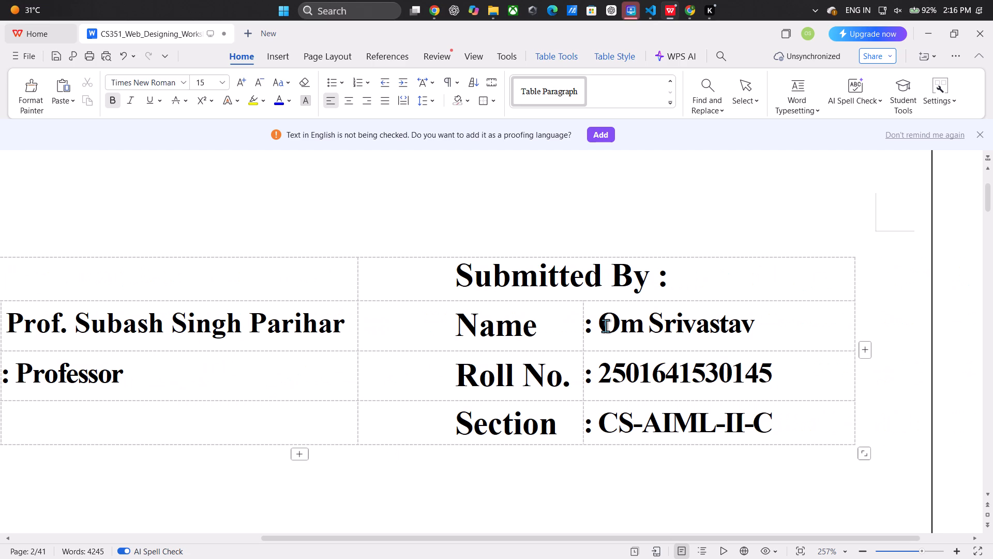
{"action": "scroll", "coordinate": [605, 326], "scroll_direction": "down", "scroll_amount": 9}
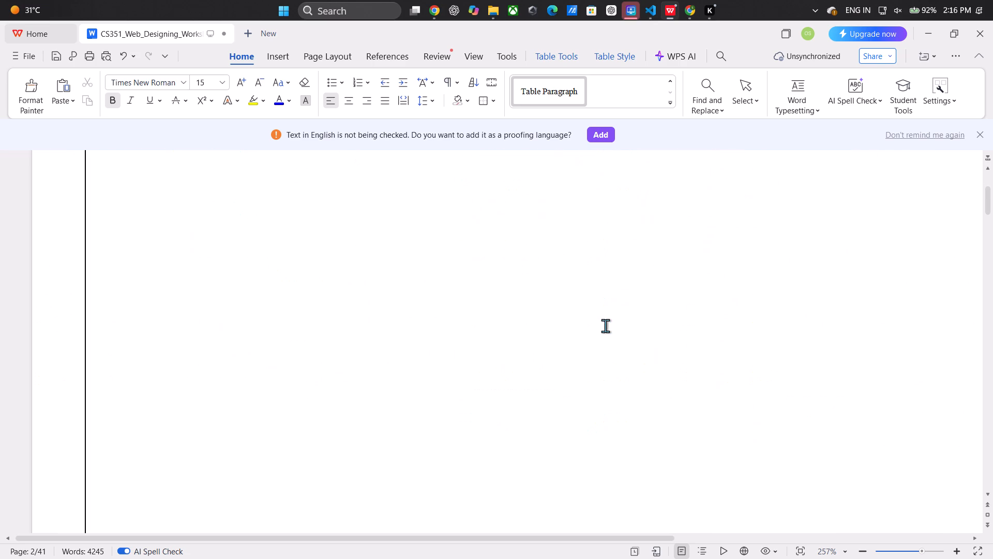
{"action": "scroll", "coordinate": [605, 326], "scroll_direction": "down", "scroll_amount": 8}
{"action": "scroll", "coordinate": [605, 326], "scroll_direction": "up", "scroll_amount": 3}
{"action": "scroll", "coordinate": [769, 348], "scroll_direction": "up", "scroll_amount": 4}
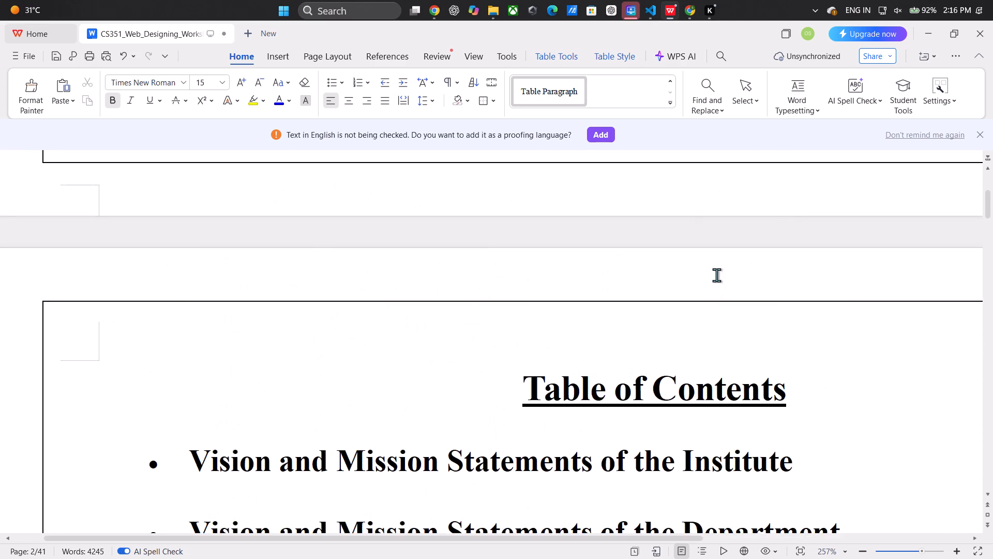
{"action": "scroll", "coordinate": [716, 275], "scroll_direction": "up", "scroll_amount": 4}
{"action": "scroll", "coordinate": [636, 489], "scroll_direction": "down", "scroll_amount": 1}
Open the page 2 footer containing the repeated "CS351 | Web Designing Workshop" text for editing.
{"action": "left_click", "coordinate": [666, 445]}
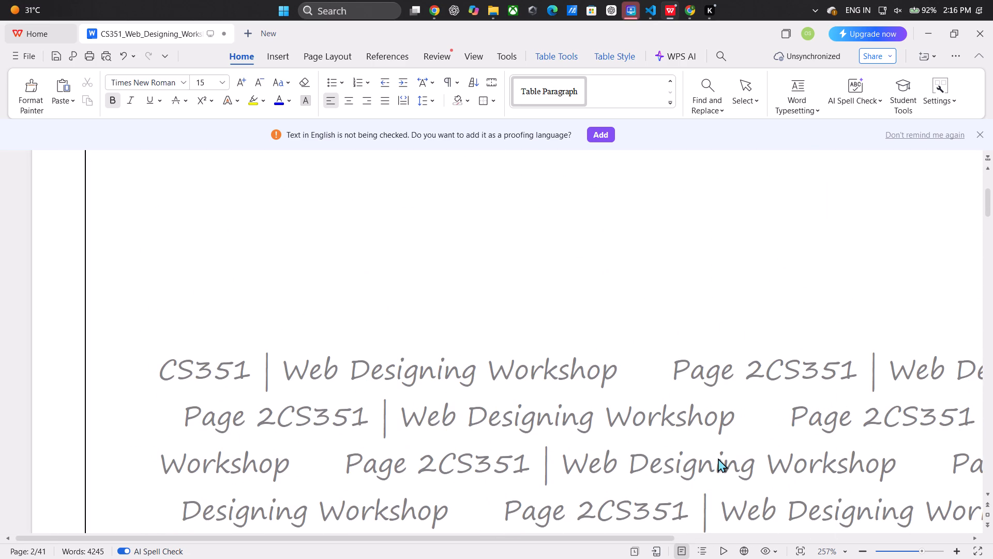
{"action": "left_click", "coordinate": [718, 458]}
{"action": "scroll", "coordinate": [718, 458], "scroll_direction": "down", "scroll_amount": 2}
{"action": "scroll", "coordinate": [630, 349], "scroll_direction": "up", "scroll_amount": 1}
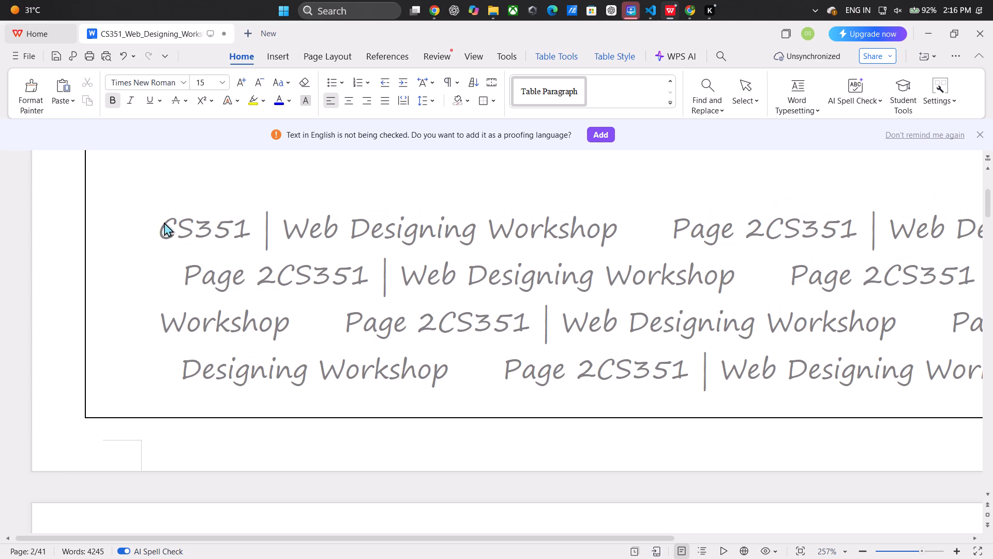
{"action": "left_click_drag", "start_coordinate": [164, 222], "coordinate": [736, 285]}
{"action": "scroll", "coordinate": [736, 285], "scroll_direction": "left", "scroll_amount": 4}
{"action": "left_click", "coordinate": [763, 367]}
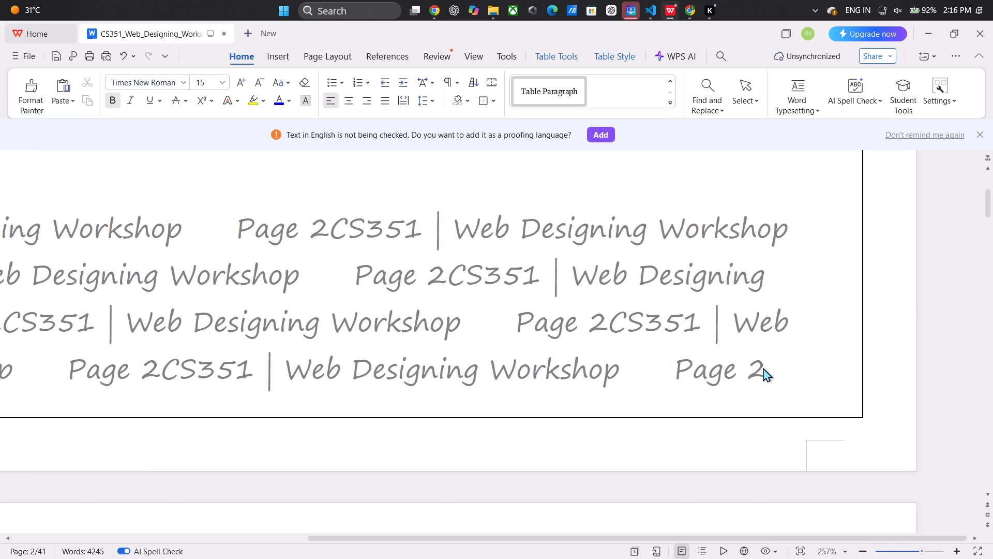
{"action": "left_click_drag", "start_coordinate": [346, 199], "coordinate": [284, 258]}
{"action": "left_click_drag", "start_coordinate": [284, 258], "coordinate": [539, 334]}
{"action": "triple_click", "coordinate": [539, 334]}
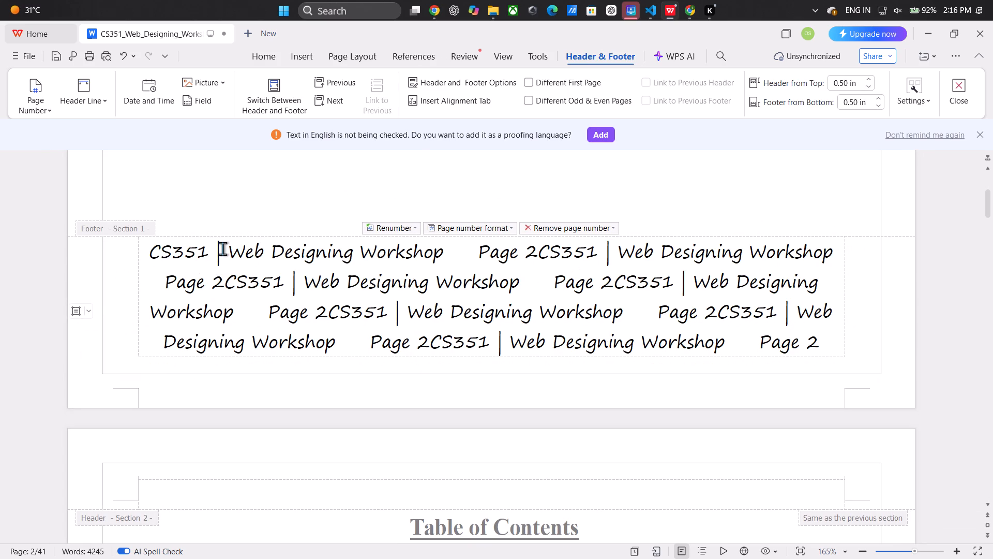
Apply the centred "Page 1" page number format to the entire document from the page 2 footer.
{"action": "left_click", "coordinate": [591, 227]}
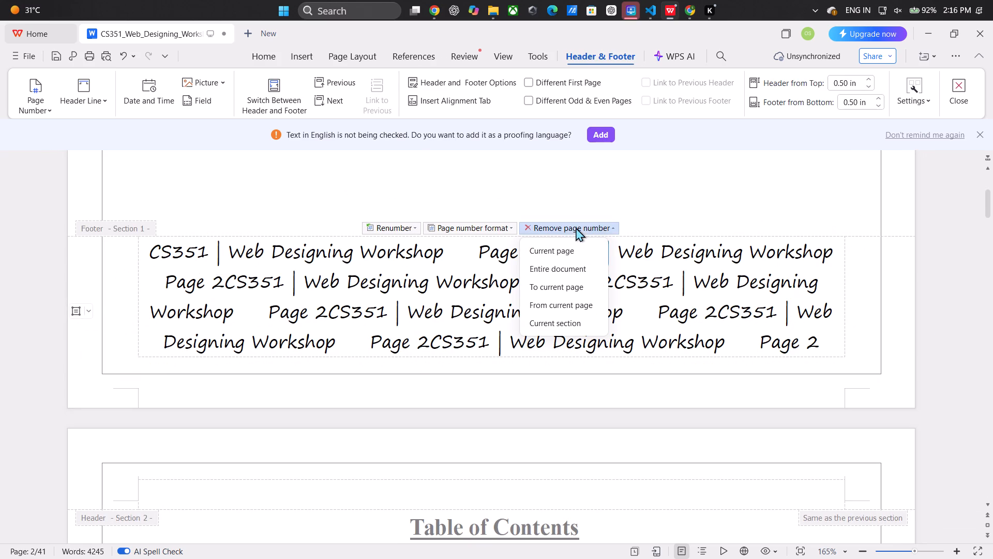
{"action": "left_click", "coordinate": [500, 231]}
{"action": "left_click", "coordinate": [644, 435]}
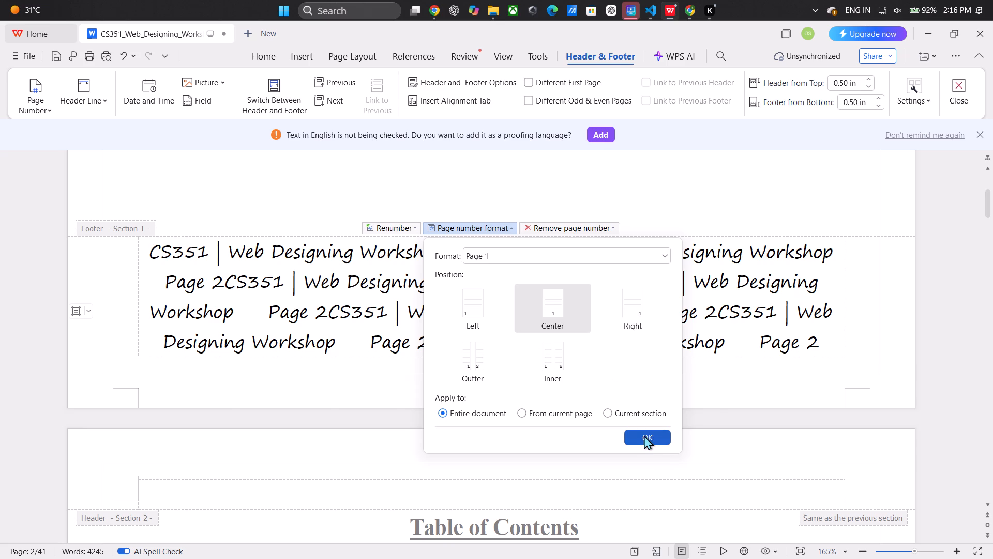
{"action": "scroll", "coordinate": [655, 364], "scroll_direction": "up", "scroll_amount": 2}
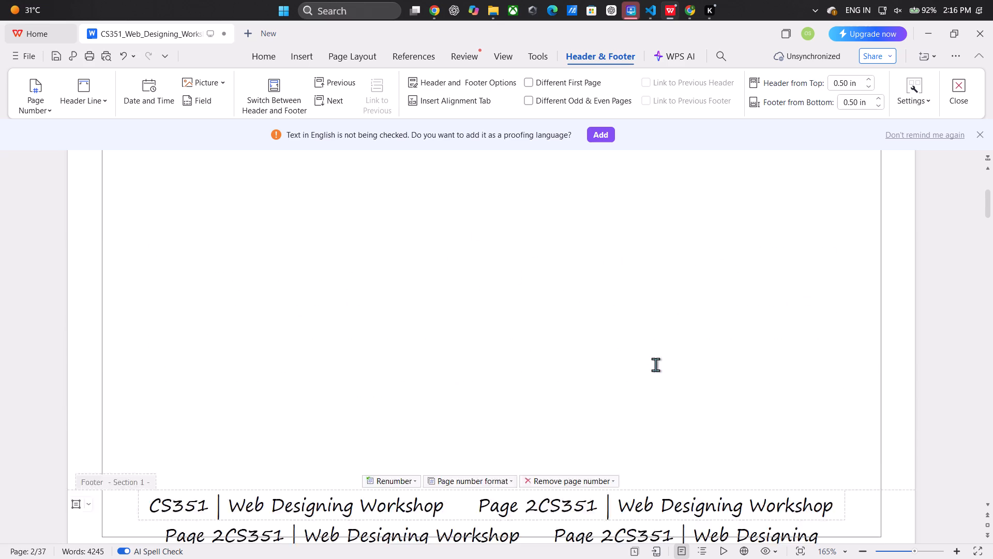
{"action": "scroll", "coordinate": [655, 364], "scroll_direction": "up", "scroll_amount": 11}
{"action": "scroll", "coordinate": [655, 364], "scroll_direction": "right", "scroll_amount": 1}
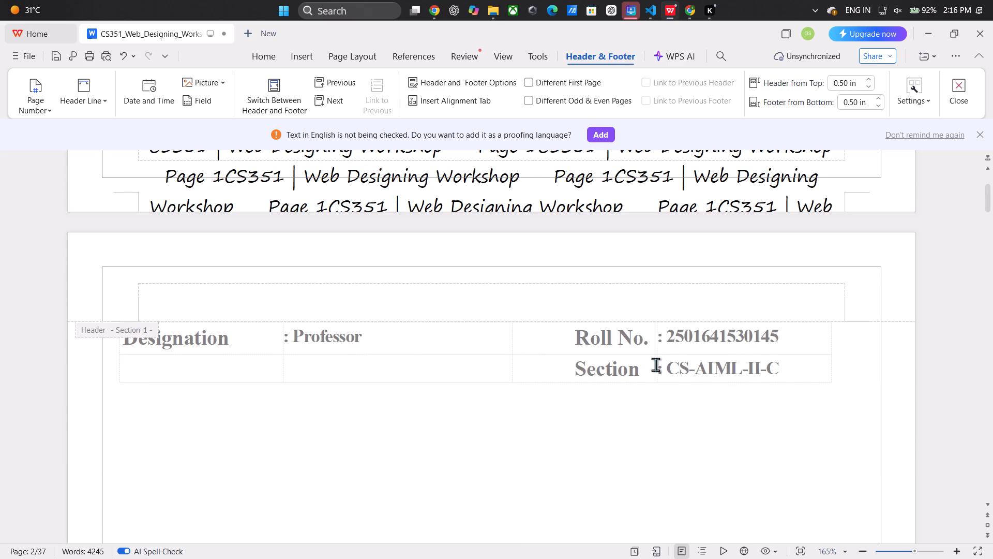
Undo the page number format just applied to the entire document.
{"action": "key", "text": "ctrl+z"}
Delete all the repeated "CS351 | Web Designing Workshop" text and the page number from the page 2 footer.
{"action": "scroll", "coordinate": [655, 364], "scroll_direction": "up", "scroll_amount": 2}
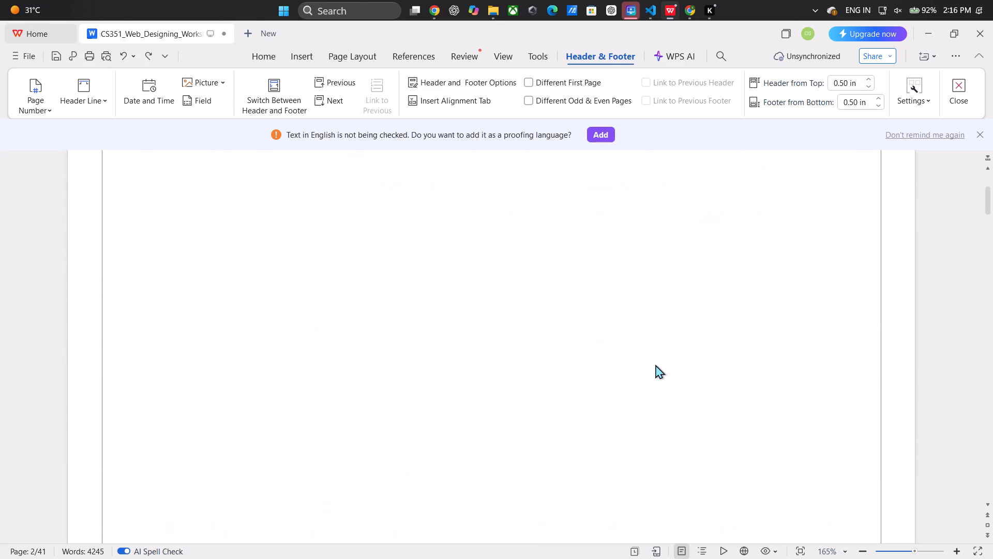
{"action": "scroll", "coordinate": [655, 364], "scroll_direction": "up", "scroll_amount": 1}
{"action": "scroll", "coordinate": [655, 364], "scroll_direction": "down", "scroll_amount": 6}
{"action": "right_click", "coordinate": [636, 254]}
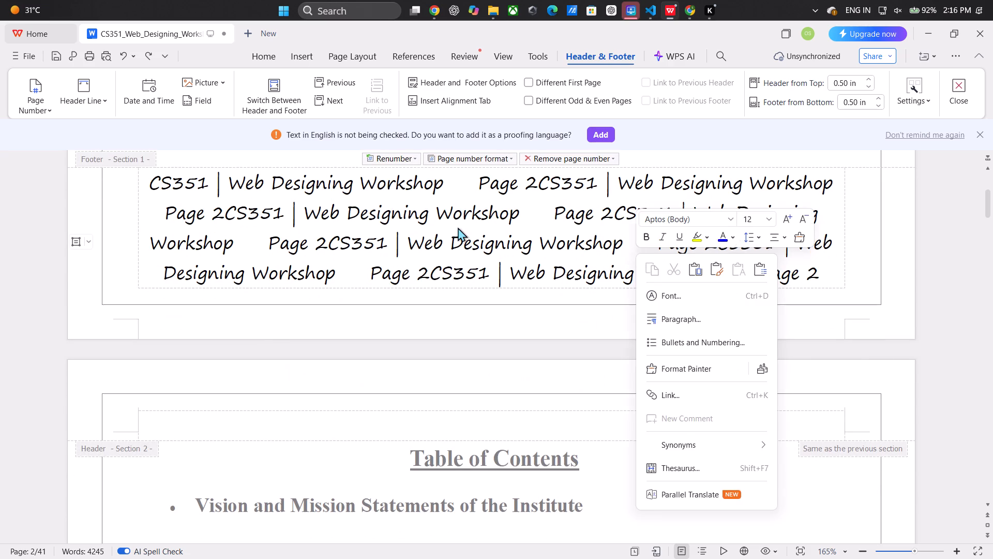
{"action": "left_click", "coordinate": [458, 227]}
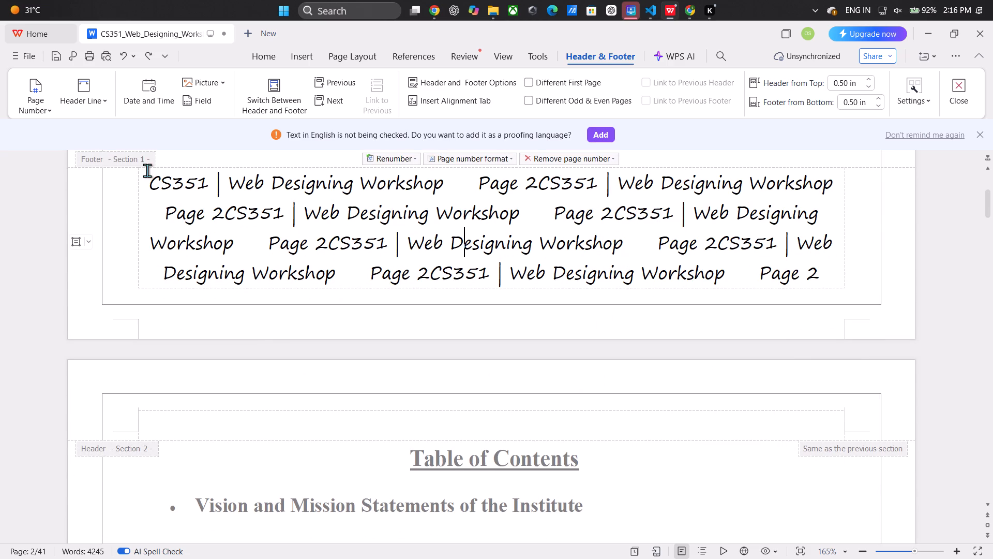
{"action": "scroll", "coordinate": [147, 170], "scroll_direction": "up", "scroll_amount": 1}
{"action": "left_click", "coordinate": [134, 212]}
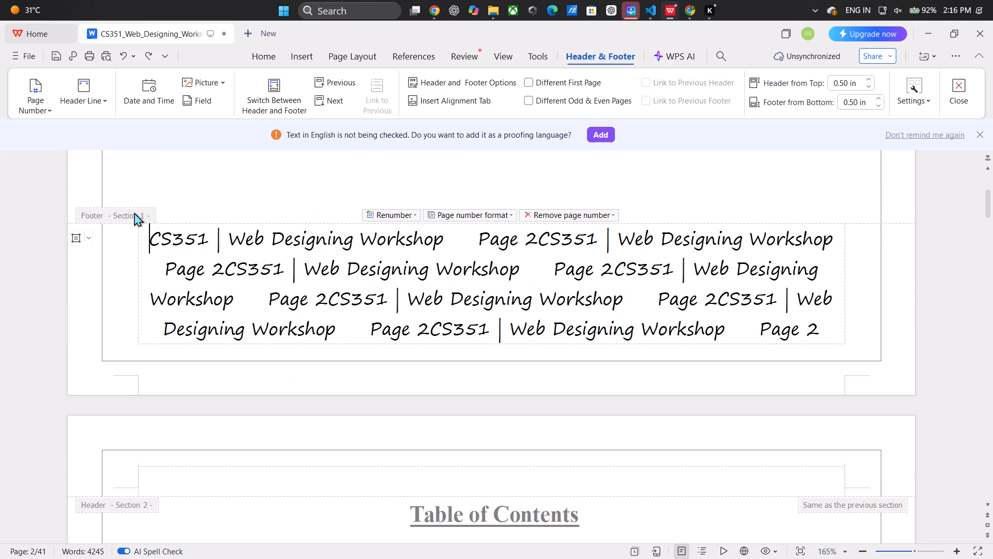
{"action": "left_click", "coordinate": [200, 243]}
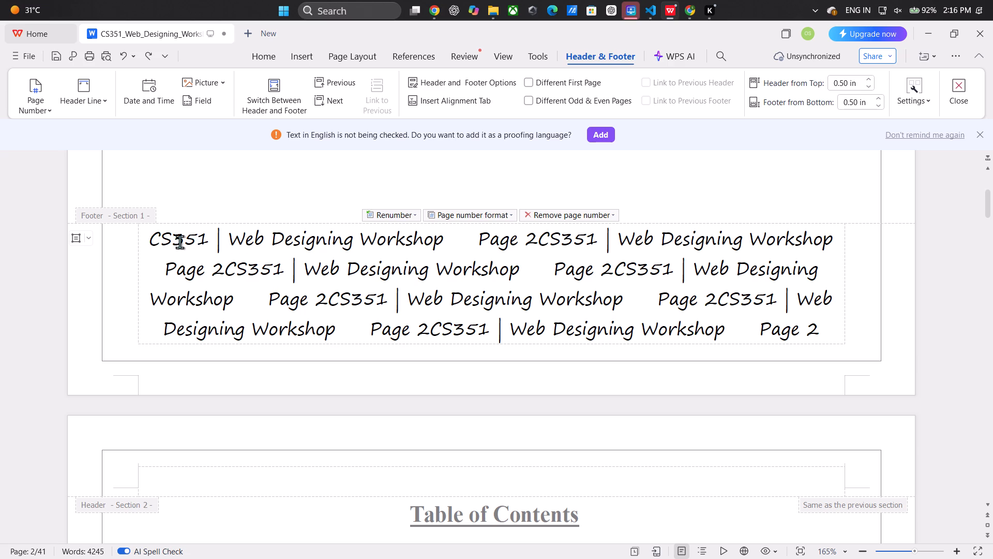
{"action": "left_click_drag", "start_coordinate": [149, 240], "coordinate": [802, 318]}
{"action": "key", "text": "BackSpace"}
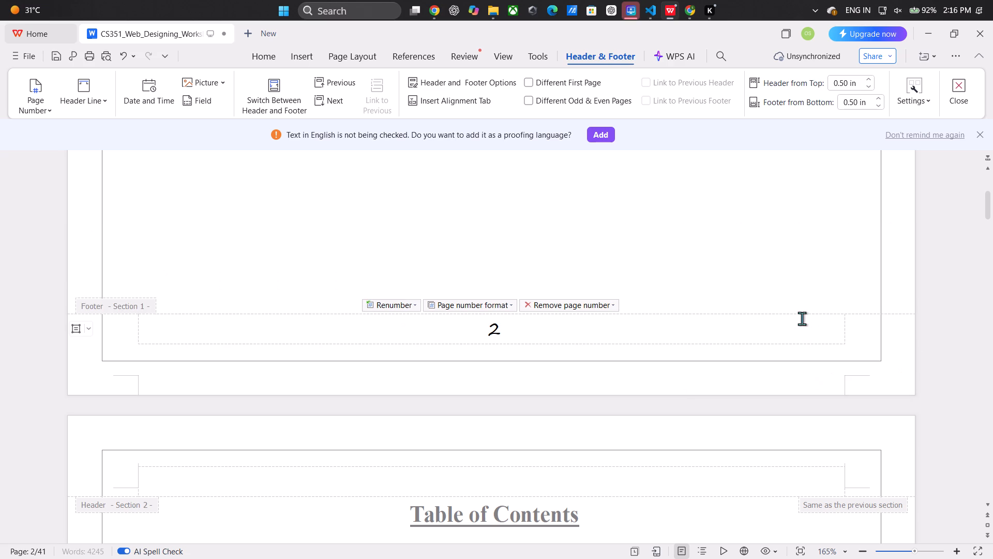
{"action": "key", "text": "Right"}
{"action": "key", "text": "BackSpace"}
{"action": "key", "text": "Right"}
{"action": "key", "text": "BackSpace"}
{"action": "key", "text": "BackSpace"}
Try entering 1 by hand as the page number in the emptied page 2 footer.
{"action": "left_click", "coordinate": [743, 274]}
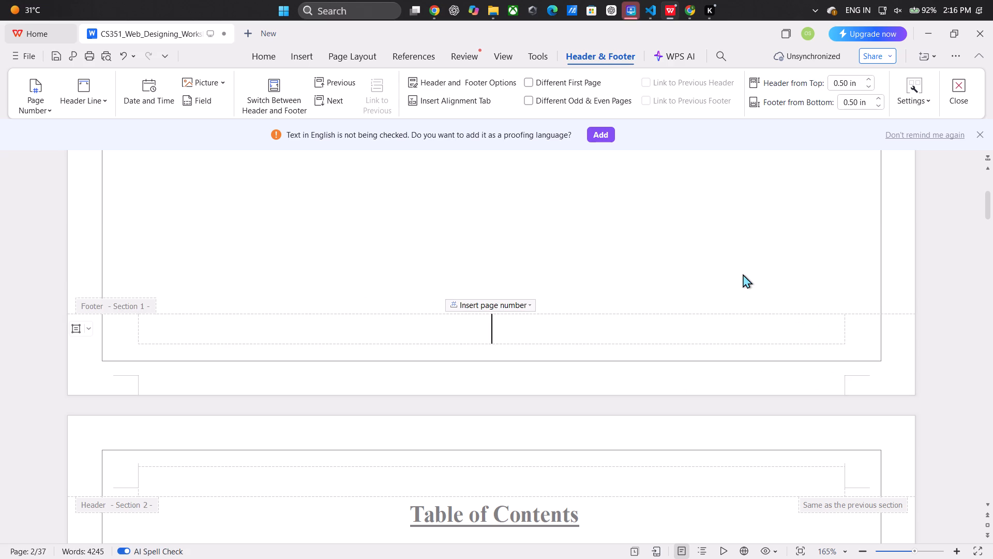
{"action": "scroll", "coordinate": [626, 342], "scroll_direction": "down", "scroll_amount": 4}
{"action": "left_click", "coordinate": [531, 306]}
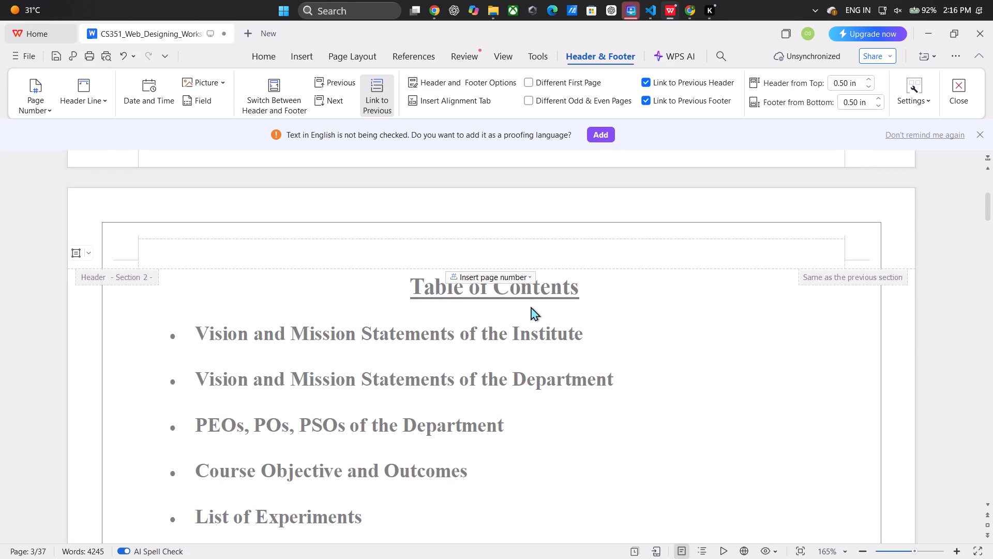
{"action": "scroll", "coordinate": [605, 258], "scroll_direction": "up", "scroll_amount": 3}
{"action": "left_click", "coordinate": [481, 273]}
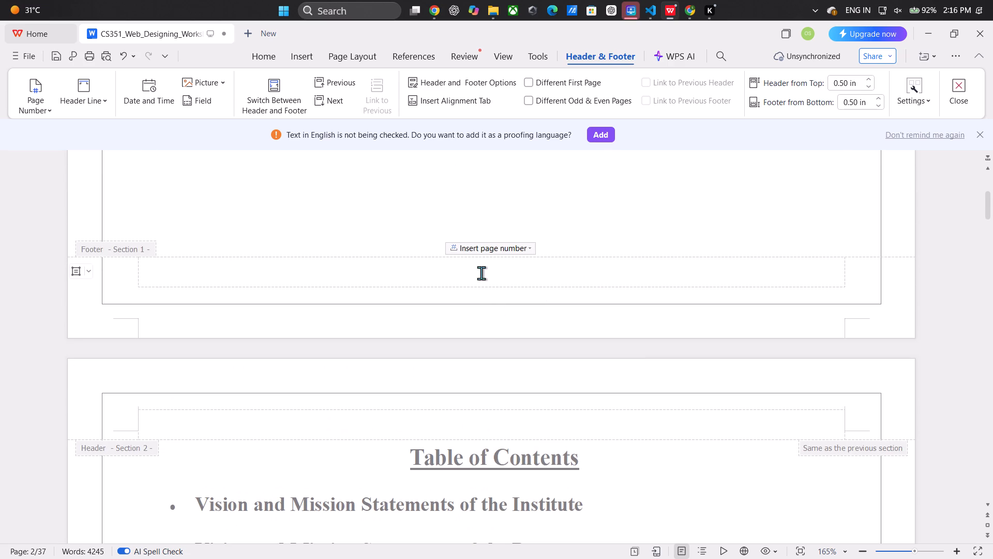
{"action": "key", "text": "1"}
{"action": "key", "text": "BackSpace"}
Check the pages from the Table of Contents to the Department Vision Statement for leftover footer text.
{"action": "left_click", "coordinate": [686, 159]}
{"action": "scroll", "coordinate": [609, 337], "scroll_direction": "down", "scroll_amount": 3}
{"action": "scroll", "coordinate": [664, 430], "scroll_direction": "down", "scroll_amount": 1}
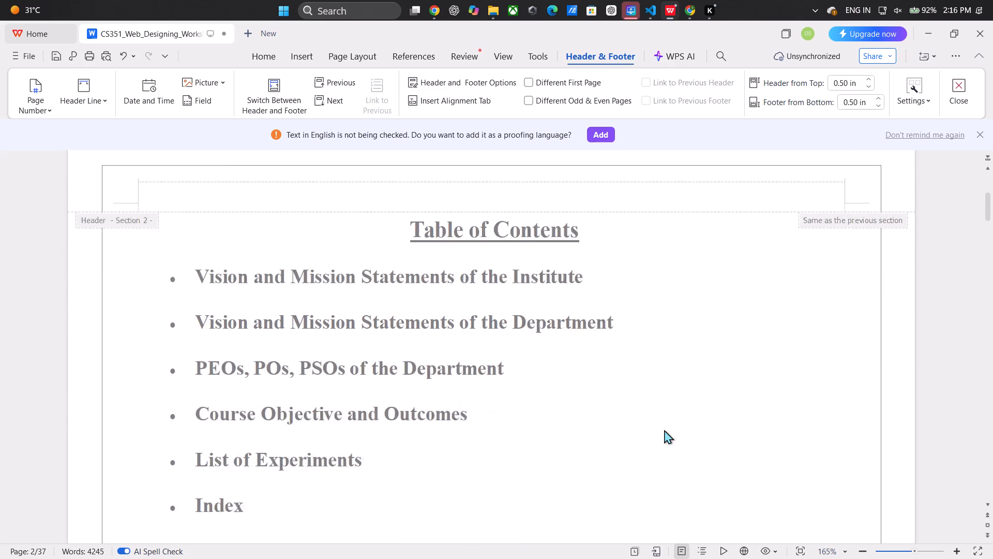
{"action": "scroll", "coordinate": [664, 430], "scroll_direction": "down", "scroll_amount": 2}
{"action": "scroll", "coordinate": [510, 415], "scroll_direction": "down", "scroll_amount": 3}
{"action": "scroll", "coordinate": [622, 426], "scroll_direction": "down", "scroll_amount": 3}
{"action": "scroll", "coordinate": [586, 270], "scroll_direction": "up", "scroll_amount": 3}
{"action": "scroll", "coordinate": [586, 270], "scroll_direction": "down", "scroll_amount": 6}
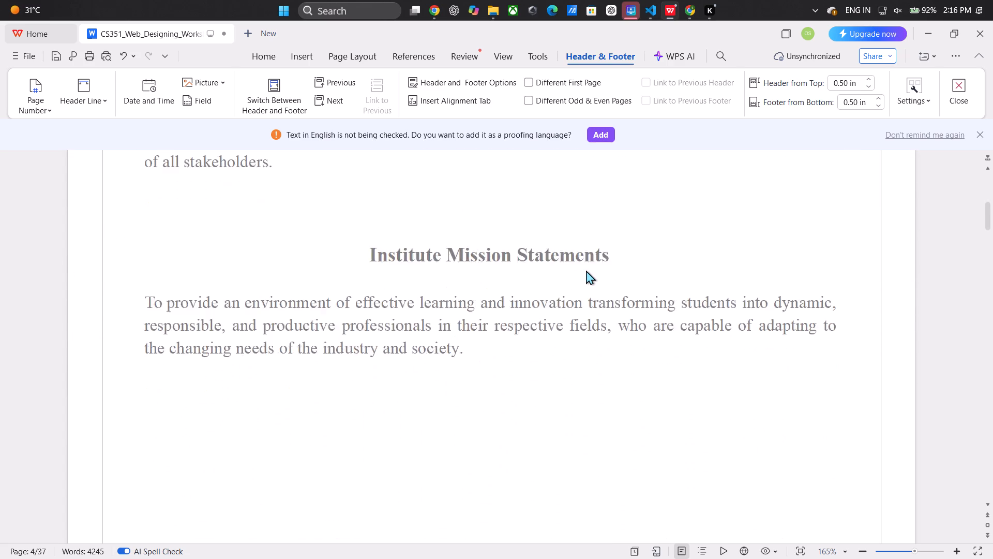
{"action": "scroll", "coordinate": [586, 270], "scroll_direction": "down", "scroll_amount": 3}
{"action": "scroll", "coordinate": [586, 270], "scroll_direction": "up", "scroll_amount": 1}
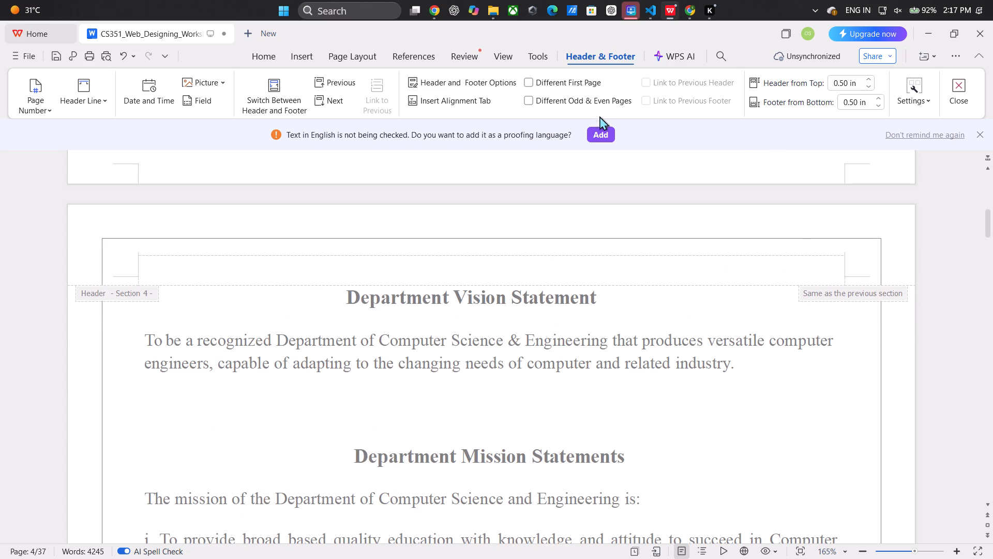
Dismiss the notification about adding English as a proofing language.
{"action": "left_click", "coordinate": [962, 160]}
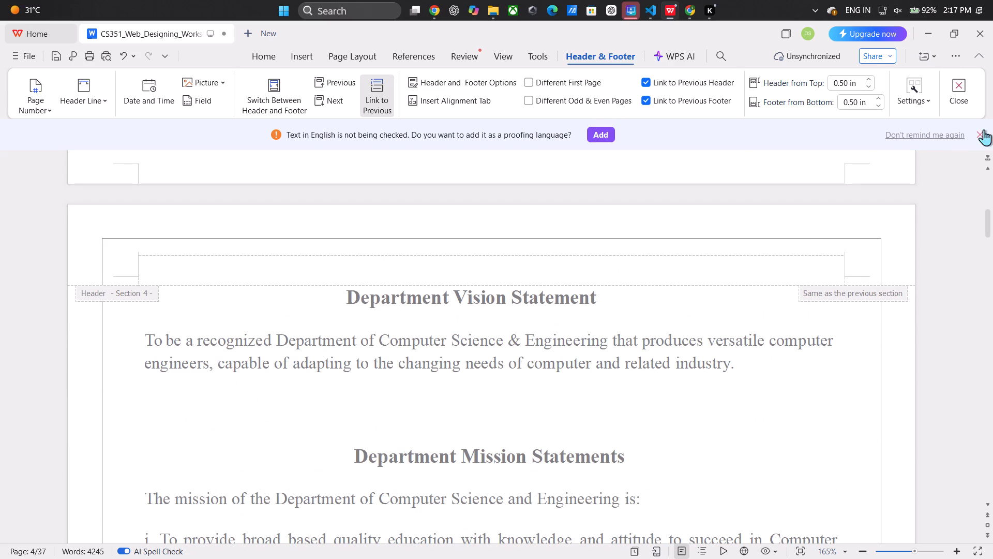
{"action": "left_click", "coordinate": [979, 135]}
Examine the footers back to the cover page and how the submission table splits across pages 1 and 2.
{"action": "scroll", "coordinate": [604, 391], "scroll_direction": "up", "scroll_amount": 2}
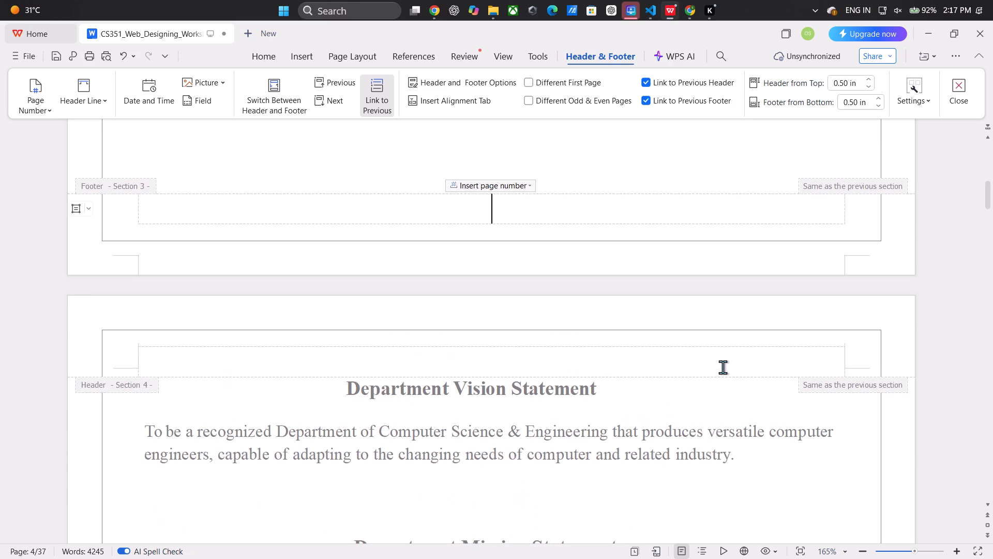
{"action": "left_click", "coordinate": [723, 367]}
{"action": "scroll", "coordinate": [723, 367], "scroll_direction": "up", "scroll_amount": 19}
{"action": "scroll", "coordinate": [723, 367], "scroll_direction": "right", "scroll_amount": 1}
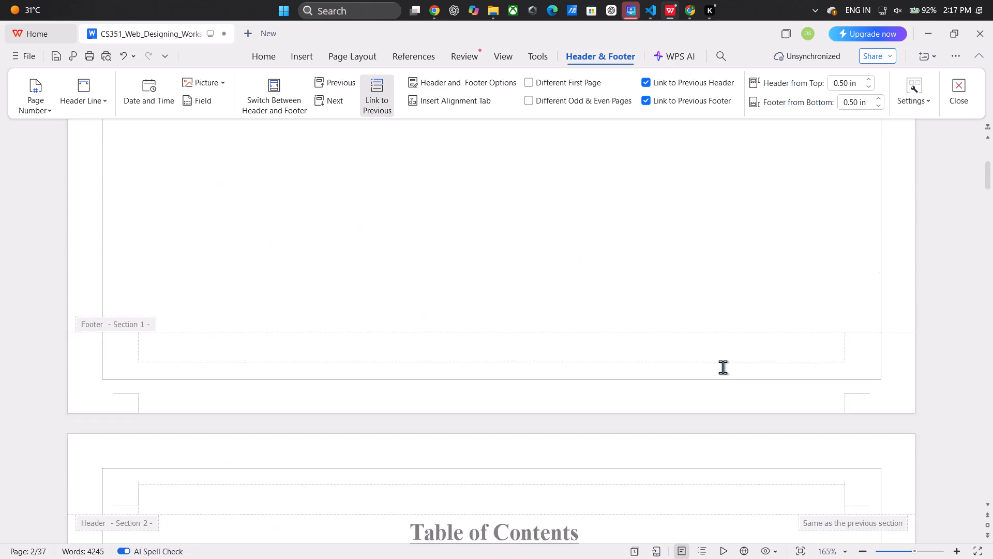
{"action": "scroll", "coordinate": [723, 367], "scroll_direction": "right", "scroll_amount": 1}
{"action": "scroll", "coordinate": [723, 367], "scroll_direction": "up", "scroll_amount": 20}
{"action": "scroll", "coordinate": [723, 367], "scroll_direction": "up", "scroll_amount": 3}
{"action": "scroll", "coordinate": [723, 367], "scroll_direction": "down", "scroll_amount": 5}
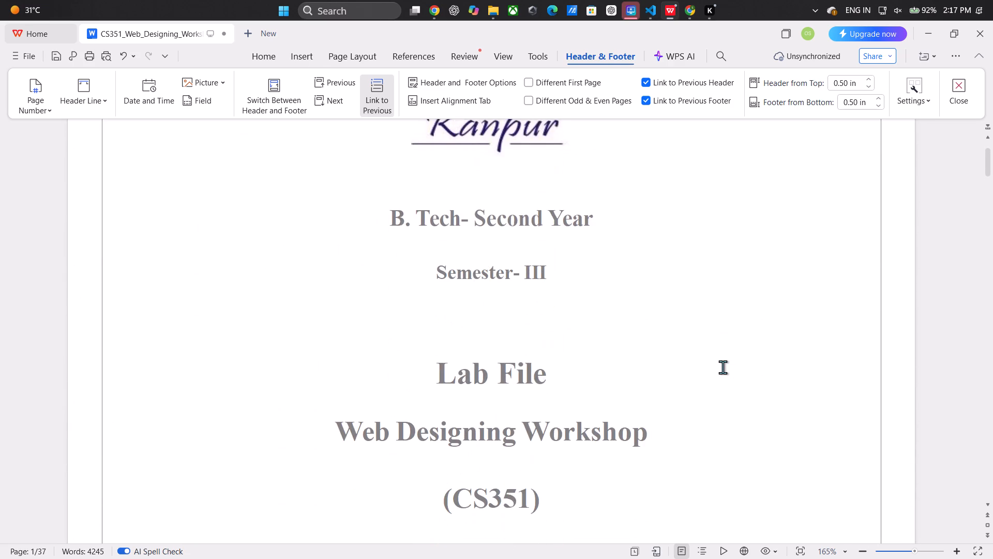
{"action": "scroll", "coordinate": [723, 367], "scroll_direction": "down", "scroll_amount": 4}
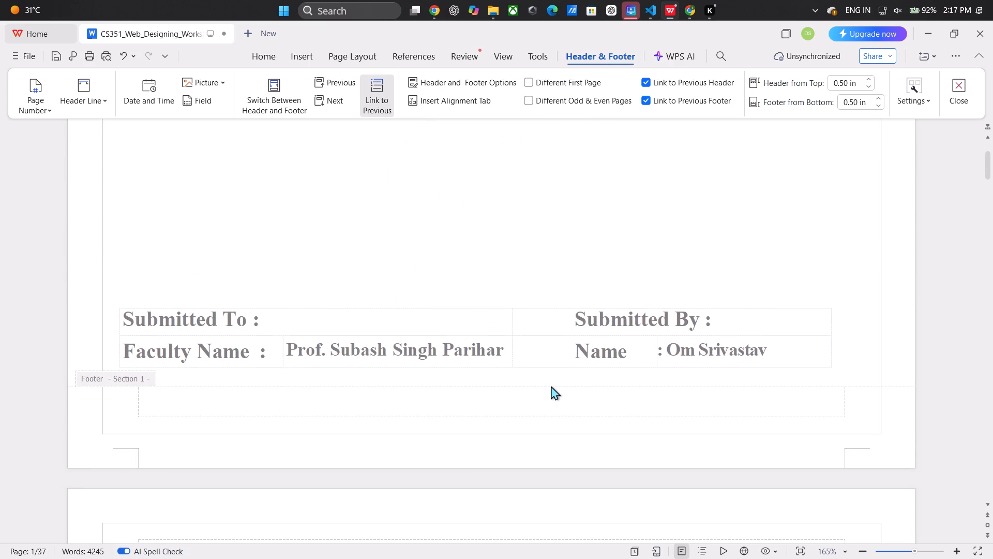
{"action": "scroll", "coordinate": [551, 386], "scroll_direction": "down", "scroll_amount": 1}
{"action": "scroll", "coordinate": [375, 344], "scroll_direction": "down", "scroll_amount": 2}
{"action": "scroll", "coordinate": [220, 207], "scroll_direction": "up", "scroll_amount": 1}
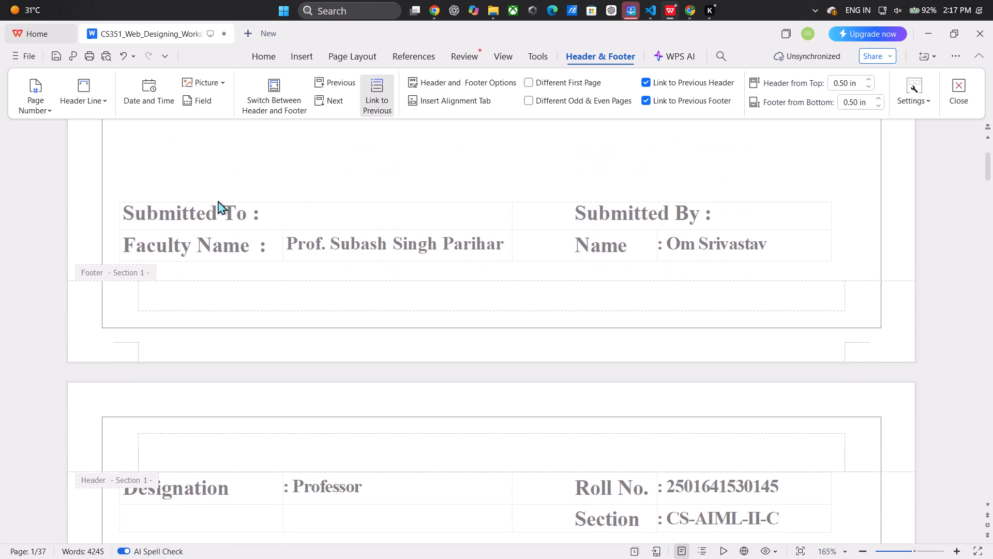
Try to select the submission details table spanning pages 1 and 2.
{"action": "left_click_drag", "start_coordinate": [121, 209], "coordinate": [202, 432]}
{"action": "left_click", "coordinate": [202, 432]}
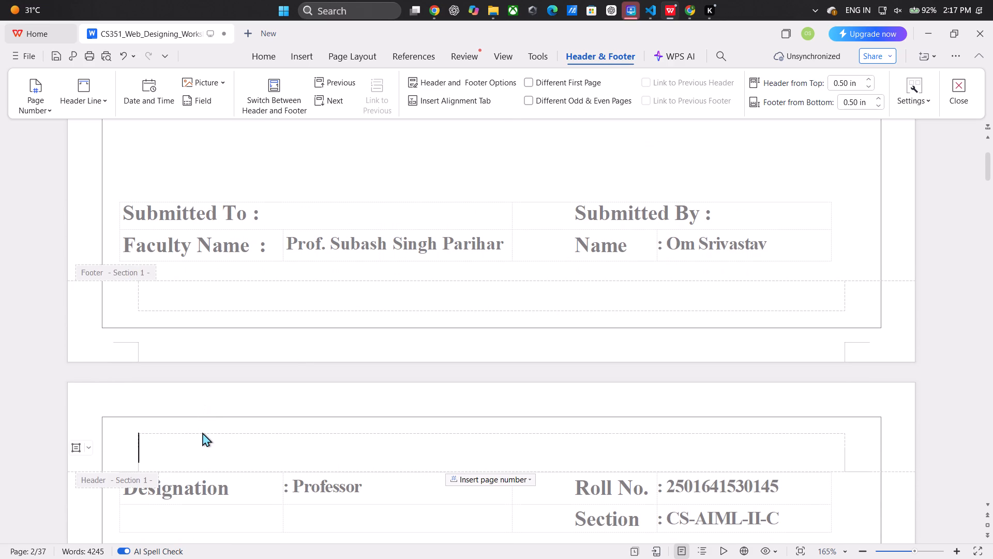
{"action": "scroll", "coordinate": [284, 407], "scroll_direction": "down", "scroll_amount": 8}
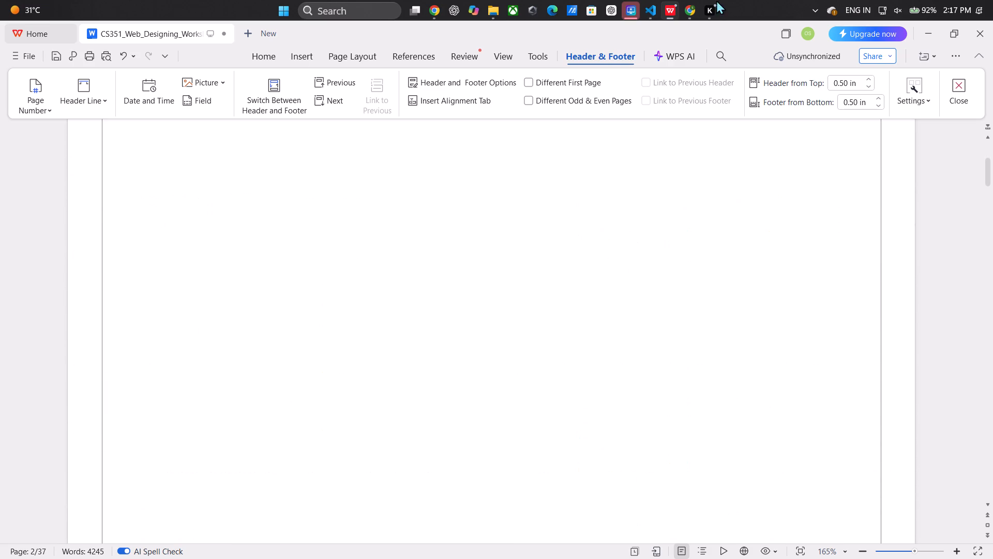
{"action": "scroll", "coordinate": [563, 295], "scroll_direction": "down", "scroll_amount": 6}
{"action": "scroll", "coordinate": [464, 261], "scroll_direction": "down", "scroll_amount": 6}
Open the Windows search to find another app.
{"action": "left_click", "coordinate": [364, 15]}
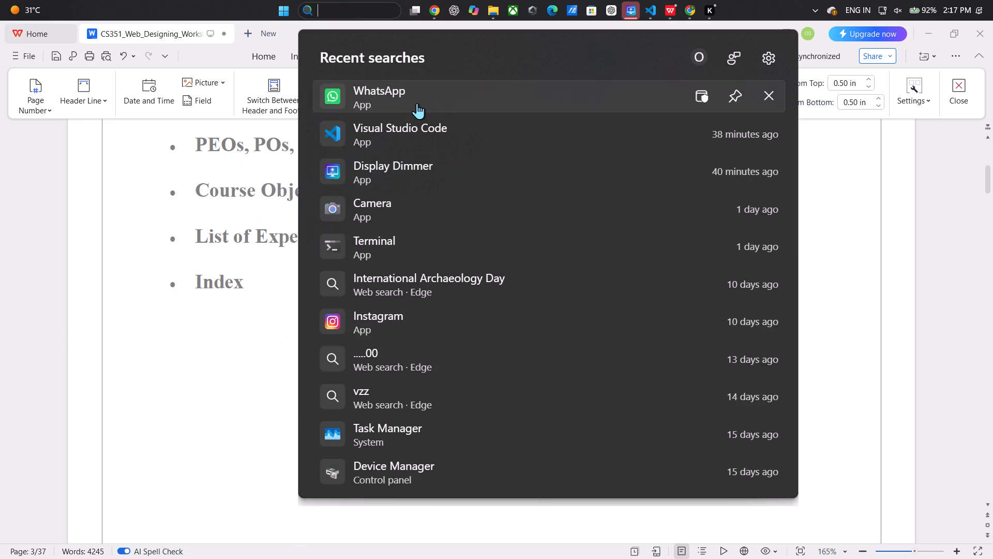
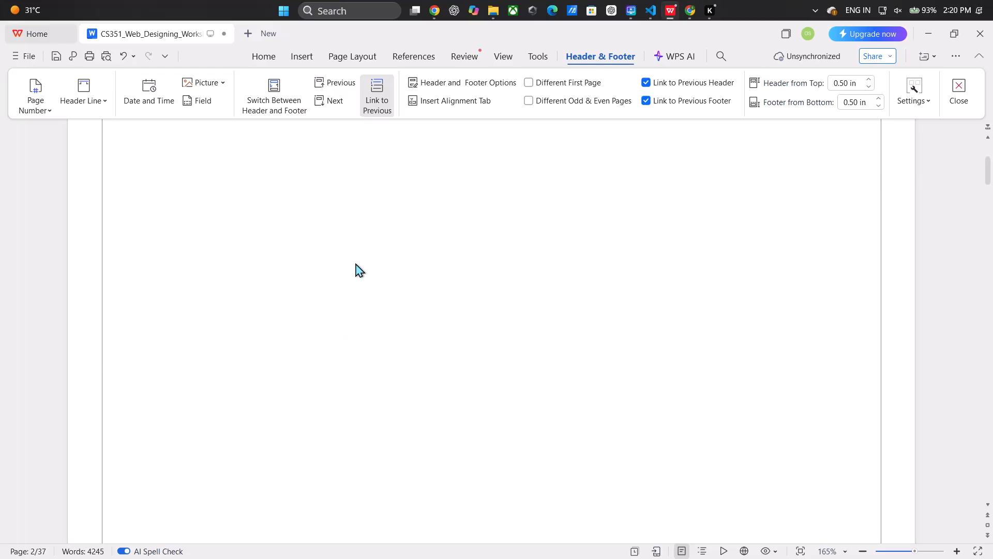
Select the empty footer line below the submission details table on page 1.
{"action": "left_click", "coordinate": [368, 254]}
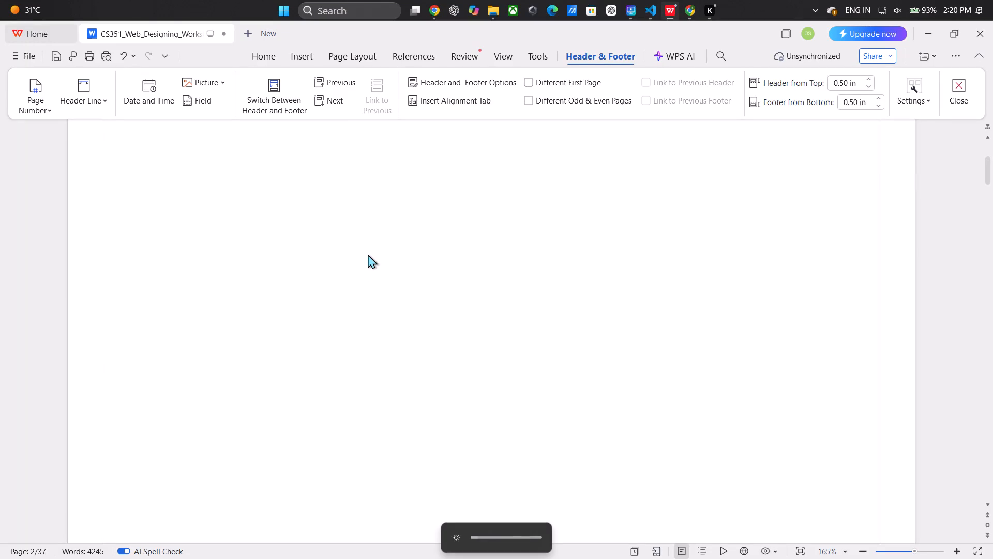
{"action": "left_click", "coordinate": [383, 328]}
{"action": "scroll", "coordinate": [383, 328], "scroll_direction": "up", "scroll_amount": 2}
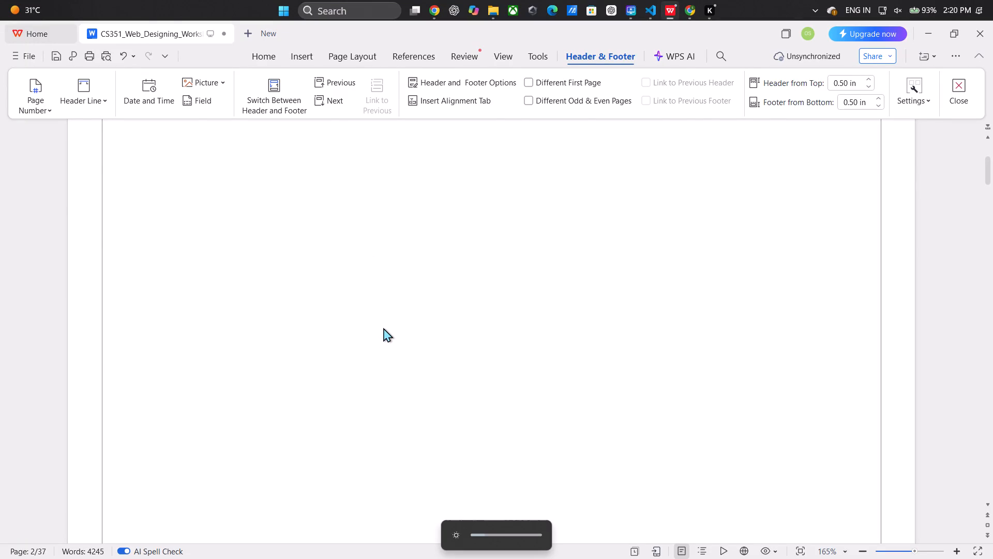
{"action": "scroll", "coordinate": [383, 328], "scroll_direction": "up", "scroll_amount": 6}
{"action": "scroll", "coordinate": [383, 328], "scroll_direction": "down", "scroll_amount": 1}
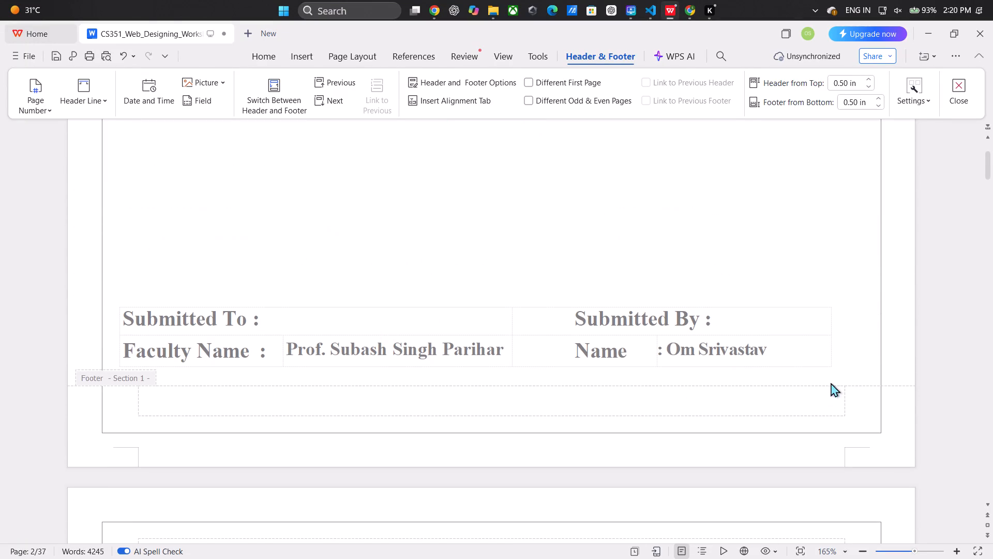
{"action": "left_click", "coordinate": [804, 337]}
{"action": "left_click", "coordinate": [758, 361]}
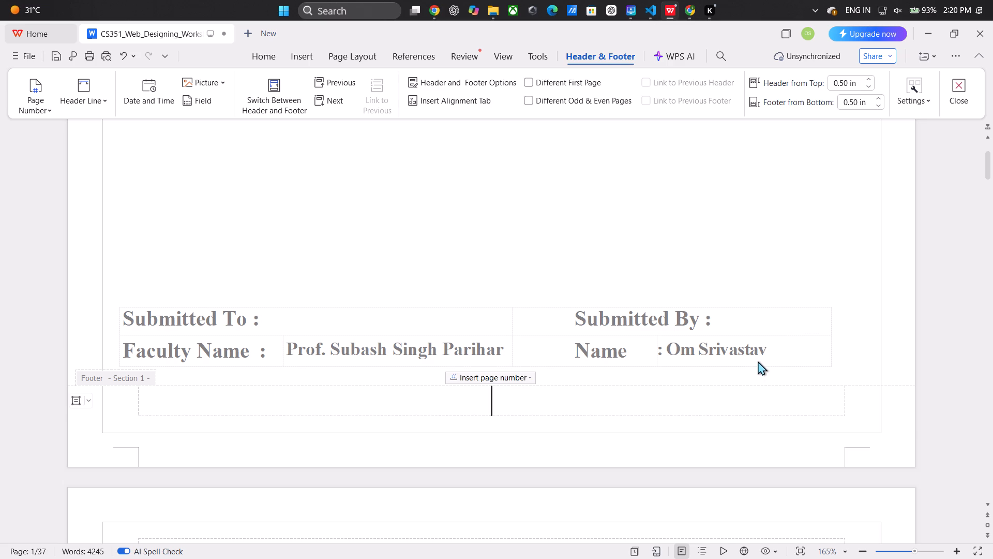
{"action": "left_click", "coordinate": [720, 414]}
{"action": "left_click_drag", "start_coordinate": [720, 414], "coordinate": [646, 402]}
{"action": "left_click", "coordinate": [646, 402]}
{"action": "left_click_drag", "start_coordinate": [646, 402], "coordinate": [634, 400]}
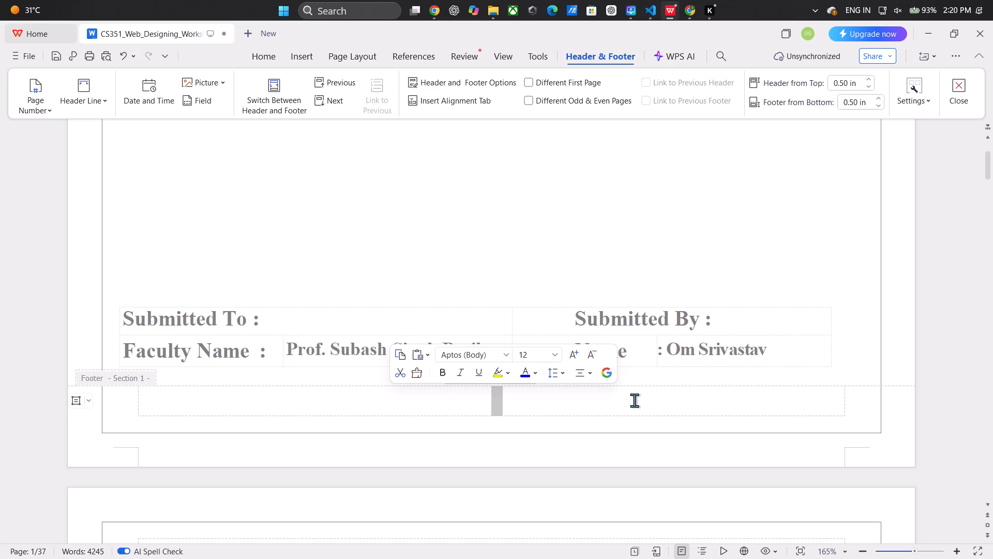
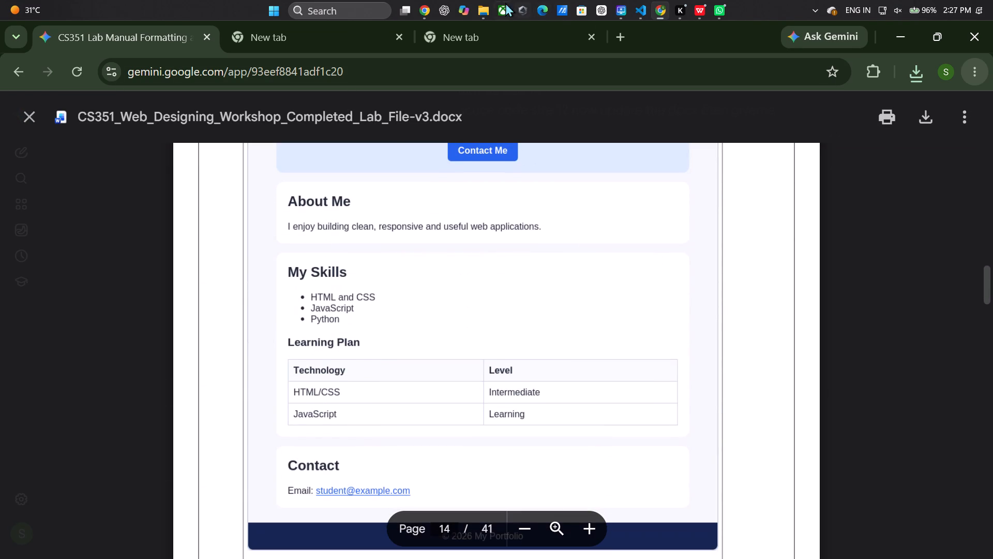
Switch to File Explorer and try to open the newly downloaded CS351 v3 lab file from Downloads with WPS Office.
{"action": "left_click", "coordinate": [485, 4]}
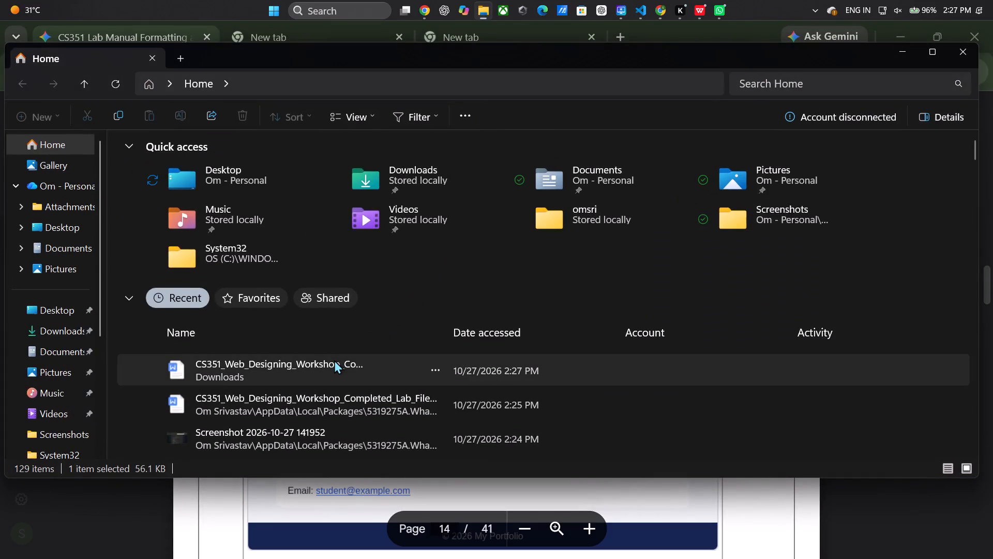
{"action": "right_click", "coordinate": [334, 360]}
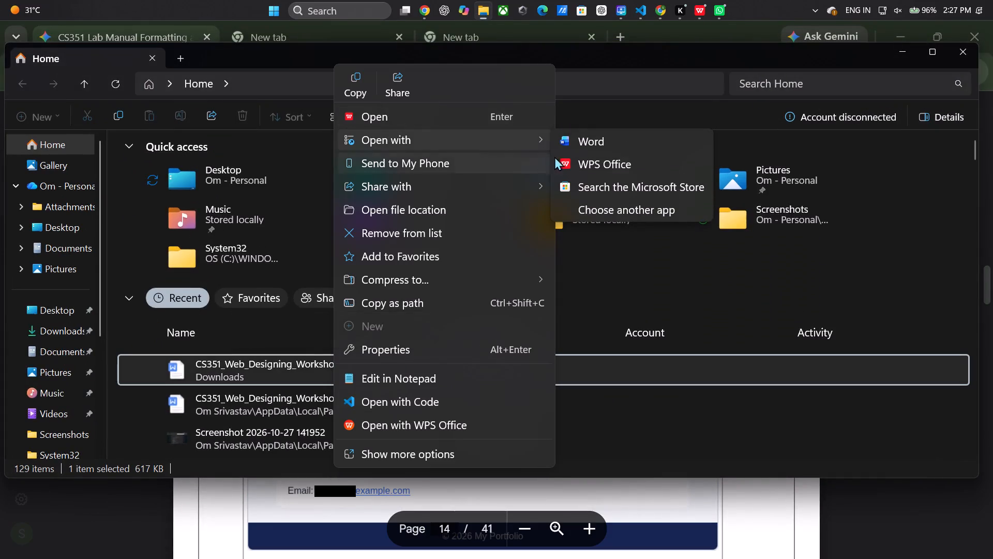
{"action": "left_click", "coordinate": [584, 159]}
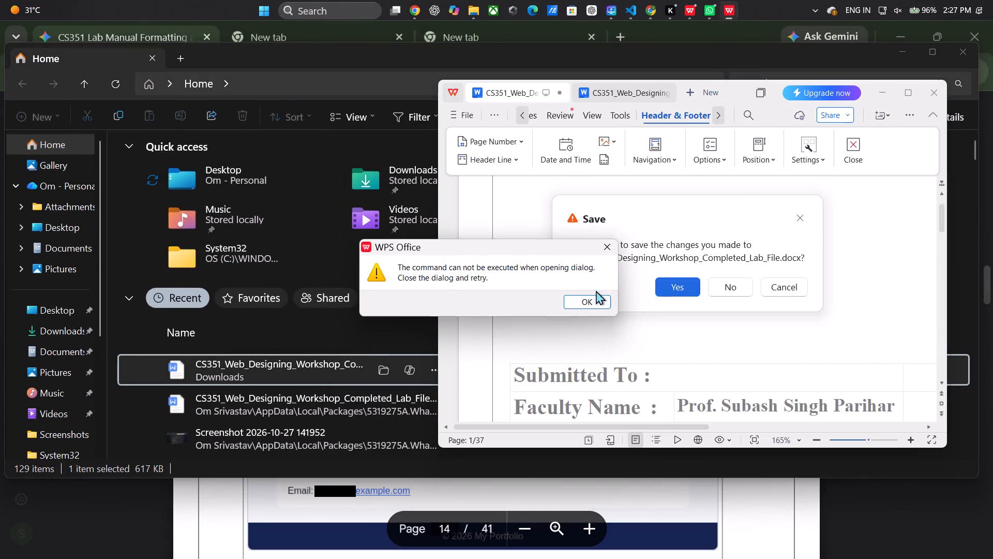
Dismiss the WPS Office warning and save the pending changes to CS351_Web_Designing_Workshop_Completed_Lab_File.docx.
{"action": "left_click", "coordinate": [585, 303]}
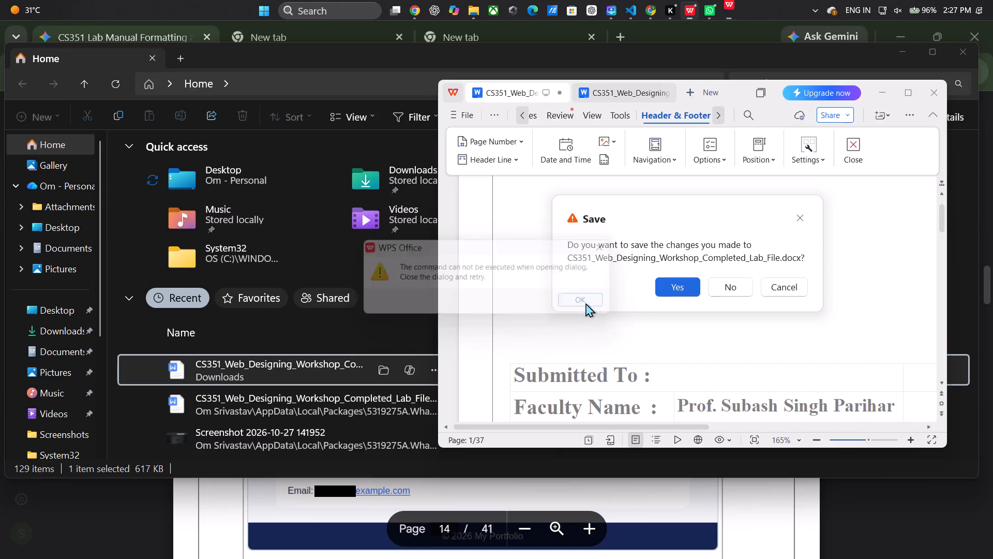
{"action": "left_click", "coordinate": [676, 284]}
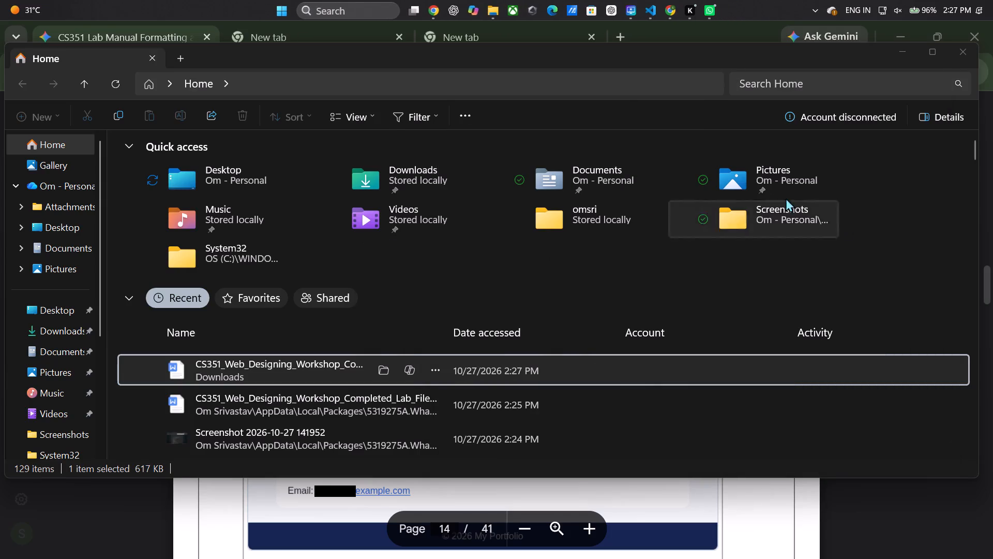
Open the most recently downloaded CS351 lab file from File Explorer's recent files with WPS Office.
{"action": "left_click", "coordinate": [426, 367]}
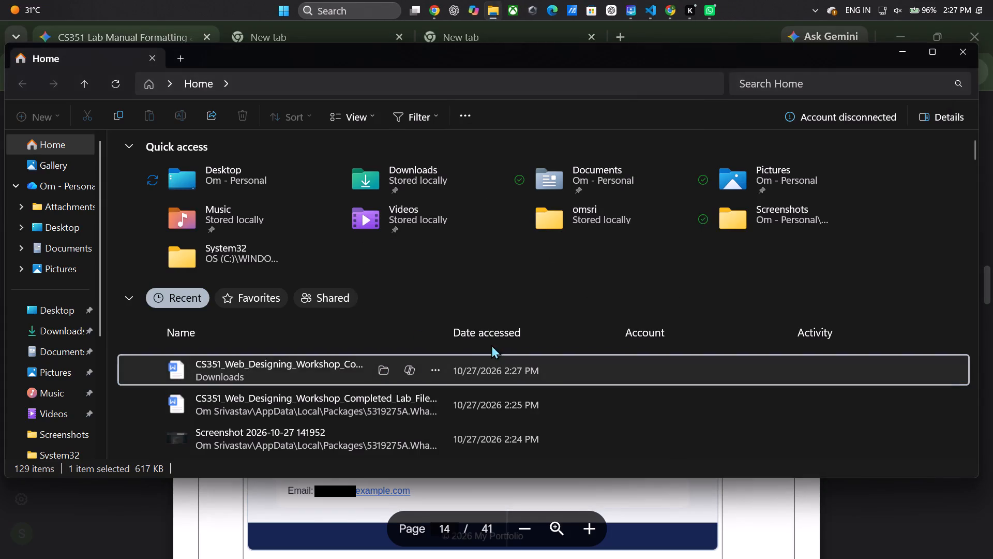
{"action": "left_click", "coordinate": [432, 365]}
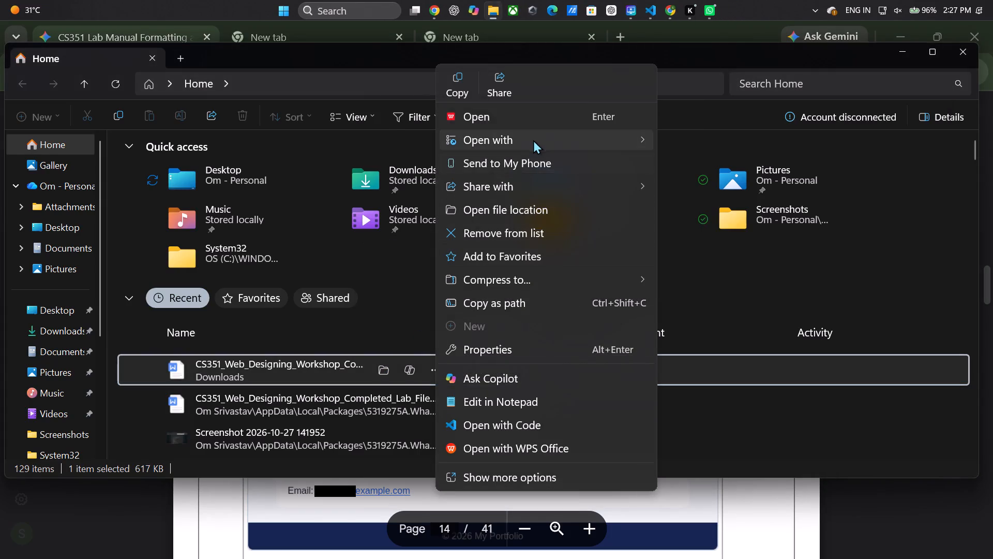
{"action": "left_click", "coordinate": [535, 139]}
{"action": "left_click", "coordinate": [695, 164]}
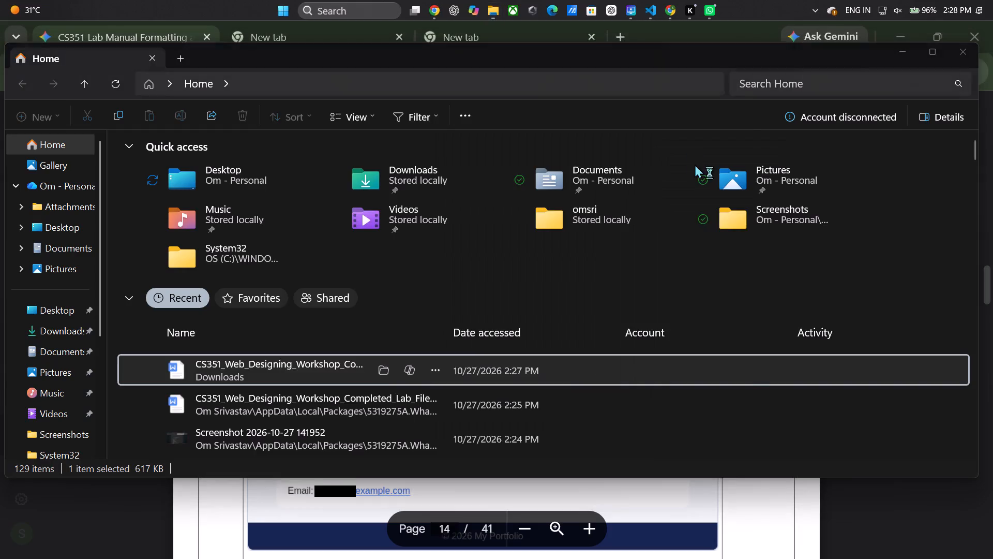
{"action": "left_click", "coordinate": [705, 123]}
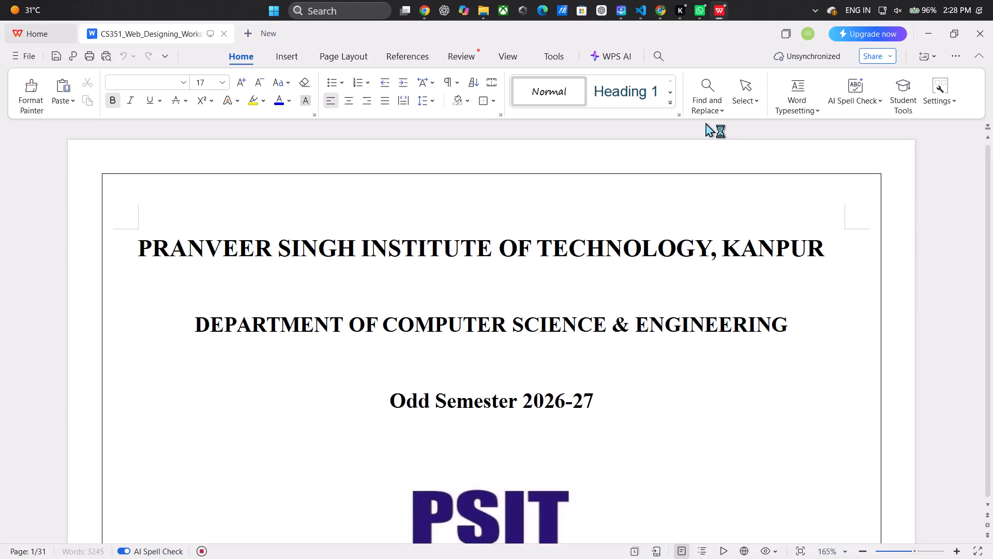
Examine the cover page, front matter and experiment tables of the CS351 lab file in WPS Office.
{"action": "scroll", "coordinate": [470, 408], "scroll_direction": "down", "scroll_amount": 4}
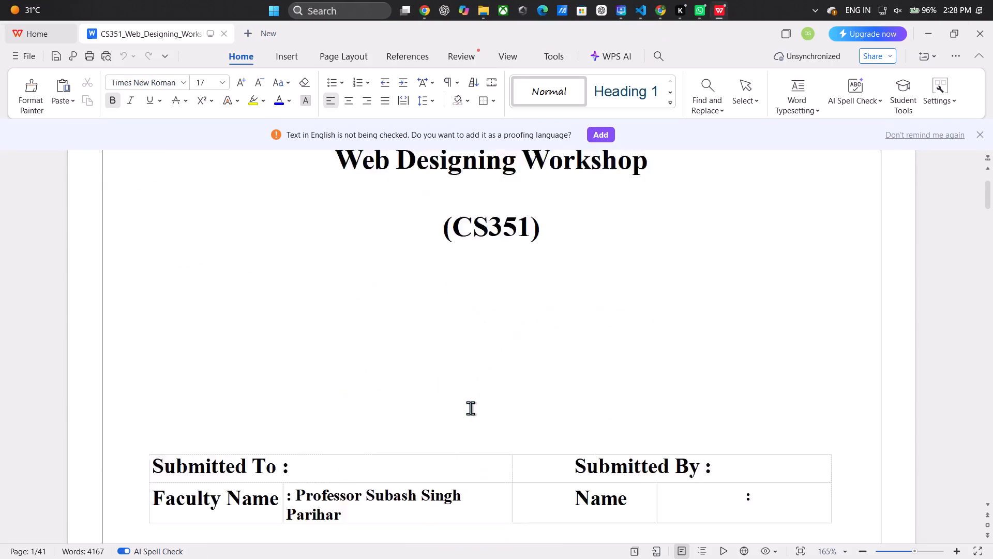
{"action": "scroll", "coordinate": [470, 408], "scroll_direction": "down", "scroll_amount": 1}
{"action": "scroll", "coordinate": [470, 408], "scroll_direction": "right", "scroll_amount": 3}
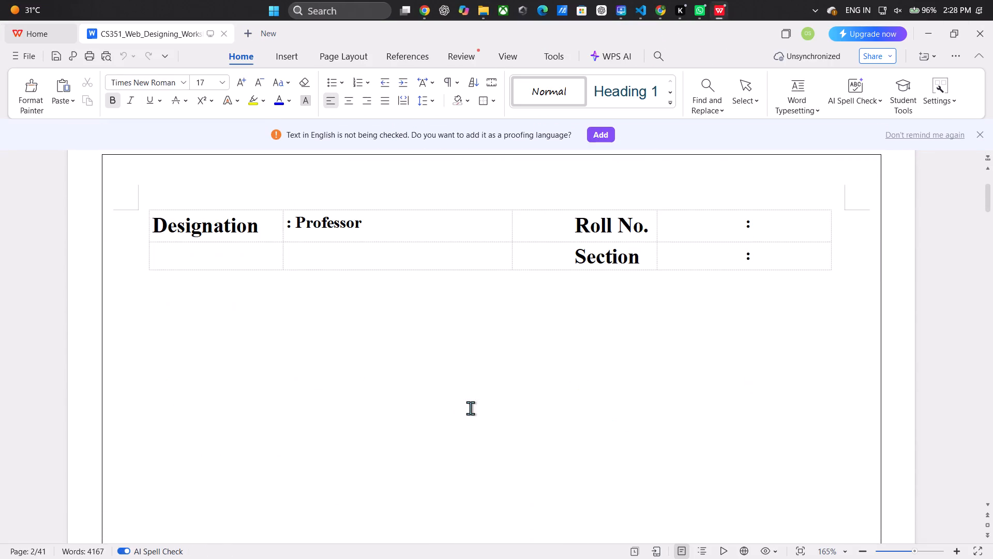
{"action": "scroll", "coordinate": [470, 408], "scroll_direction": "down", "scroll_amount": 14}
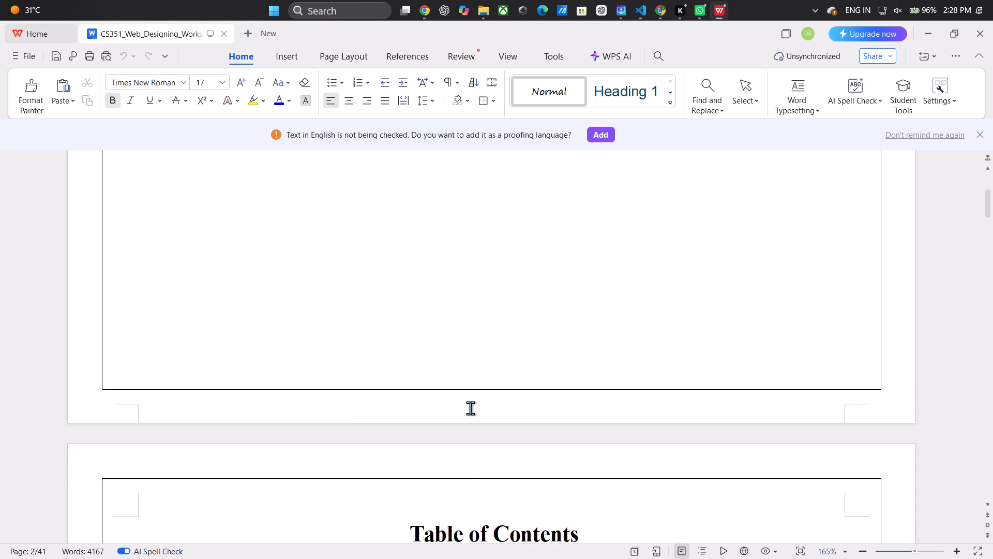
{"action": "scroll", "coordinate": [470, 408], "scroll_direction": "right", "scroll_amount": 1}
{"action": "scroll", "coordinate": [470, 408], "scroll_direction": "down", "scroll_amount": 5}
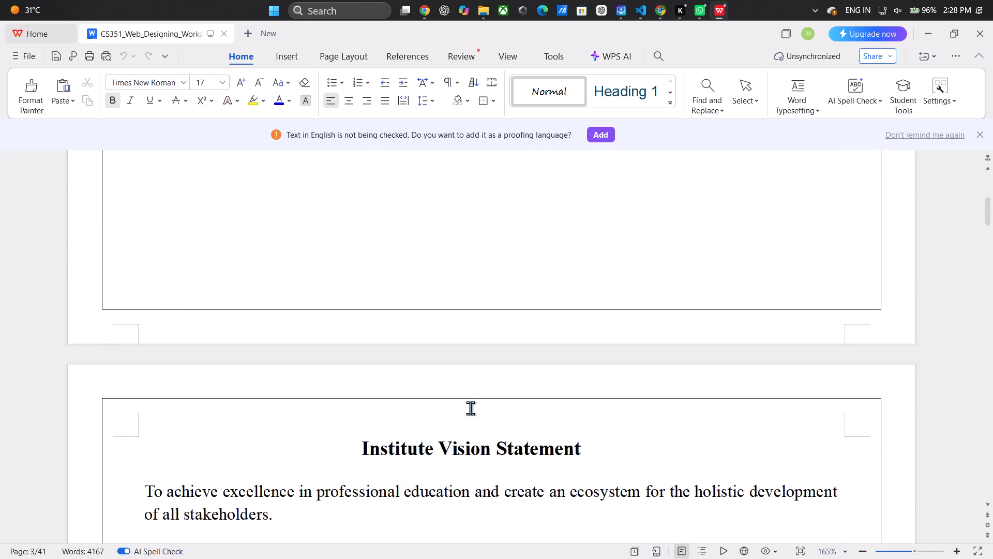
{"action": "scroll", "coordinate": [470, 408], "scroll_direction": "down", "scroll_amount": 15}
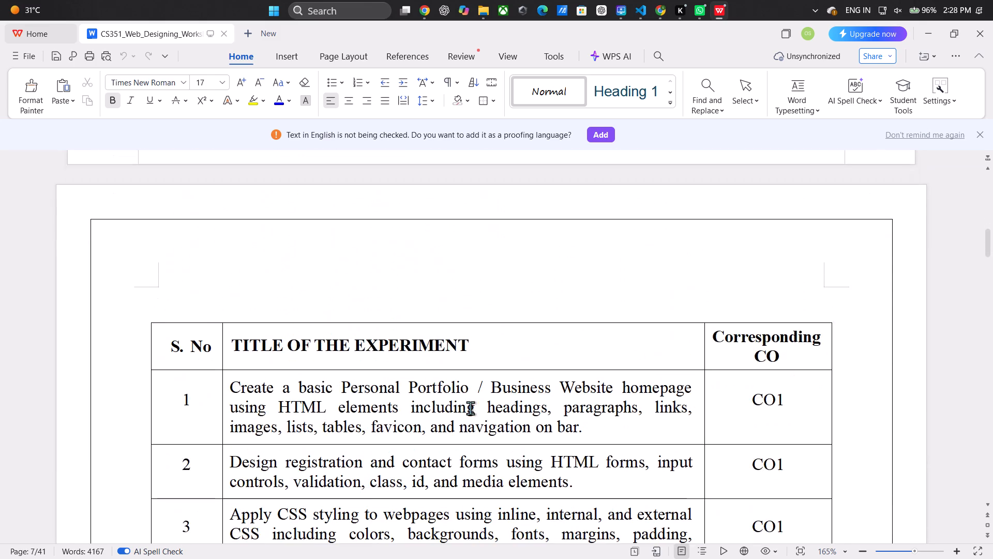
{"action": "scroll", "coordinate": [470, 408], "scroll_direction": "down", "scroll_amount": 11}
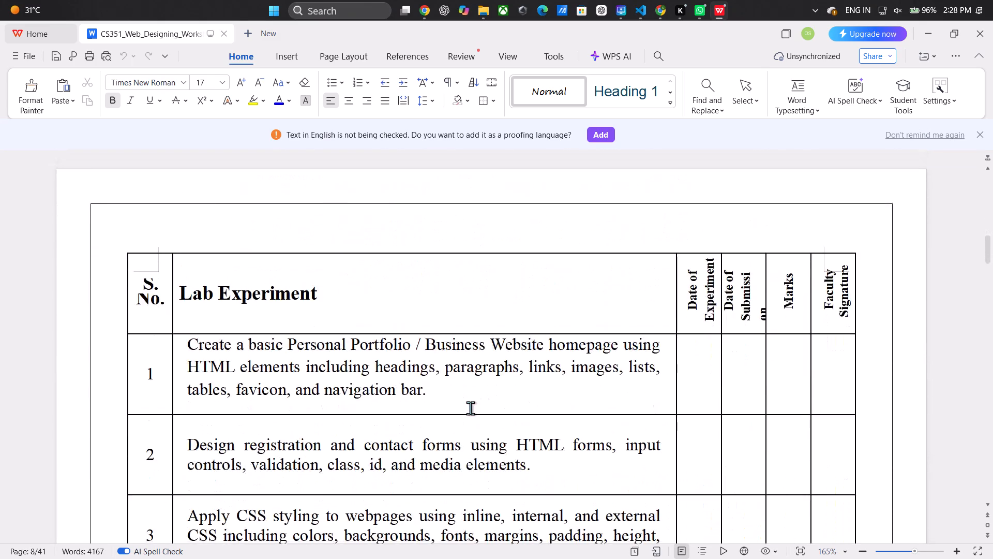
{"action": "scroll", "coordinate": [470, 408], "scroll_direction": "down", "scroll_amount": 11}
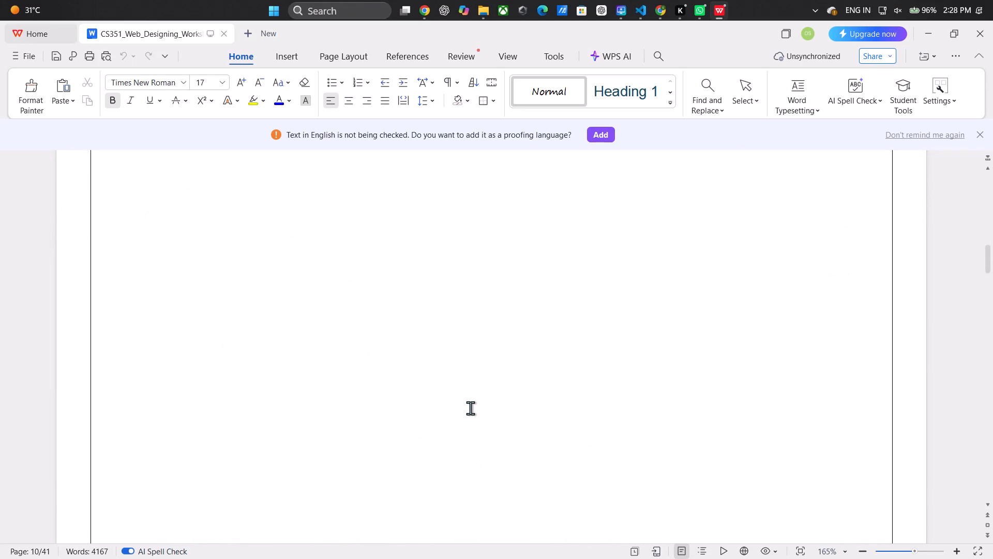
{"action": "scroll", "coordinate": [470, 408], "scroll_direction": "down", "scroll_amount": 7}
{"action": "scroll", "coordinate": [470, 408], "scroll_direction": "up", "scroll_amount": 3}
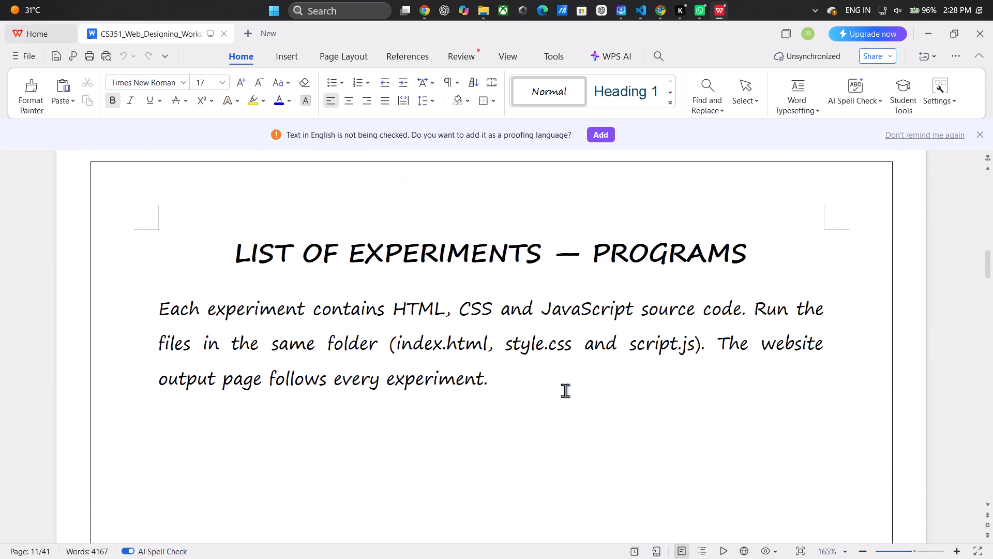
Examine the "List of Experiments — Programs" page and the blank space around its text in the lab file.
{"action": "left_click", "coordinate": [491, 370]}
{"action": "scroll", "coordinate": [491, 370], "scroll_direction": "down", "scroll_amount": 7}
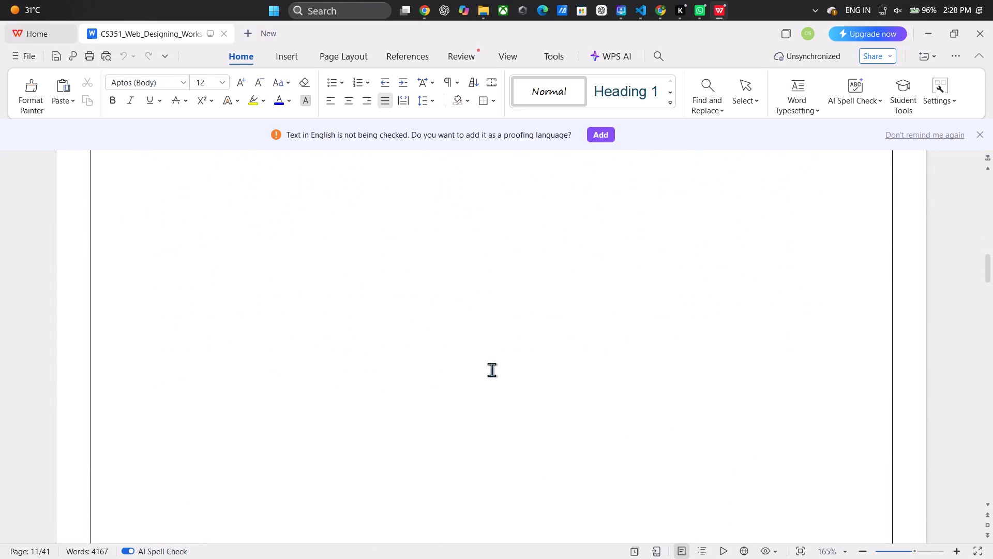
{"action": "scroll", "coordinate": [491, 370], "scroll_direction": "down", "scroll_amount": 6}
{"action": "scroll", "coordinate": [491, 370], "scroll_direction": "up", "scroll_amount": 11}
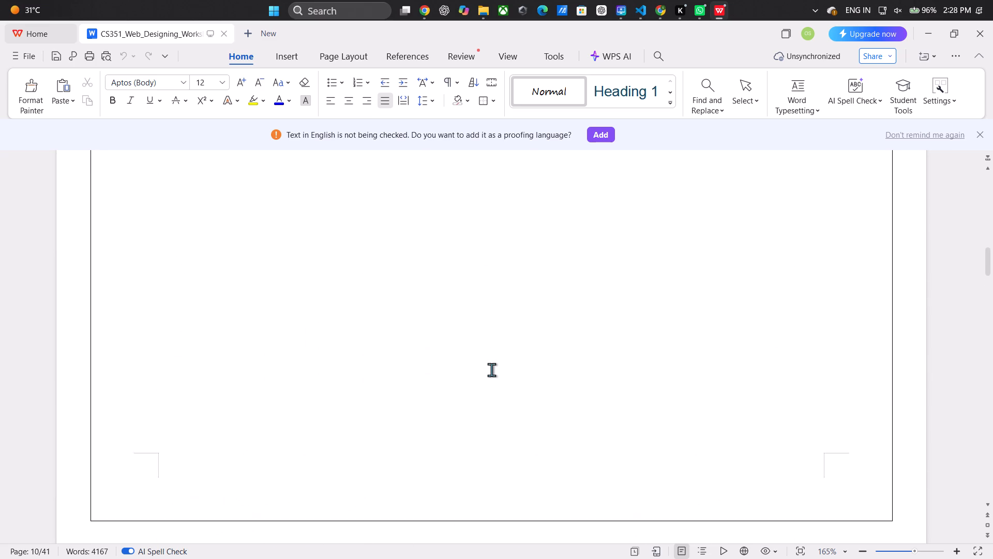
{"action": "scroll", "coordinate": [491, 370], "scroll_direction": "up", "scroll_amount": 2}
{"action": "scroll", "coordinate": [491, 370], "scroll_direction": "down", "scroll_amount": 7}
{"action": "scroll", "coordinate": [491, 370], "scroll_direction": "up", "scroll_amount": 1}
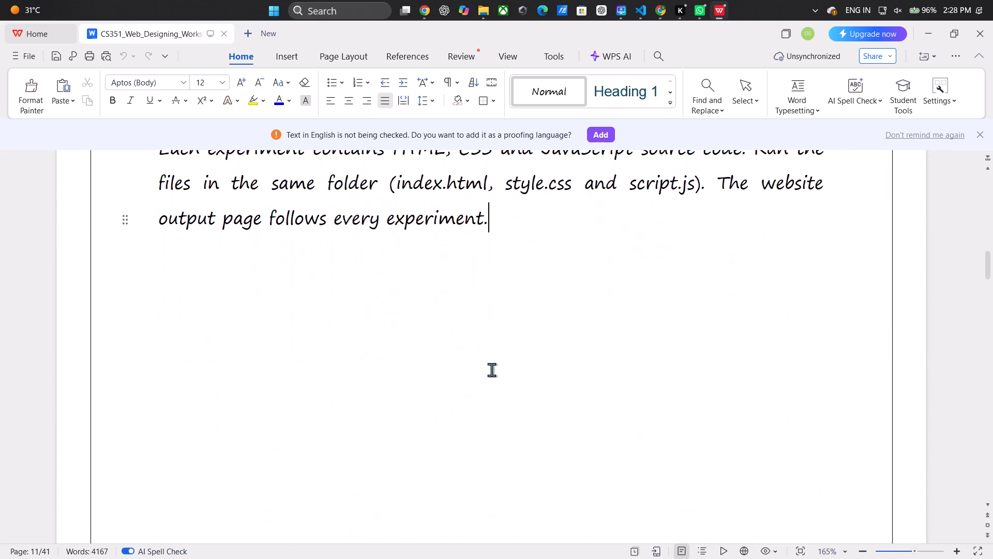
{"action": "scroll", "coordinate": [491, 370], "scroll_direction": "up", "scroll_amount": 1}
{"action": "scroll", "coordinate": [471, 224], "scroll_direction": "down", "scroll_amount": 6}
Examine the source code and browser output pages of Experiments 1 and 2, the portfolio and the registration form.
{"action": "scroll", "coordinate": [471, 224], "scroll_direction": "down", "scroll_amount": 5}
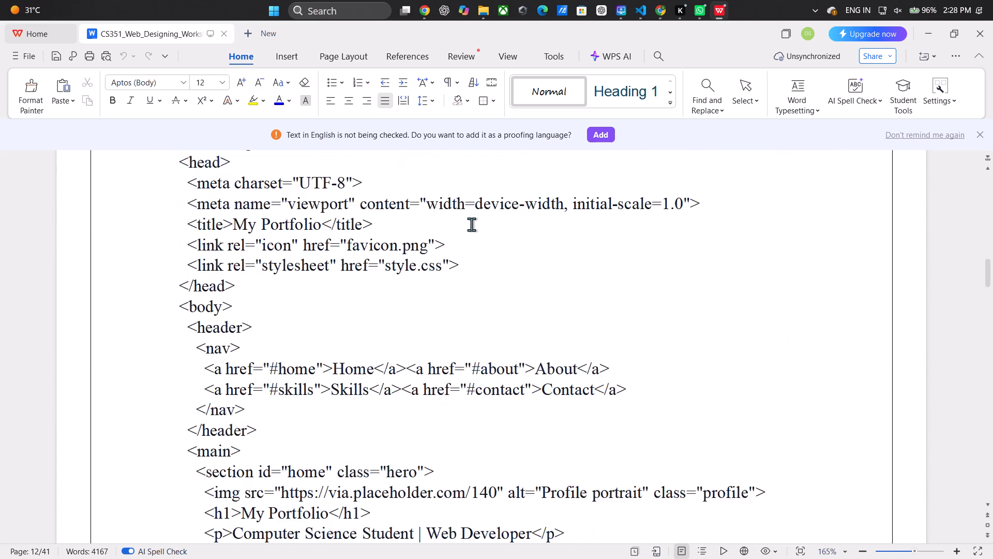
{"action": "scroll", "coordinate": [471, 224], "scroll_direction": "down", "scroll_amount": 13}
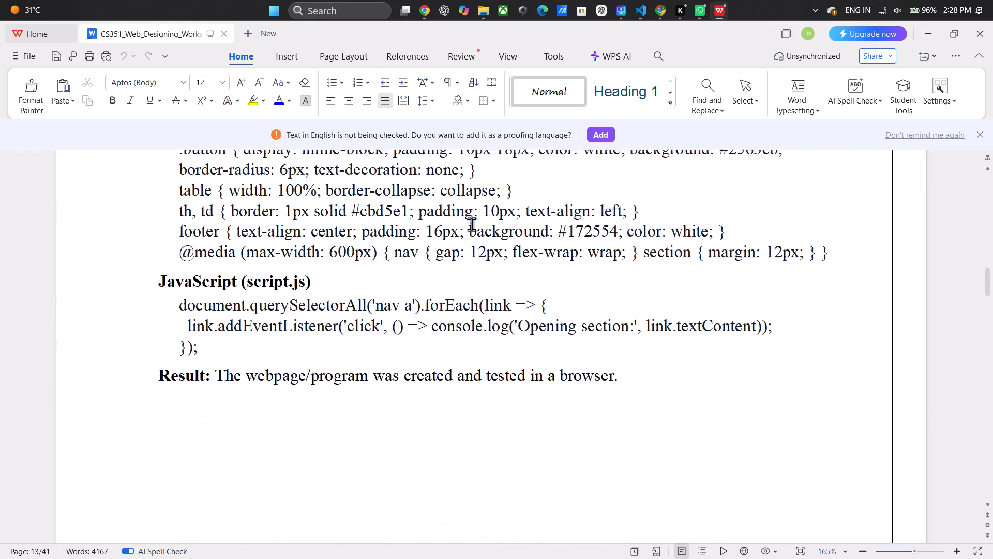
{"action": "scroll", "coordinate": [471, 224], "scroll_direction": "down", "scroll_amount": 13}
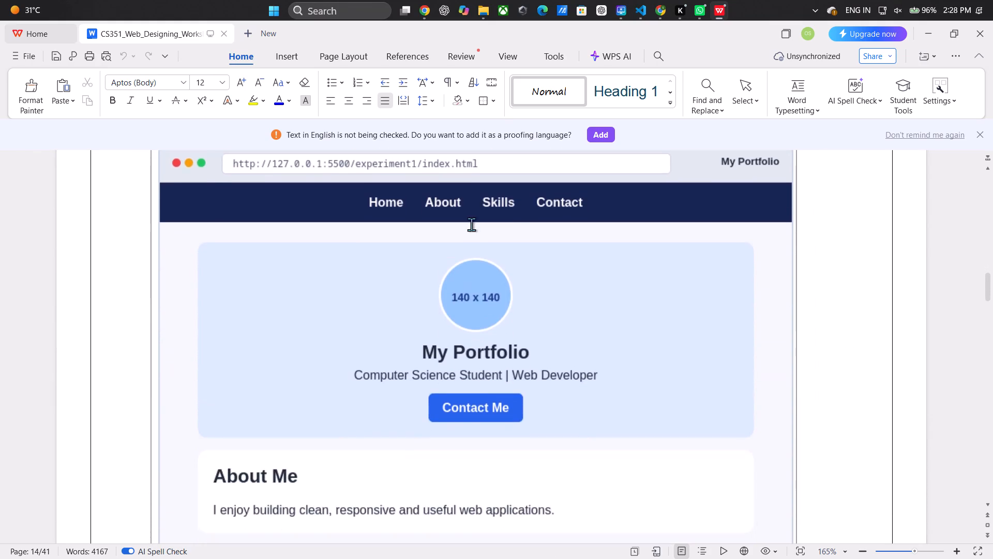
{"action": "scroll", "coordinate": [471, 224], "scroll_direction": "down", "scroll_amount": 13}
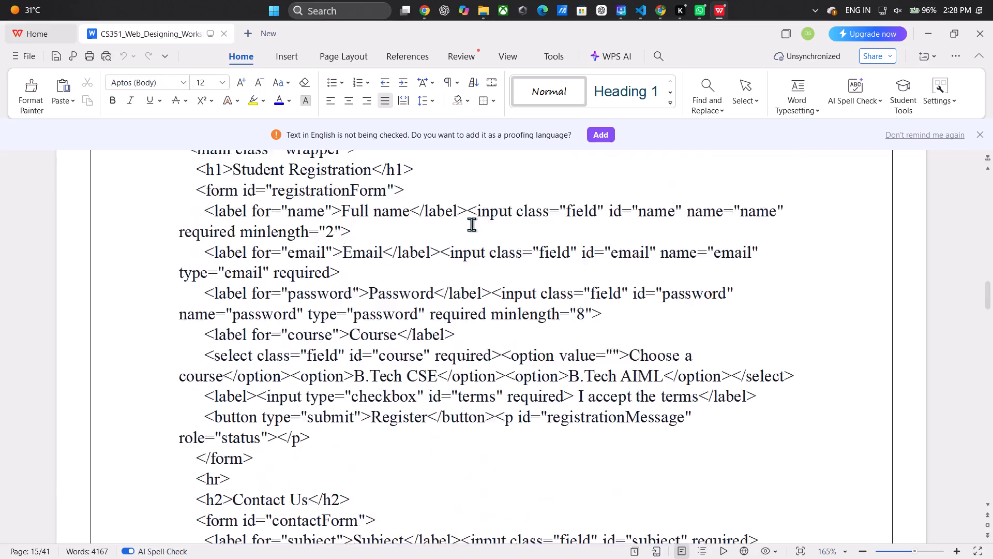
{"action": "scroll", "coordinate": [471, 224], "scroll_direction": "down", "scroll_amount": 7}
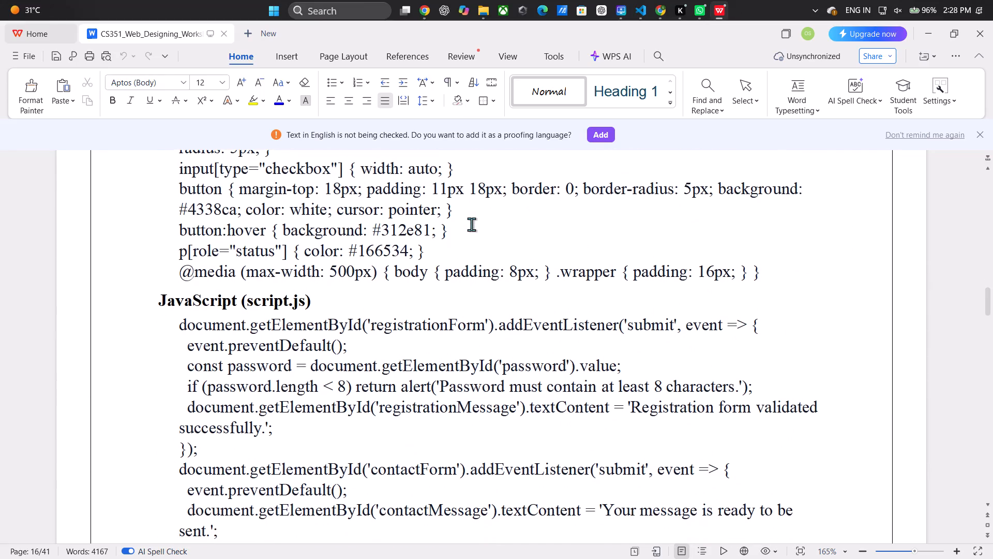
{"action": "scroll", "coordinate": [471, 224], "scroll_direction": "down", "scroll_amount": 1}
{"action": "left_click", "coordinate": [415, 210]}
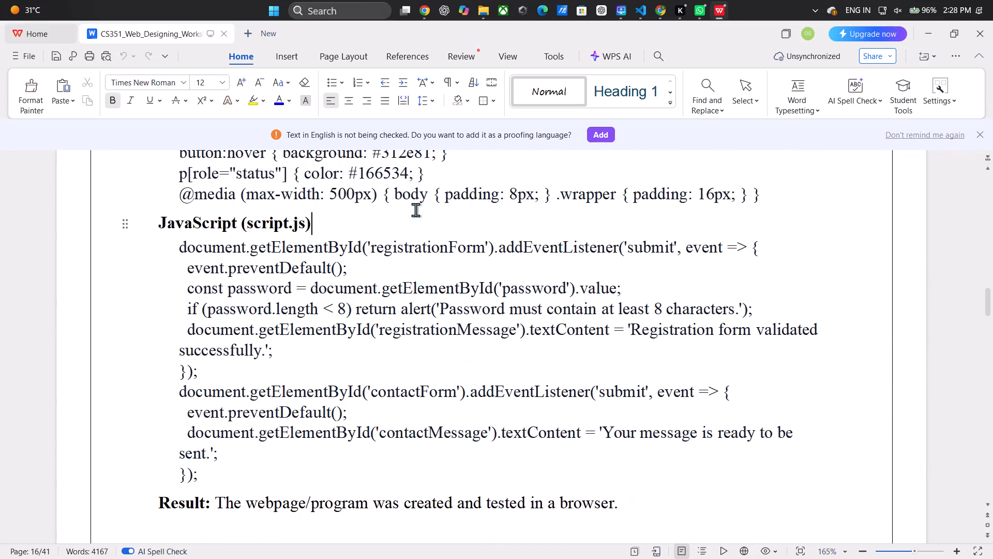
{"action": "scroll", "coordinate": [415, 210], "scroll_direction": "down", "scroll_amount": 9}
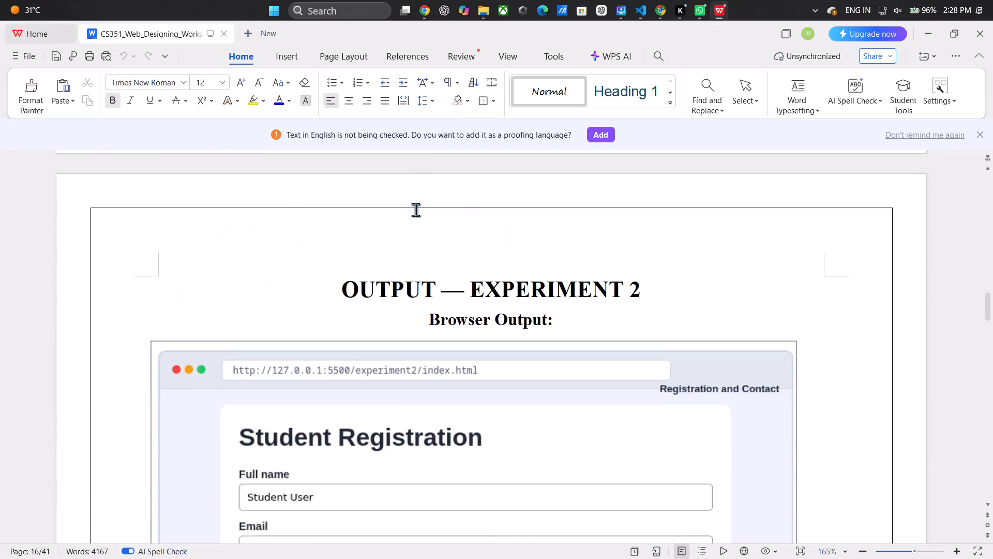
{"action": "left_click_drag", "start_coordinate": [265, 198], "coordinate": [389, 281]}
{"action": "left_click", "coordinate": [389, 281]}
{"action": "scroll", "coordinate": [389, 281], "scroll_direction": "down", "scroll_amount": 5}
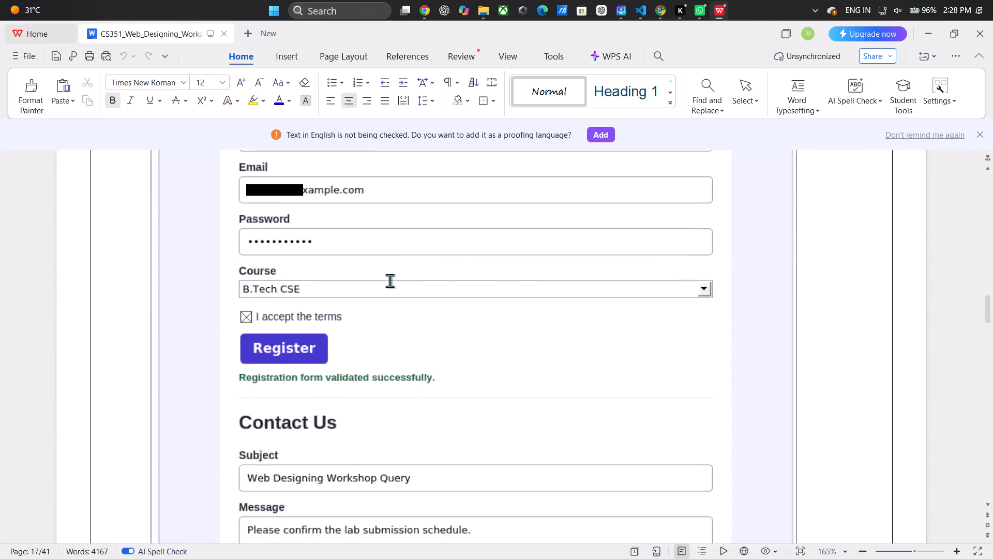
{"action": "scroll", "coordinate": [389, 281], "scroll_direction": "down", "scroll_amount": 7}
{"action": "left_click_drag", "start_coordinate": [223, 217], "coordinate": [363, 317]}
{"action": "left_click", "coordinate": [363, 317]}
Examine the CSS Styling Demonstration code and output, and the source code of the image gallery experiment after it.
{"action": "scroll", "coordinate": [363, 317], "scroll_direction": "down", "scroll_amount": 5}
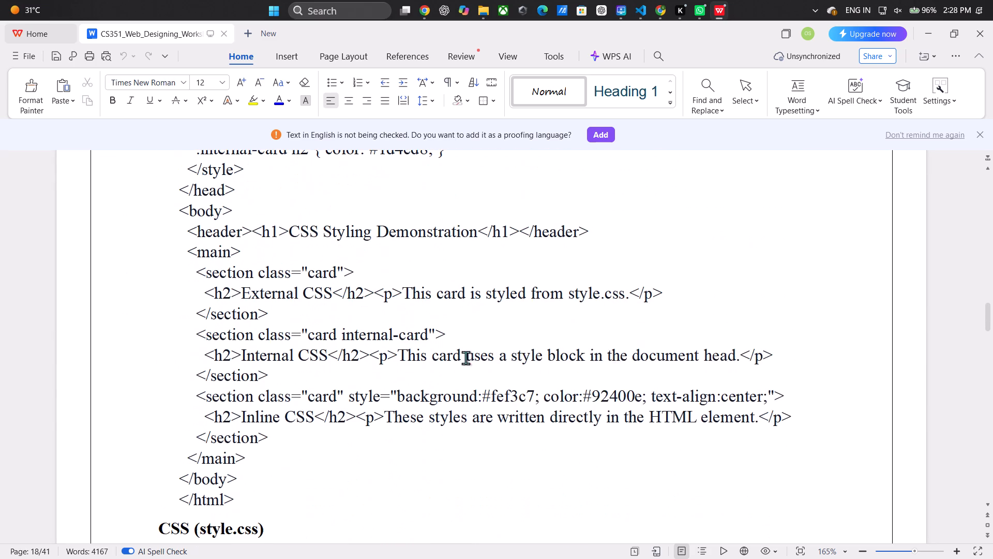
{"action": "left_click_drag", "start_coordinate": [377, 242], "coordinate": [425, 332]}
{"action": "left_click", "coordinate": [425, 332]}
{"action": "scroll", "coordinate": [425, 332], "scroll_direction": "down", "scroll_amount": 3}
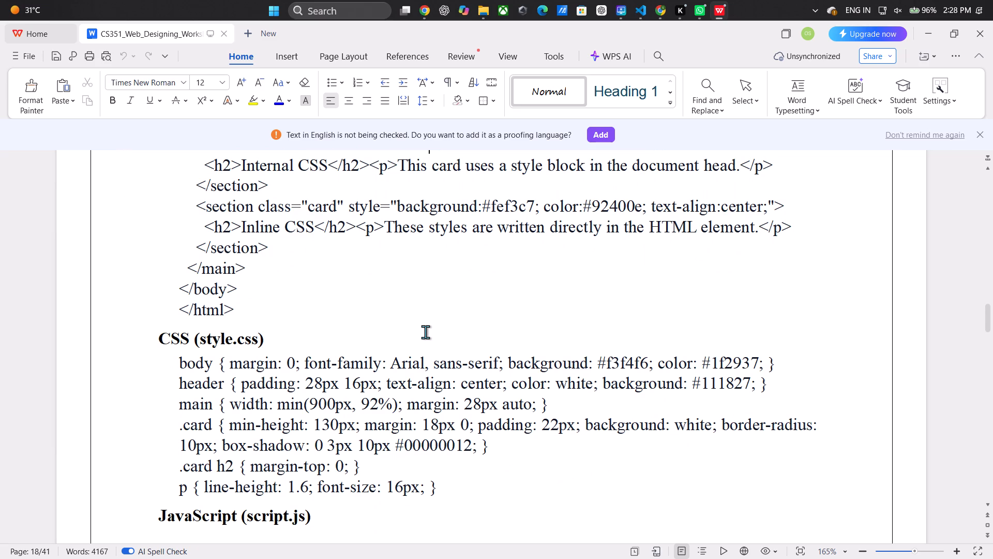
{"action": "left_click_drag", "start_coordinate": [288, 300], "coordinate": [558, 429]}
{"action": "left_click", "coordinate": [558, 429]}
{"action": "scroll", "coordinate": [558, 429], "scroll_direction": "down", "scroll_amount": 10}
{"action": "scroll", "coordinate": [522, 207], "scroll_direction": "down", "scroll_amount": 6}
{"action": "scroll", "coordinate": [537, 401], "scroll_direction": "down", "scroll_amount": 6}
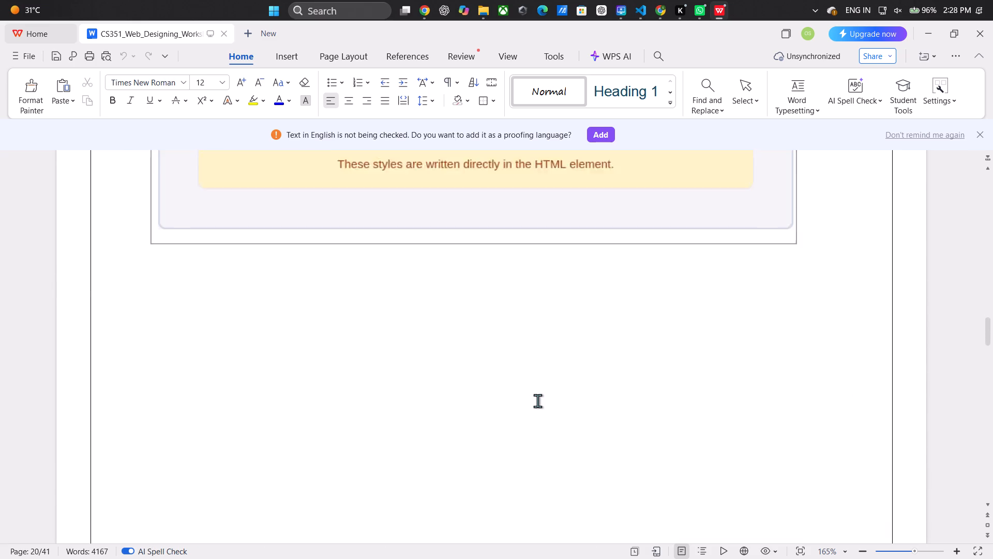
{"action": "scroll", "coordinate": [537, 401], "scroll_direction": "up", "scroll_amount": 4}
{"action": "scroll", "coordinate": [537, 401], "scroll_direction": "down", "scroll_amount": 7}
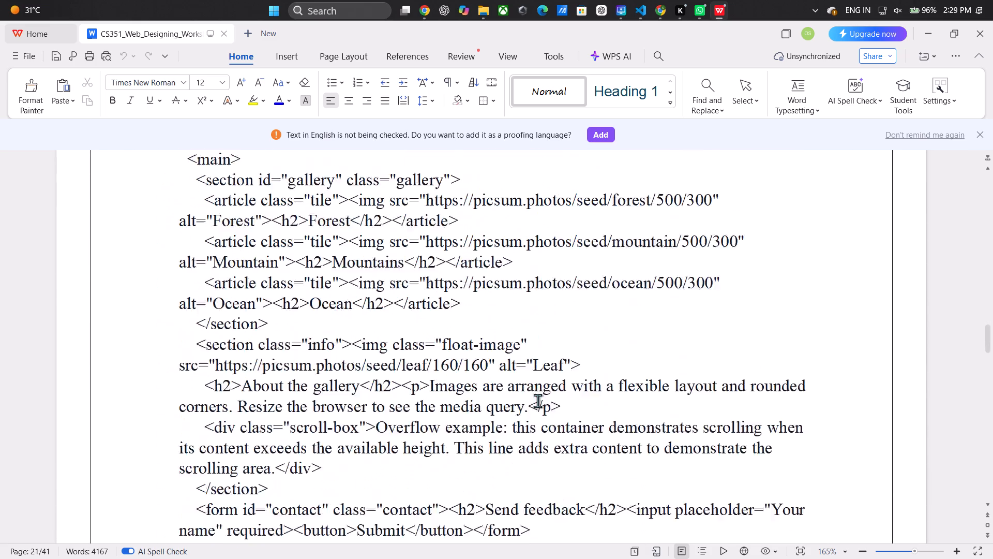
{"action": "scroll", "coordinate": [537, 401], "scroll_direction": "down", "scroll_amount": 20}
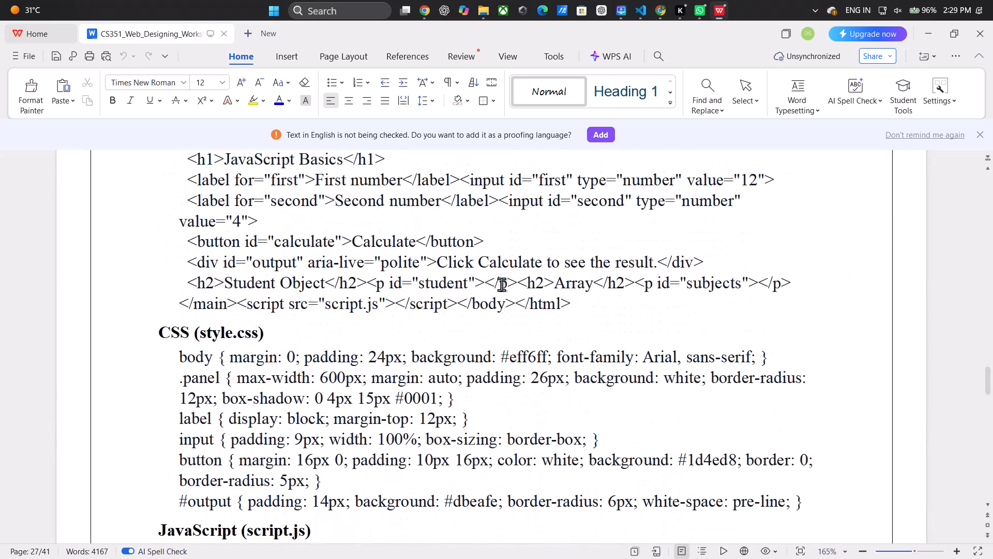
Examine Experiment 6, JavaScript Basics, comparing its source code pages with its browser output page.
{"action": "left_click_drag", "start_coordinate": [481, 283], "coordinate": [582, 366]}
{"action": "left_click", "coordinate": [582, 366]}
{"action": "scroll", "coordinate": [582, 366], "scroll_direction": "down", "scroll_amount": 5}
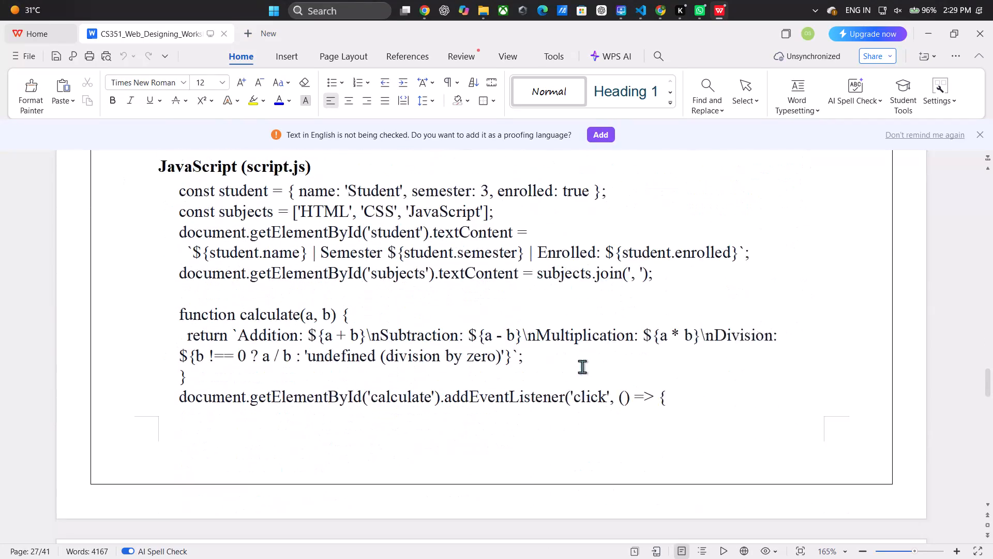
{"action": "scroll", "coordinate": [582, 366], "scroll_direction": "down", "scroll_amount": 11}
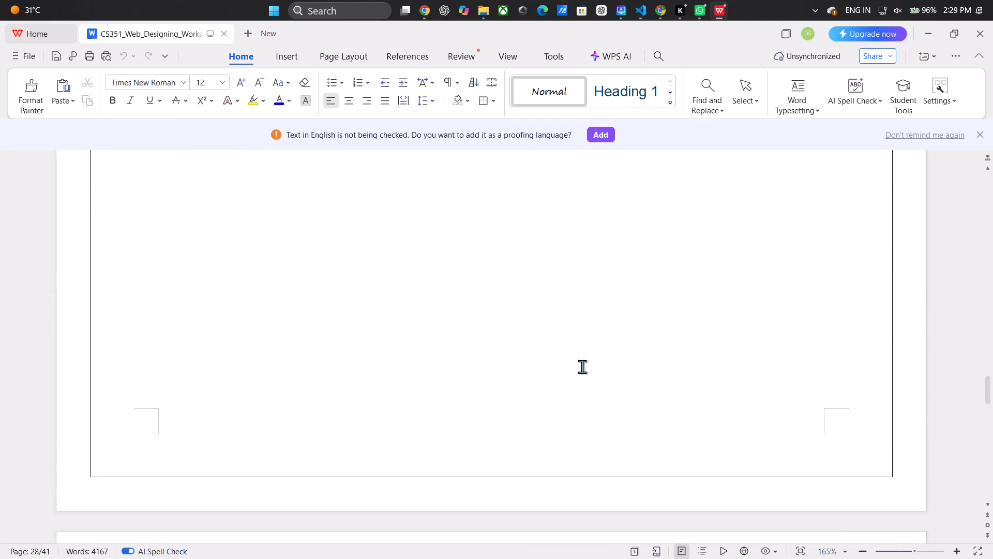
{"action": "scroll", "coordinate": [582, 366], "scroll_direction": "down", "scroll_amount": 5}
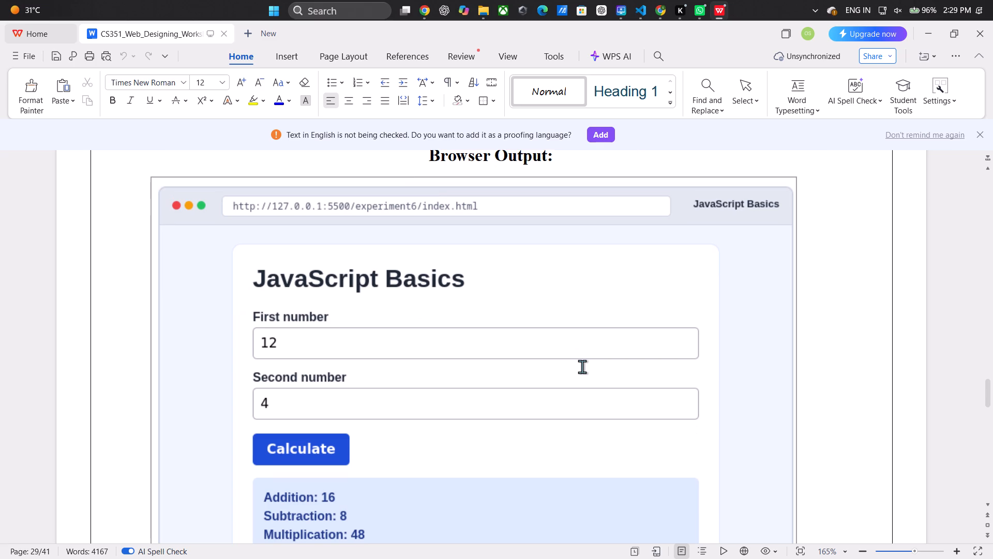
{"action": "scroll", "coordinate": [582, 366], "scroll_direction": "up", "scroll_amount": 3}
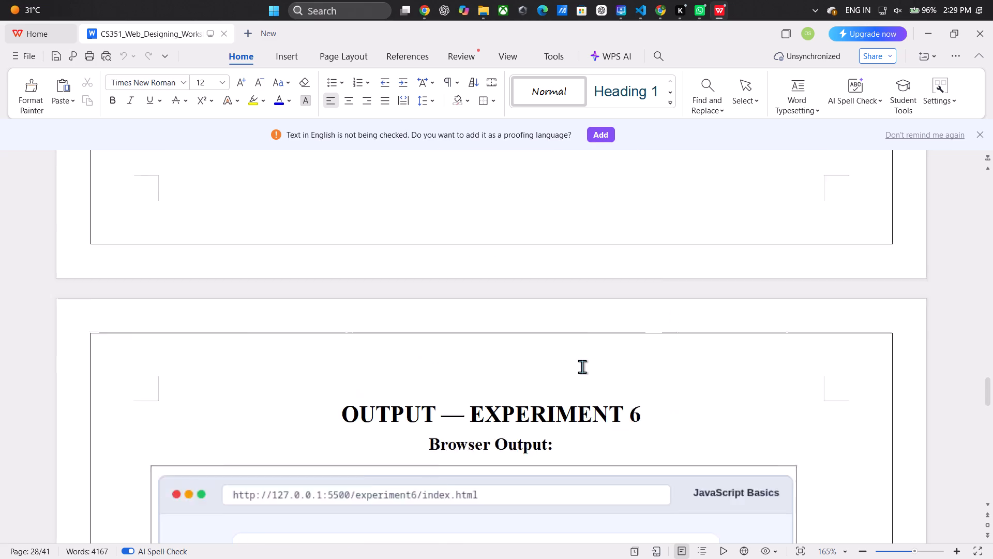
{"action": "scroll", "coordinate": [582, 366], "scroll_direction": "up", "scroll_amount": 9}
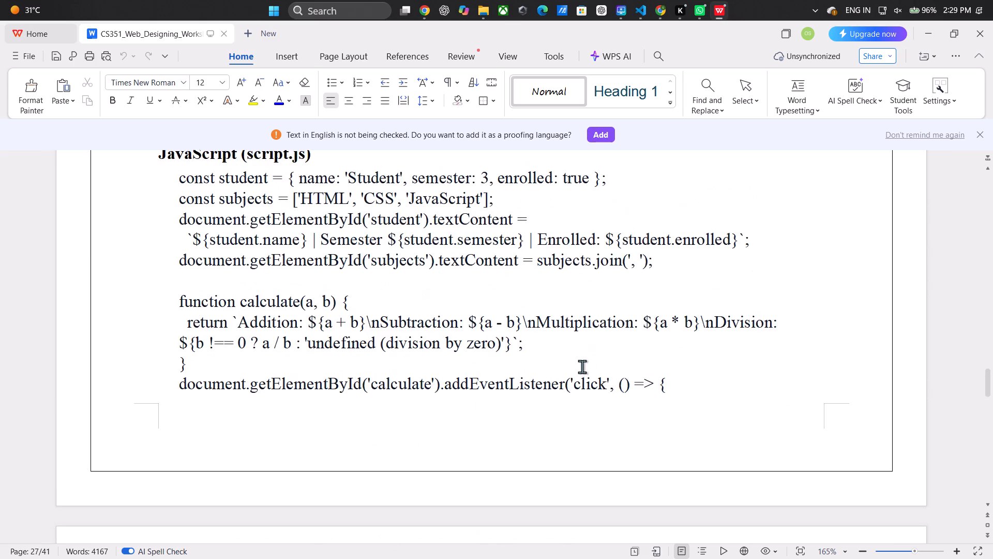
{"action": "scroll", "coordinate": [582, 366], "scroll_direction": "up", "scroll_amount": 2}
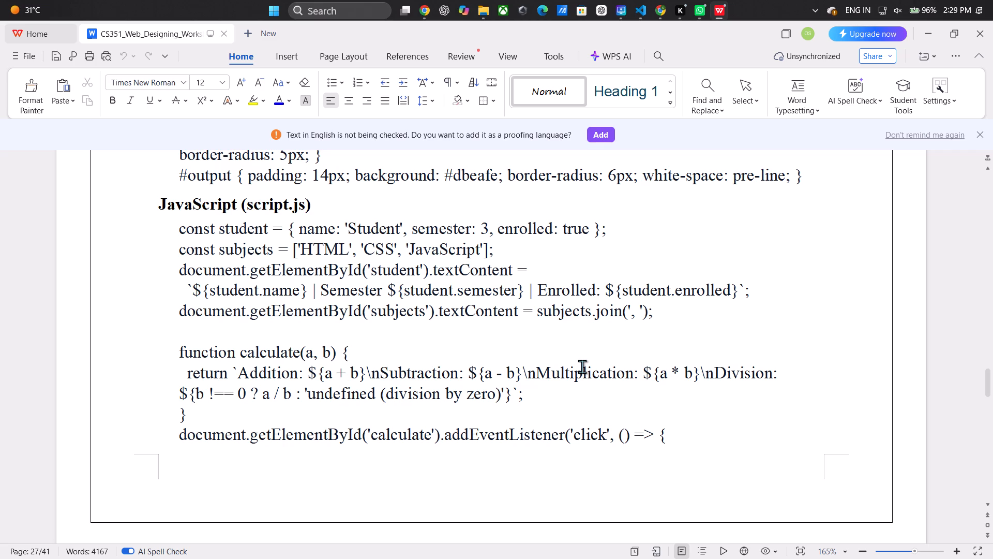
{"action": "scroll", "coordinate": [582, 366], "scroll_direction": "down", "scroll_amount": 10}
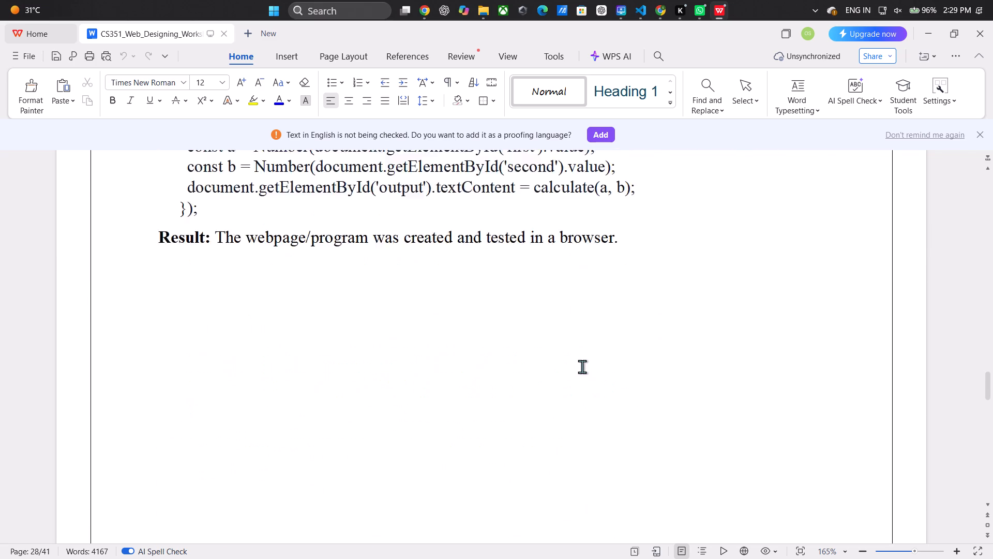
Examine the remaining experiments from the Text Analyzer through form validation to the Study Task Tracker code.
{"action": "scroll", "coordinate": [582, 366], "scroll_direction": "down", "scroll_amount": 12}
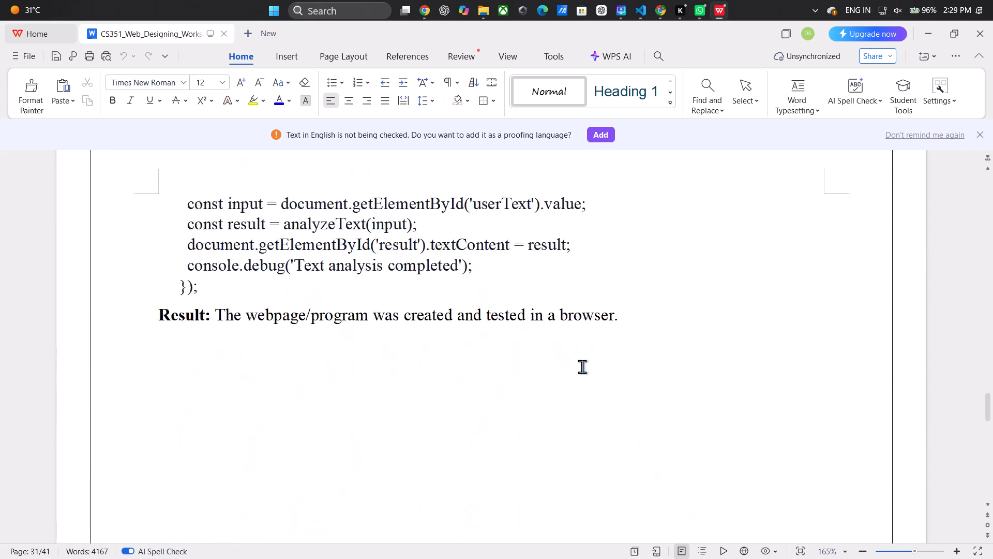
{"action": "scroll", "coordinate": [582, 366], "scroll_direction": "down", "scroll_amount": 1}
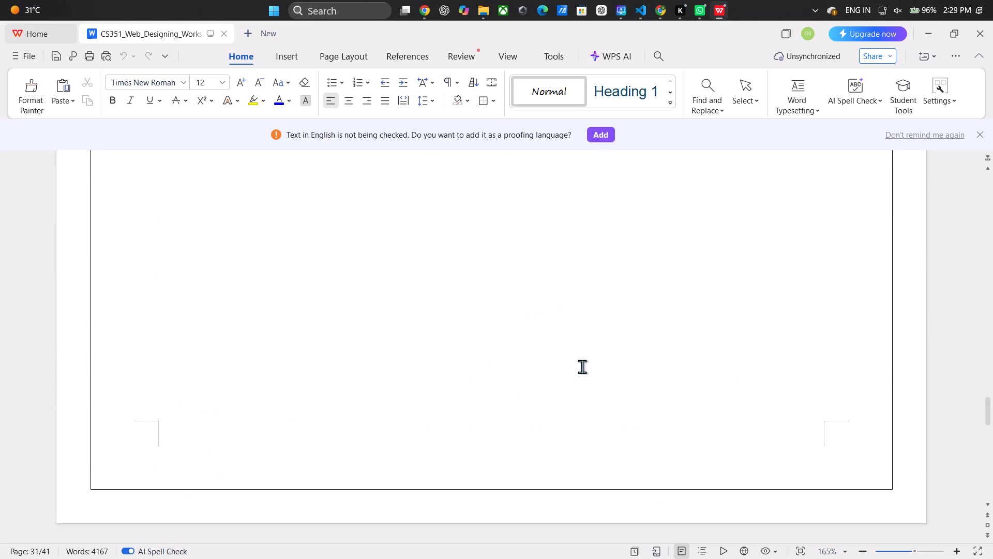
{"action": "scroll", "coordinate": [582, 366], "scroll_direction": "down", "scroll_amount": 10}
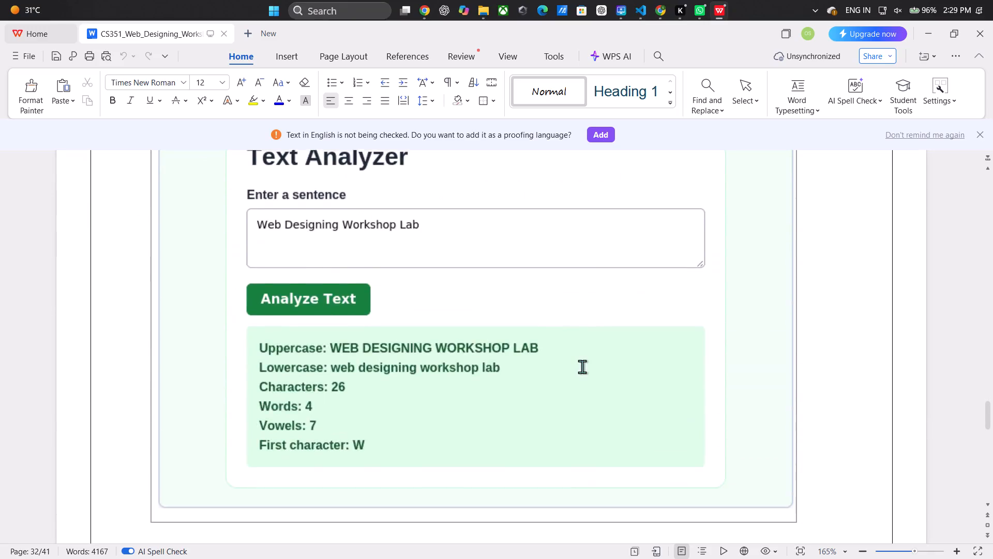
{"action": "scroll", "coordinate": [582, 366], "scroll_direction": "down", "scroll_amount": 12}
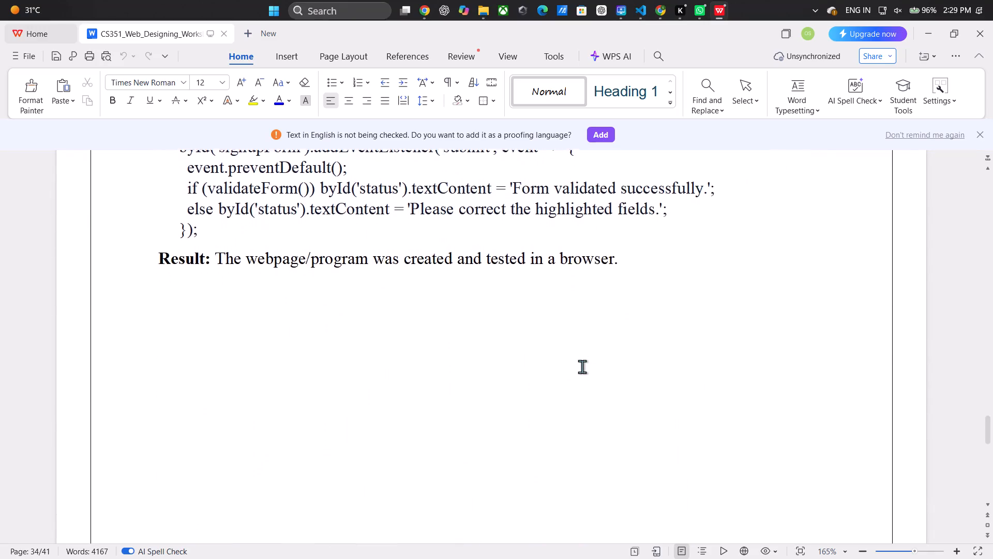
{"action": "scroll", "coordinate": [591, 302], "scroll_direction": "down", "scroll_amount": 5}
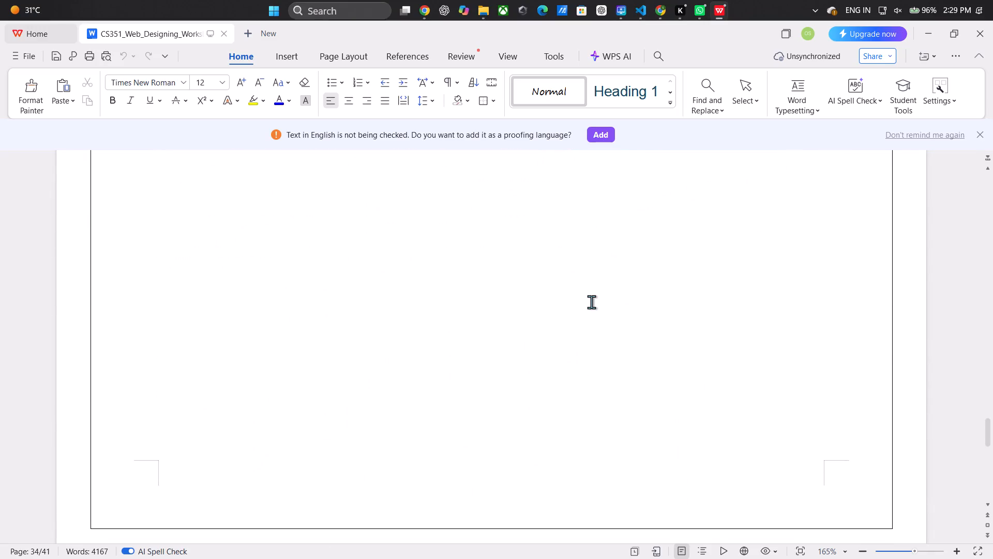
{"action": "scroll", "coordinate": [591, 302], "scroll_direction": "down", "scroll_amount": 15}
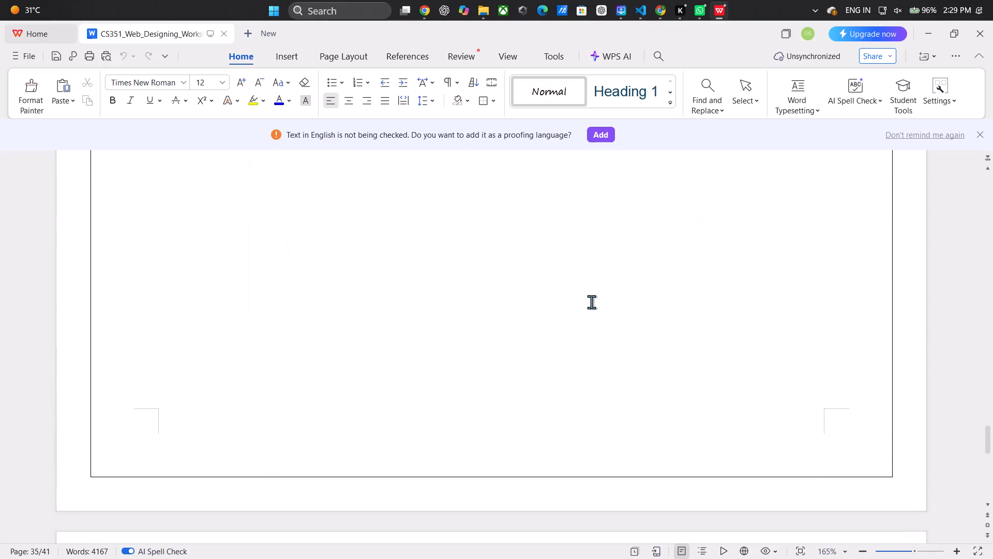
{"action": "scroll", "coordinate": [591, 302], "scroll_direction": "down", "scroll_amount": 6}
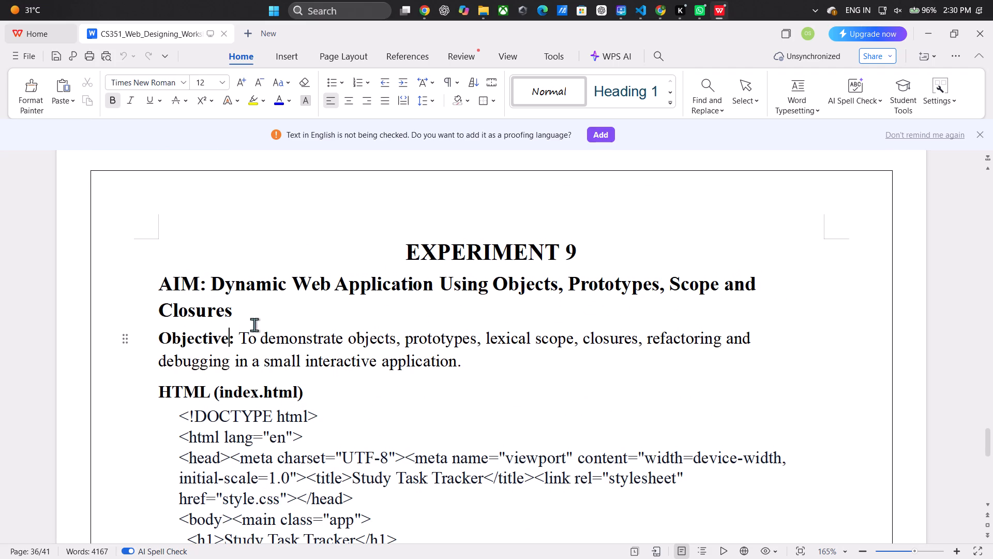
{"action": "left_click", "coordinate": [239, 339]}
{"action": "left_click", "coordinate": [197, 286]}
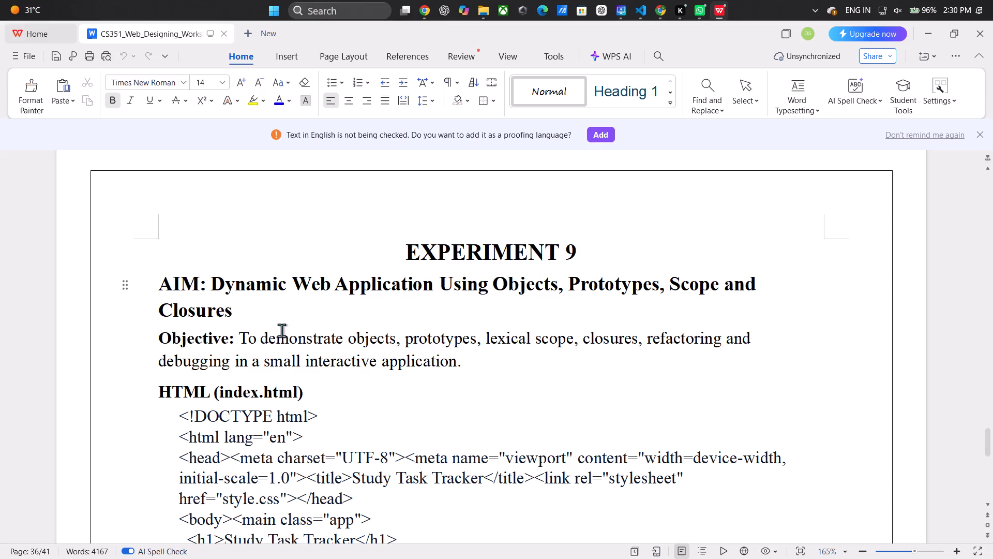
{"action": "scroll", "coordinate": [283, 330], "scroll_direction": "up", "scroll_amount": 14}
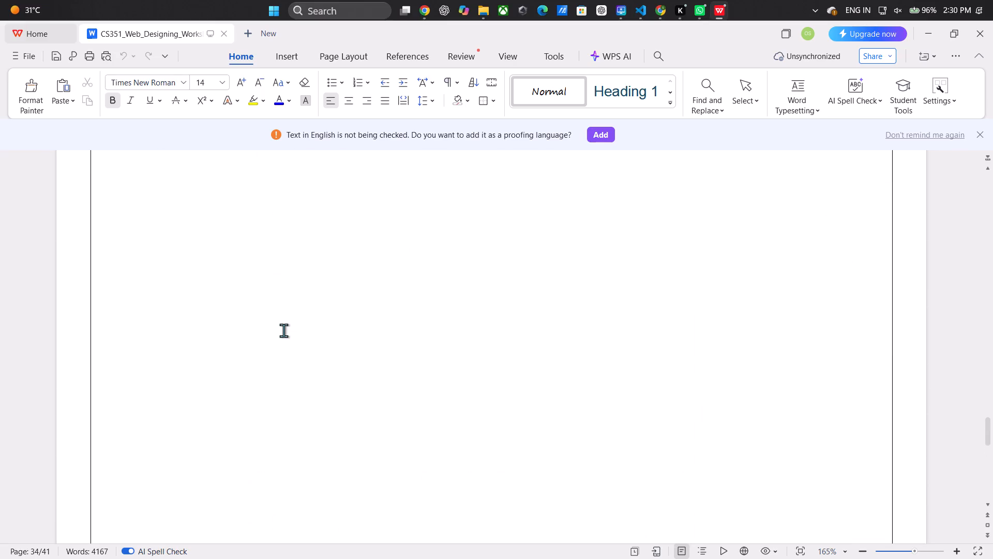
{"action": "scroll", "coordinate": [283, 330], "scroll_direction": "up", "scroll_amount": 12}
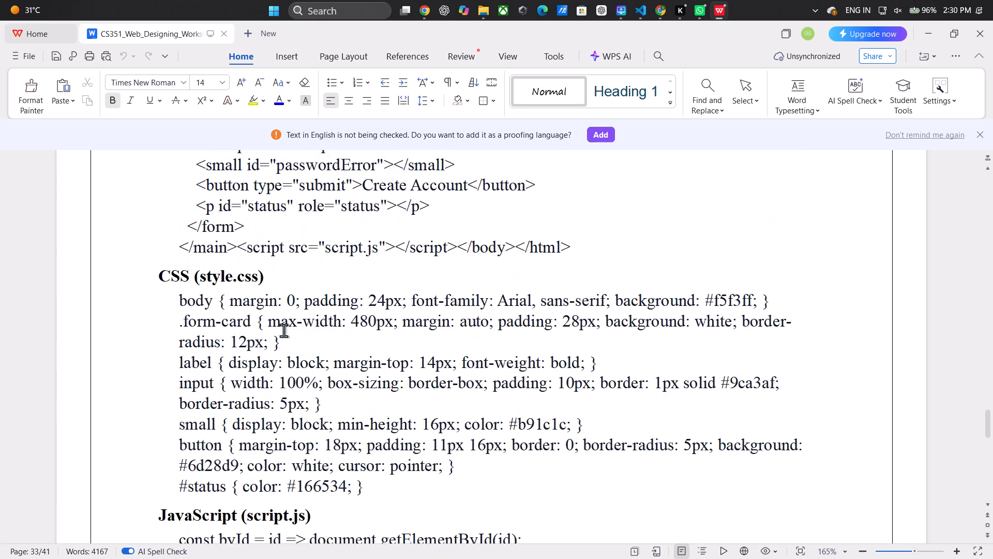
{"action": "scroll", "coordinate": [283, 330], "scroll_direction": "up", "scroll_amount": 10}
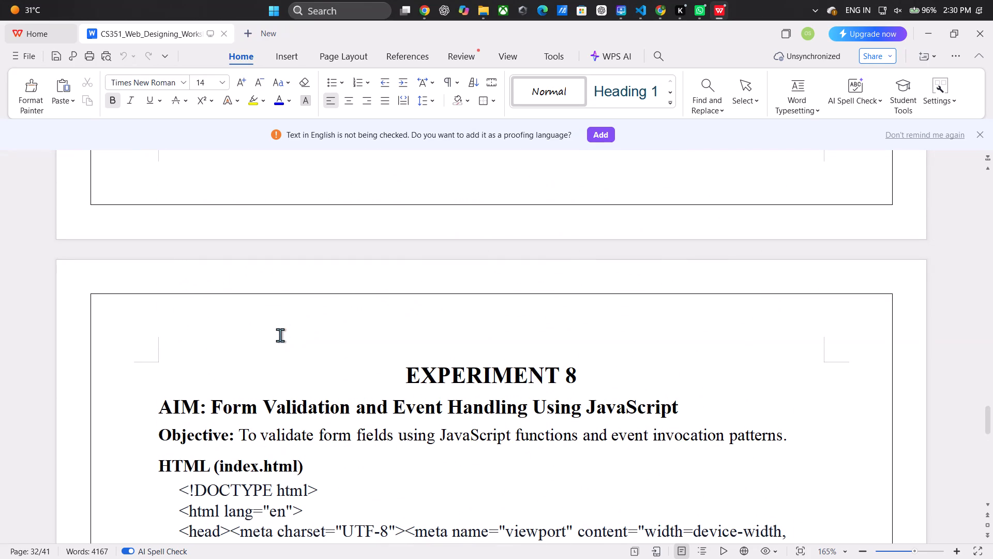
{"action": "left_click_drag", "start_coordinate": [173, 407], "coordinate": [692, 411]}
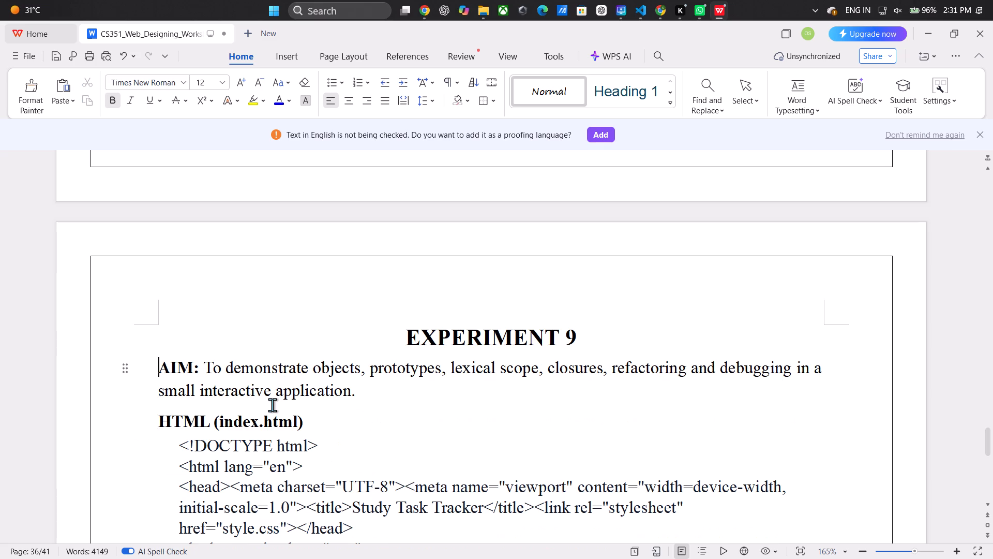
Delete Experiment 10's title line "AIM: Website Usability Analysis and Improvement Report".
{"action": "scroll", "coordinate": [272, 405], "scroll_direction": "down", "scroll_amount": 10}
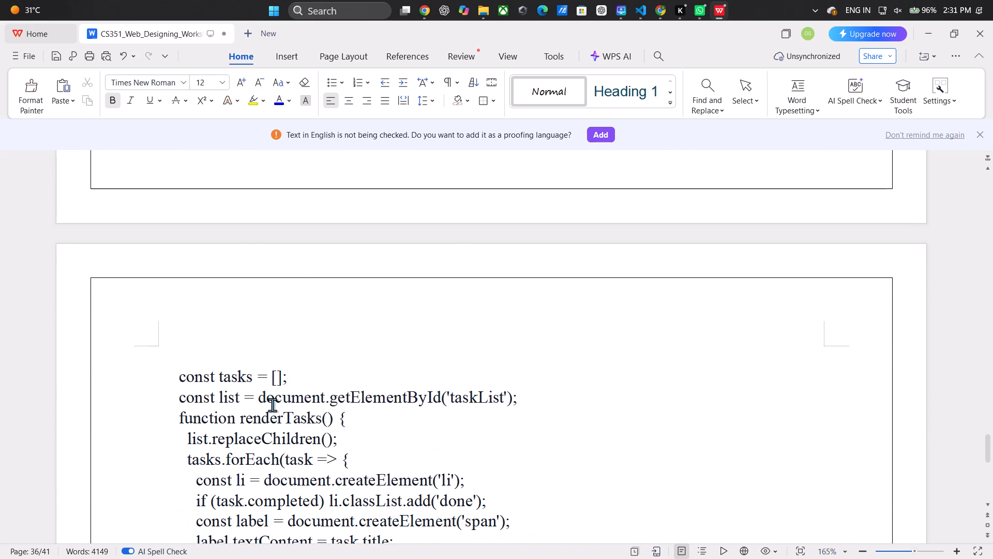
{"action": "scroll", "coordinate": [258, 403], "scroll_direction": "down", "scroll_amount": 9}
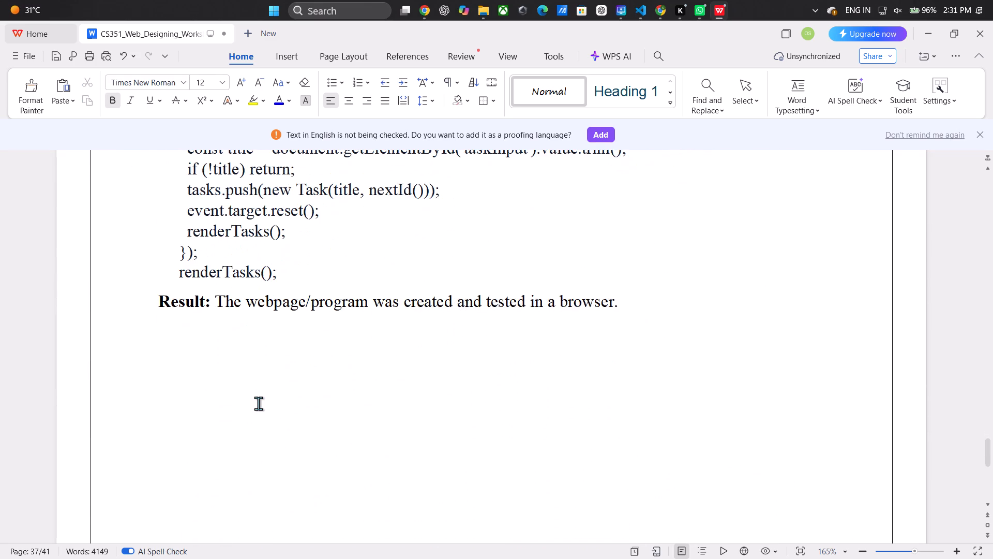
{"action": "scroll", "coordinate": [258, 403], "scroll_direction": "down", "scroll_amount": 3}
{"action": "scroll", "coordinate": [258, 478], "scroll_direction": "down", "scroll_amount": 3}
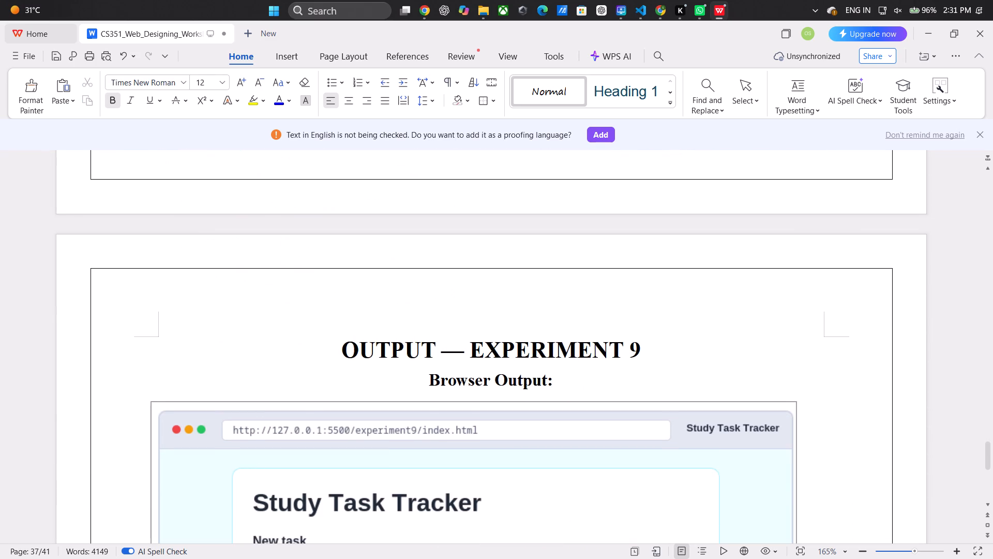
{"action": "scroll", "coordinate": [369, 445], "scroll_direction": "down", "scroll_amount": 3}
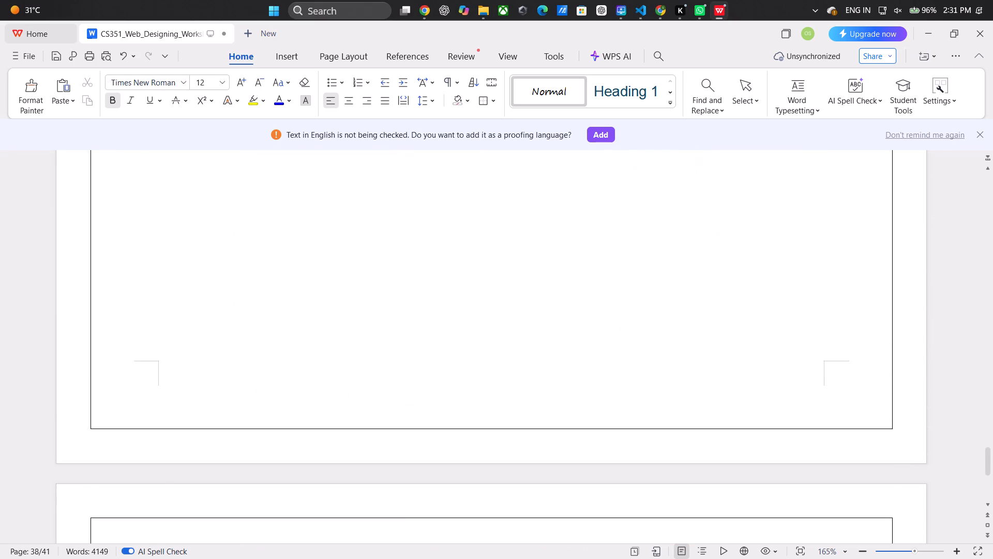
{"action": "scroll", "coordinate": [369, 445], "scroll_direction": "down", "scroll_amount": 2}
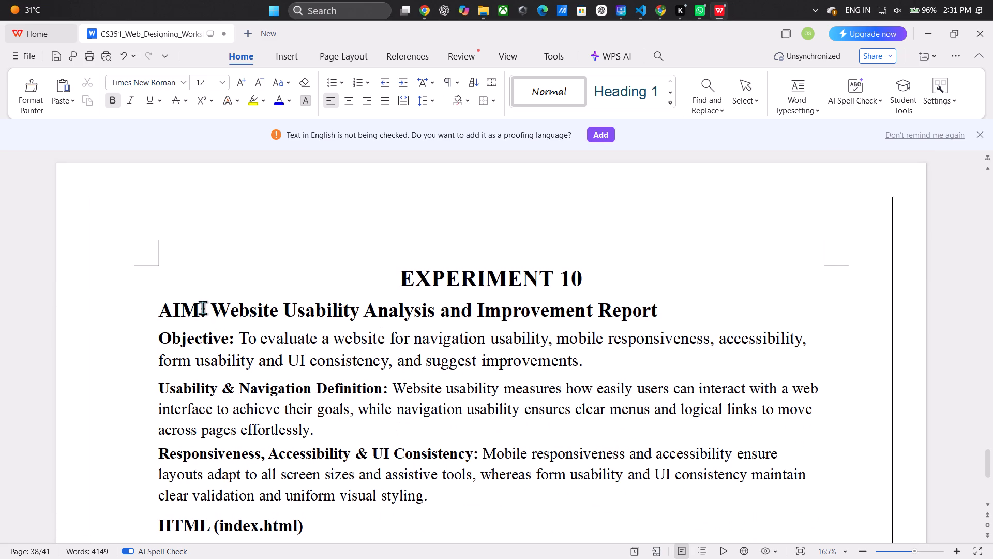
{"action": "left_click", "coordinate": [200, 307]}
{"action": "left_click", "coordinate": [165, 311]}
{"action": "left_click_drag", "start_coordinate": [165, 311], "coordinate": [695, 307]}
{"action": "key", "text": "BackSpace"}
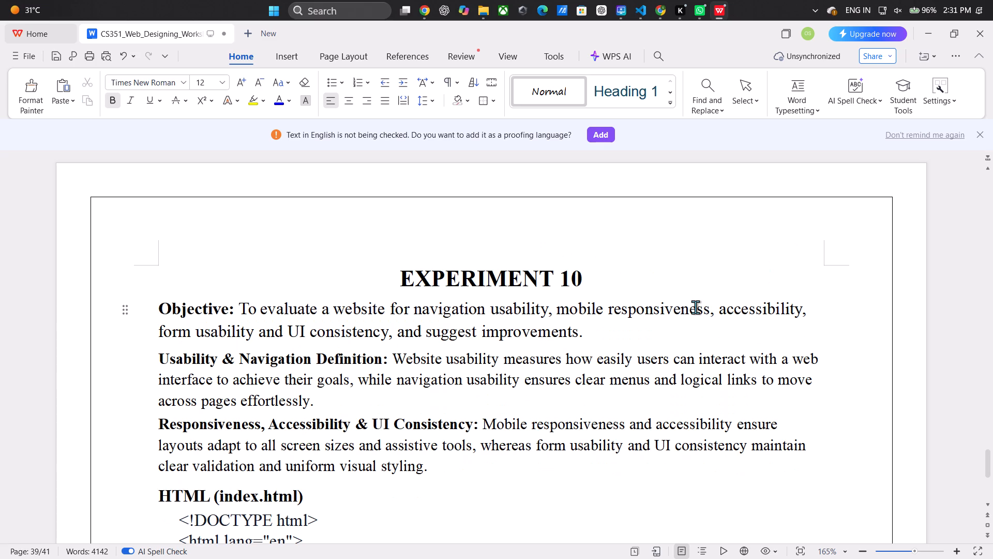
Replace the Objective label under the Experiment 10 heading with AIM.
{"action": "left_click", "coordinate": [225, 308]}
{"action": "key", "text": "BackSpace"}
{"action": "key", "text": "BackSpace"}
{"action": "key", "text": "BackSpace"}
{"action": "key", "text": "BackSpace"}
{"action": "key", "text": "BackSpace"}
{"action": "key", "text": "BackSpace"}
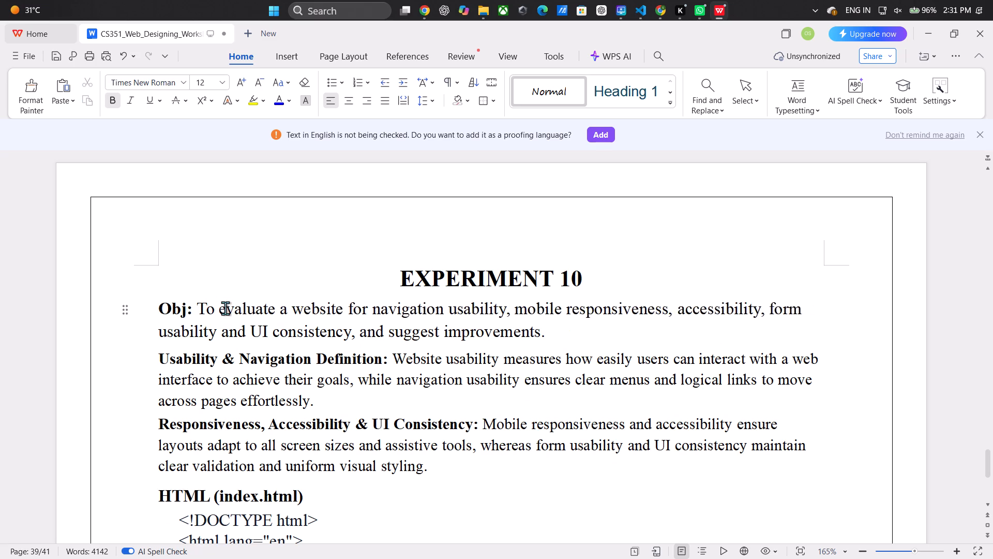
{"action": "key", "text": "BackSpace"}
{"action": "key", "text": "BackSpace"}
{"action": "key", "text": "BackSpace"}
{"action": "type", "text": "AIM"}
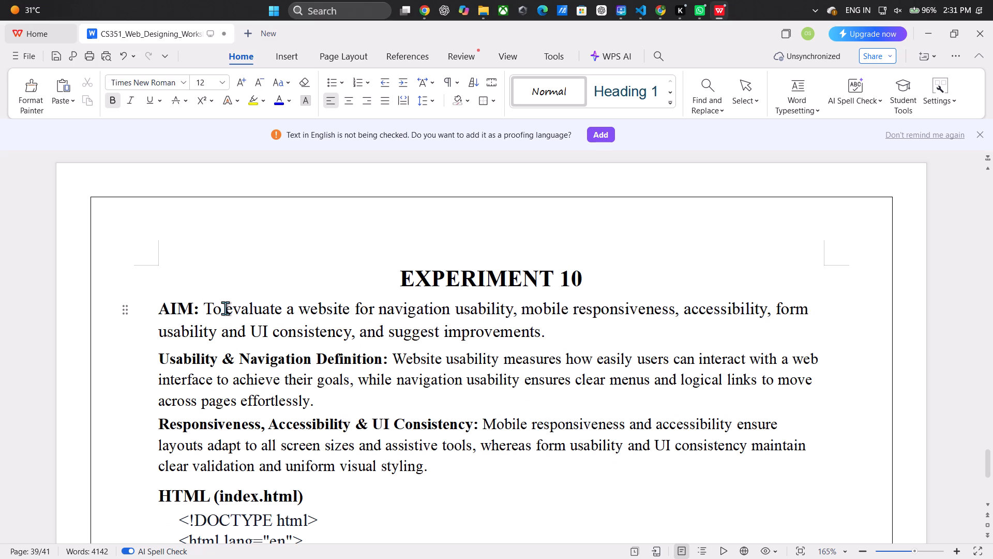
Examine the pages from Experiment 10 to the document's end, and back up to the AIM and Objective lines of Experiment 6.
{"action": "scroll", "coordinate": [225, 308], "scroll_direction": "down", "scroll_amount": 20}
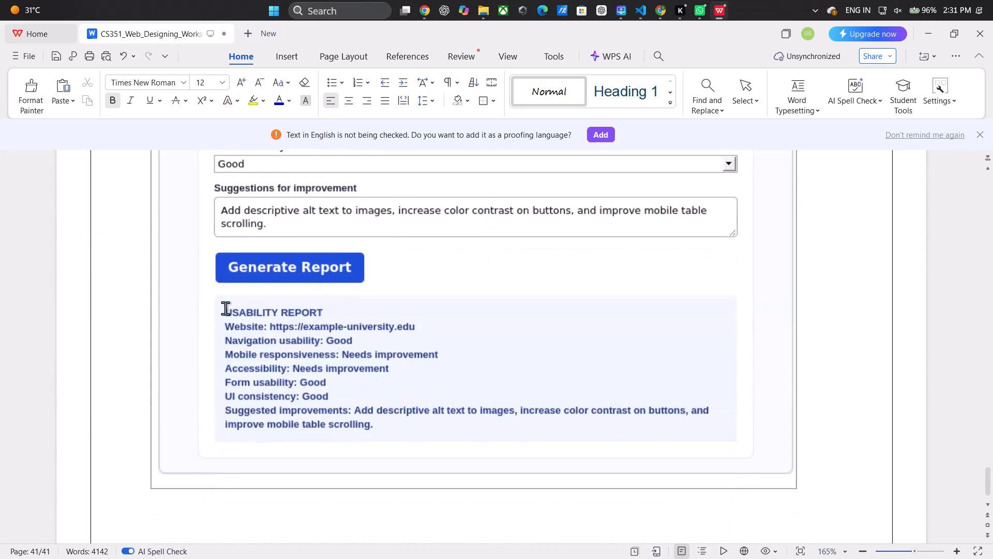
{"action": "scroll", "coordinate": [225, 308], "scroll_direction": "down", "scroll_amount": 9}
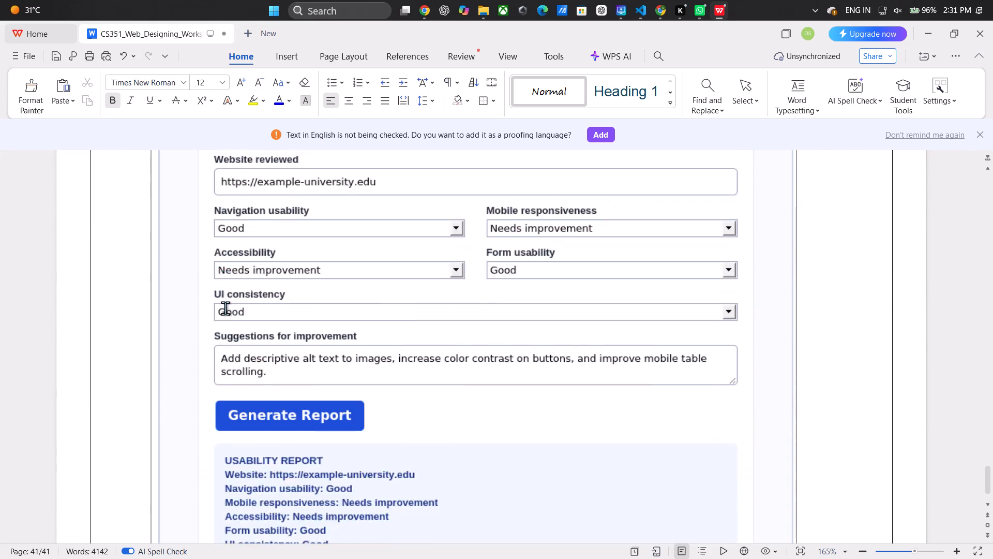
{"action": "scroll", "coordinate": [225, 308], "scroll_direction": "down", "scroll_amount": 5}
{"action": "scroll", "coordinate": [225, 308], "scroll_direction": "up", "scroll_amount": 9}
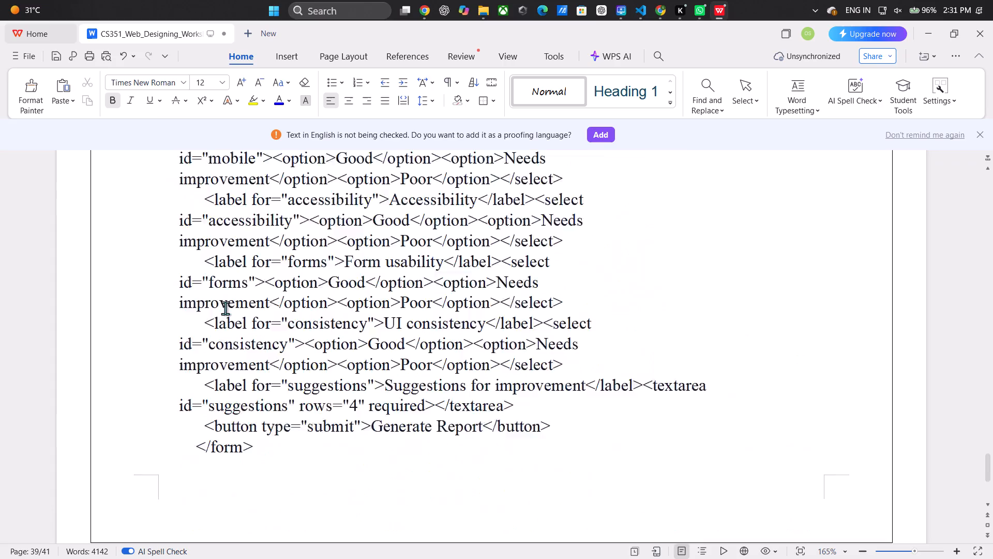
{"action": "scroll", "coordinate": [225, 308], "scroll_direction": "up", "scroll_amount": 18}
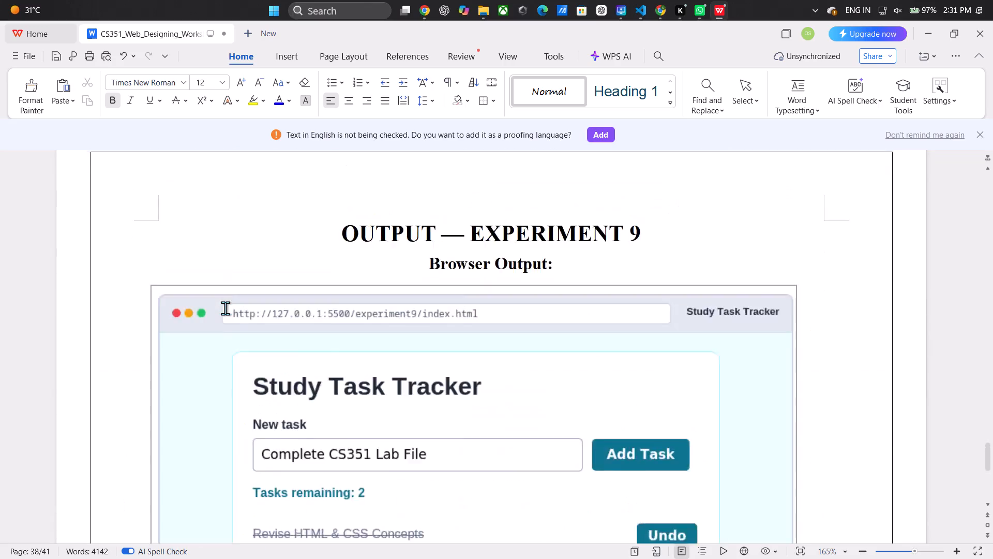
{"action": "scroll", "coordinate": [225, 308], "scroll_direction": "up", "scroll_amount": 18}
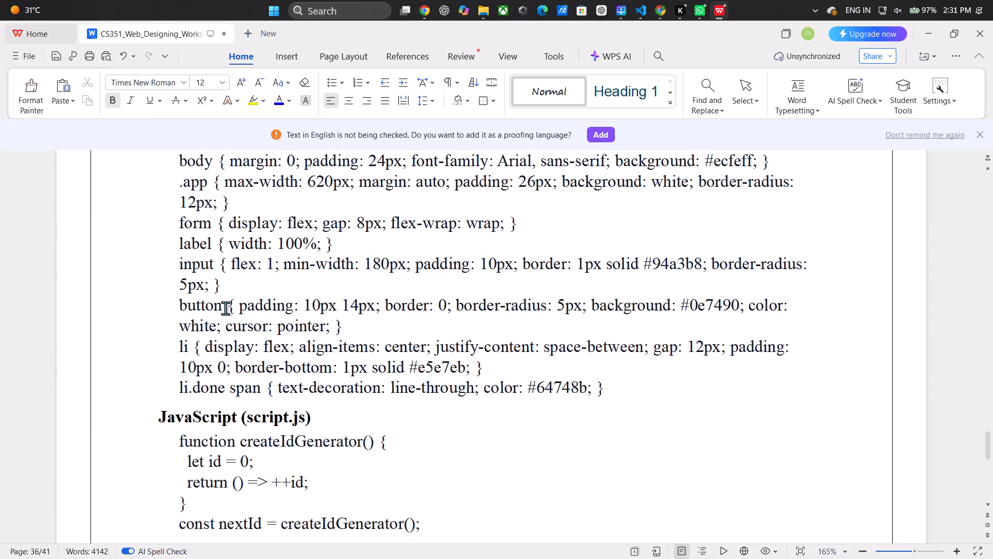
{"action": "scroll", "coordinate": [225, 308], "scroll_direction": "up", "scroll_amount": 18}
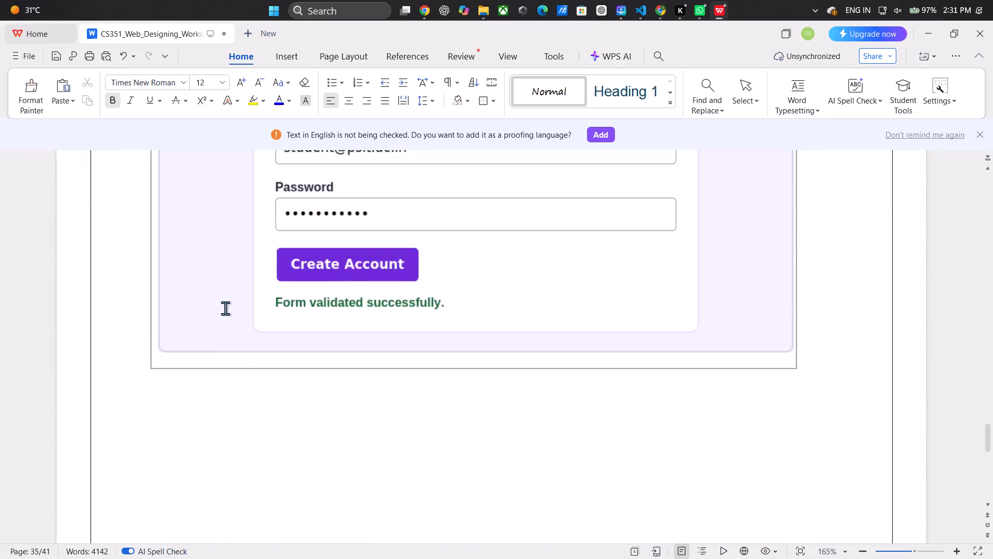
{"action": "scroll", "coordinate": [225, 308], "scroll_direction": "up", "scroll_amount": 18}
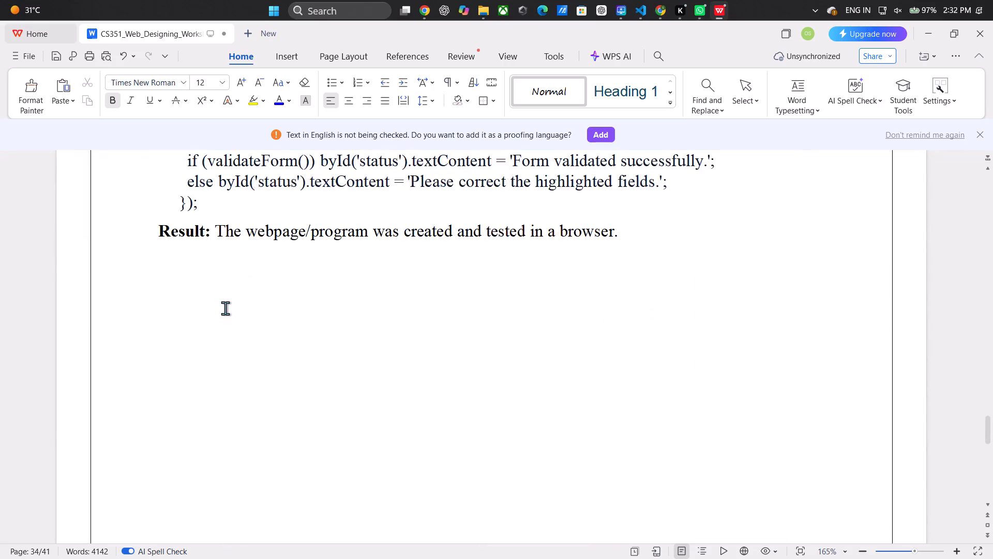
{"action": "scroll", "coordinate": [225, 308], "scroll_direction": "up", "scroll_amount": 18}
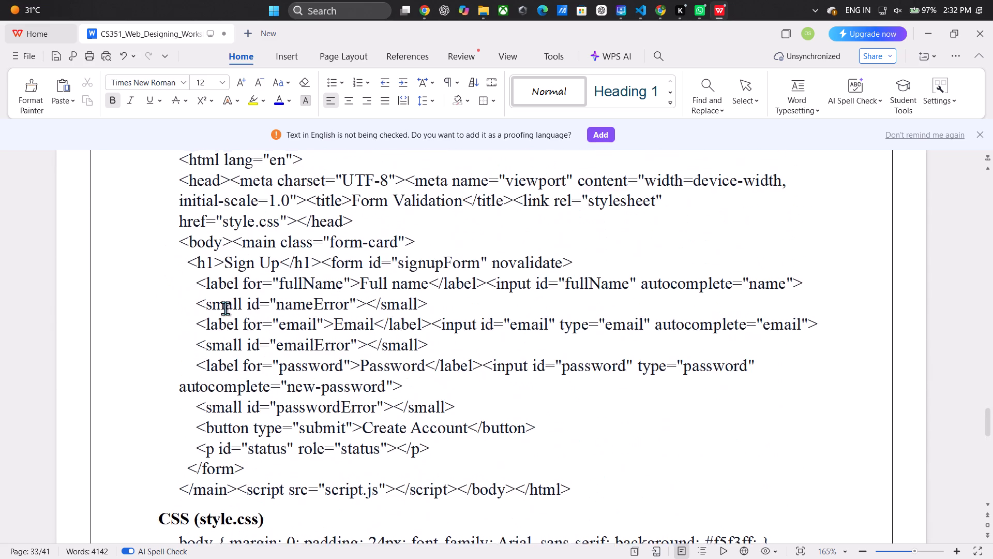
{"action": "scroll", "coordinate": [225, 308], "scroll_direction": "up", "scroll_amount": 18}
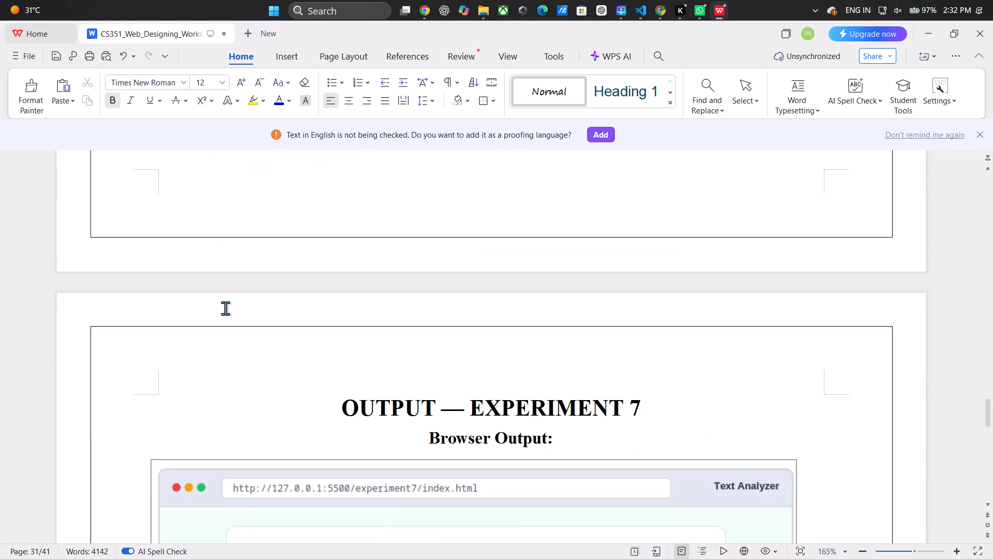
{"action": "scroll", "coordinate": [225, 308], "scroll_direction": "up", "scroll_amount": 17}
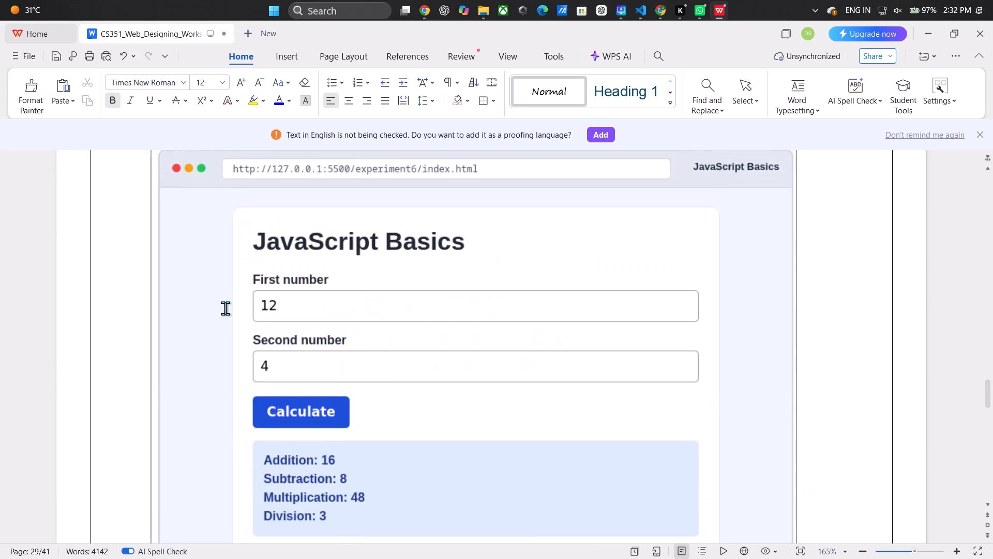
{"action": "scroll", "coordinate": [225, 308], "scroll_direction": "down", "scroll_amount": 2}
{"action": "scroll", "coordinate": [225, 308], "scroll_direction": "up", "scroll_amount": 10}
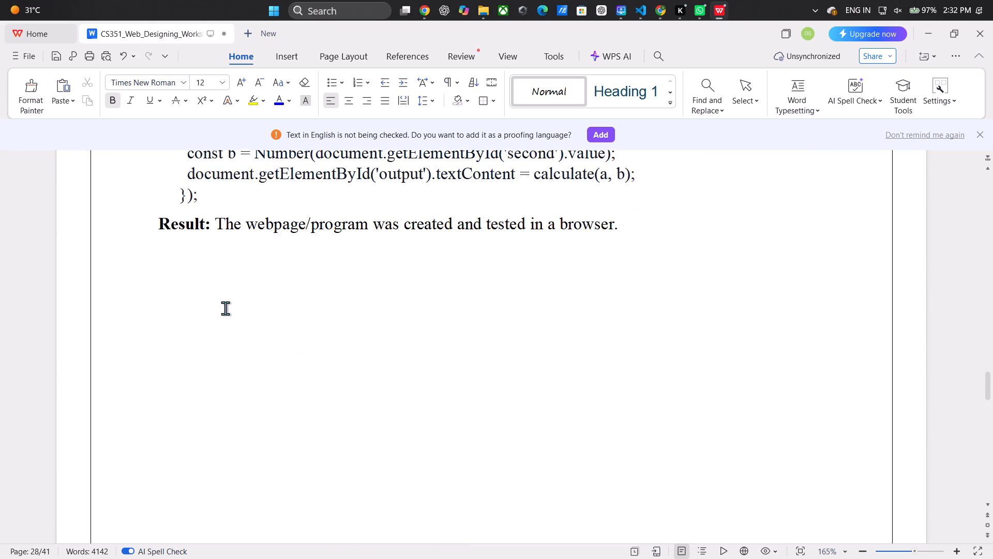
{"action": "scroll", "coordinate": [225, 308], "scroll_direction": "up", "scroll_amount": 12}
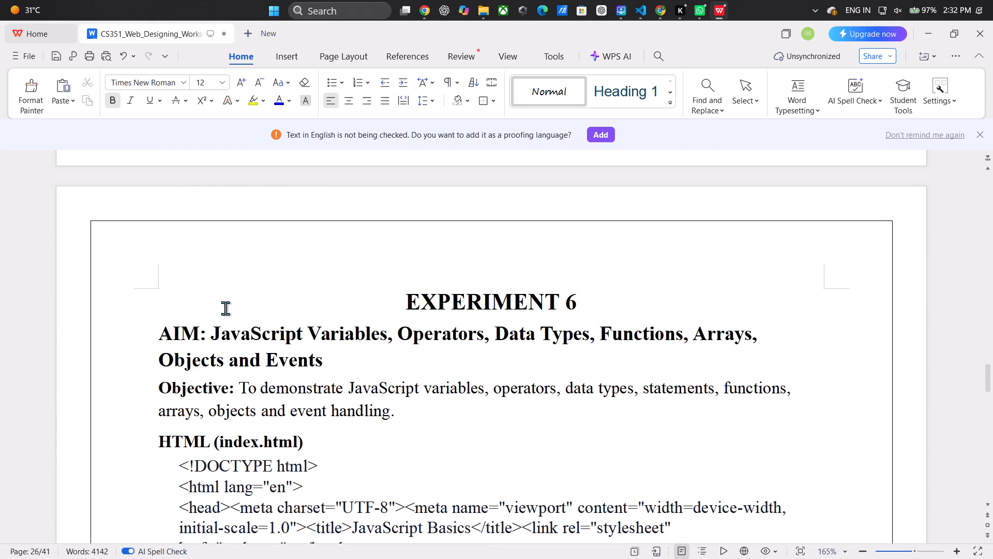
Delete the AIM title line above the Objective paragraph under the Experiment 7 heading.
{"action": "scroll", "coordinate": [225, 308], "scroll_direction": "up", "scroll_amount": 1}
{"action": "scroll", "coordinate": [192, 391], "scroll_direction": "down", "scroll_amount": 4}
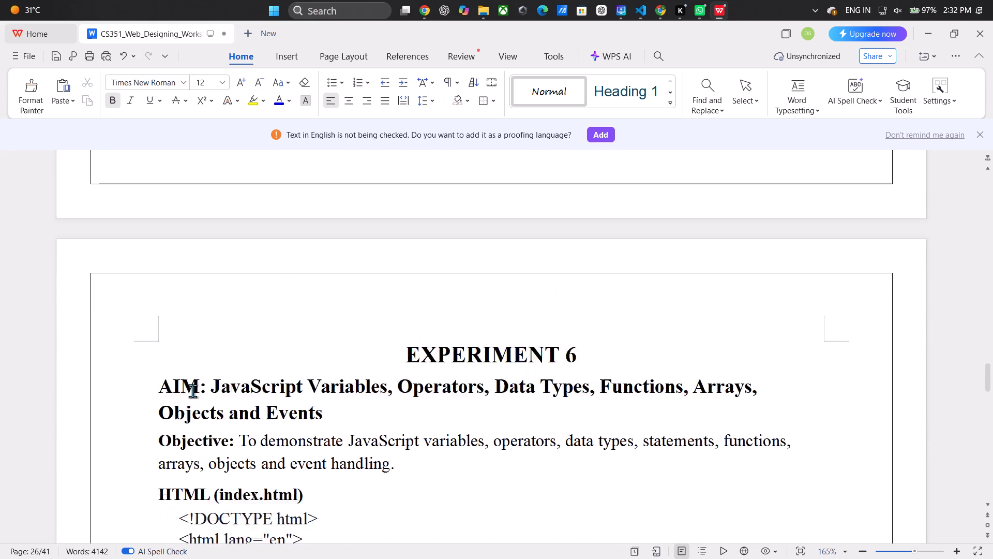
{"action": "scroll", "coordinate": [192, 391], "scroll_direction": "down", "scroll_amount": 14}
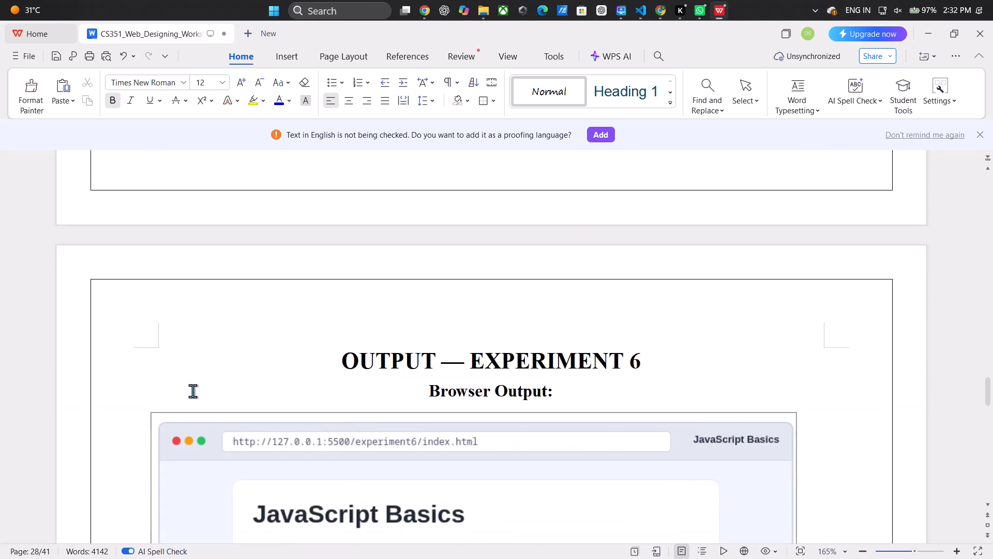
{"action": "scroll", "coordinate": [192, 391], "scroll_direction": "down", "scroll_amount": 4}
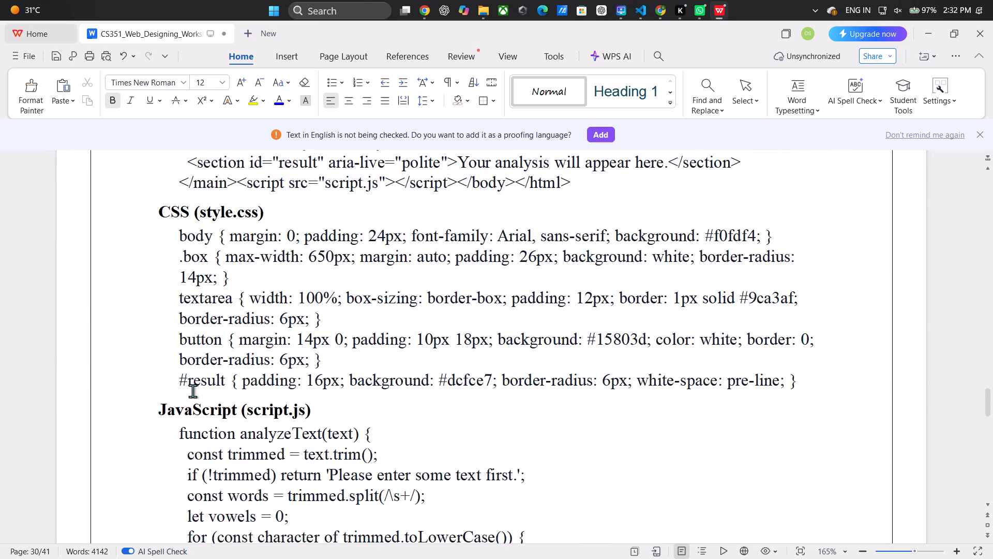
{"action": "scroll", "coordinate": [192, 391], "scroll_direction": "up", "scroll_amount": 7}
{"action": "left_click_drag", "start_coordinate": [162, 340], "coordinate": [283, 385]}
{"action": "key", "text": "BackSpace"}
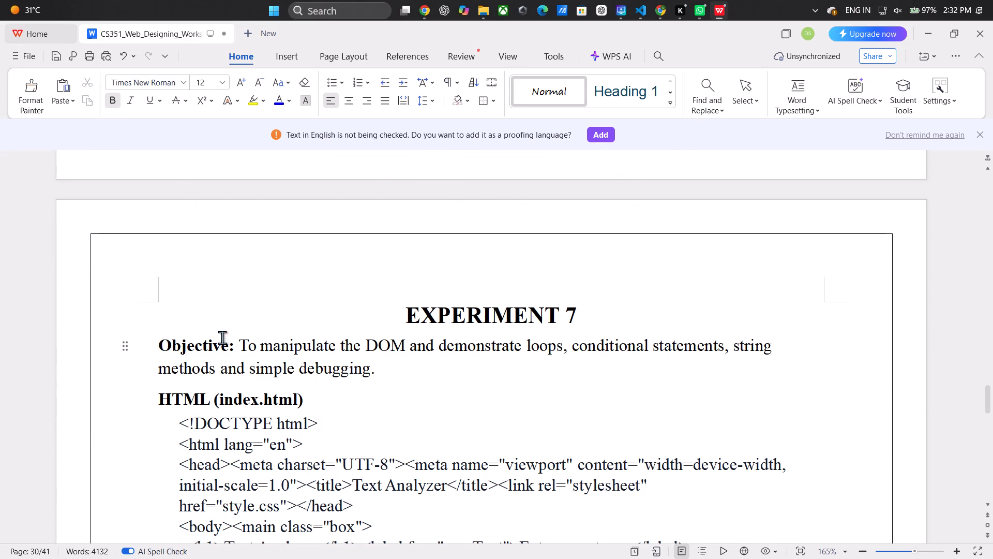
Replace the Objective label under the Experiment 7 heading with AIM.
{"action": "left_click", "coordinate": [228, 345]}
{"action": "key", "text": "BackSpace"}
{"action": "key", "text": "BackSpace"}
{"action": "key", "text": "BackSpace"}
{"action": "key", "text": "BackSpace"}
{"action": "key", "text": "BackSpace"}
{"action": "key", "text": "BackSpace"}
{"action": "key", "text": "BackSpace"}
{"action": "key", "text": "BackSpace"}
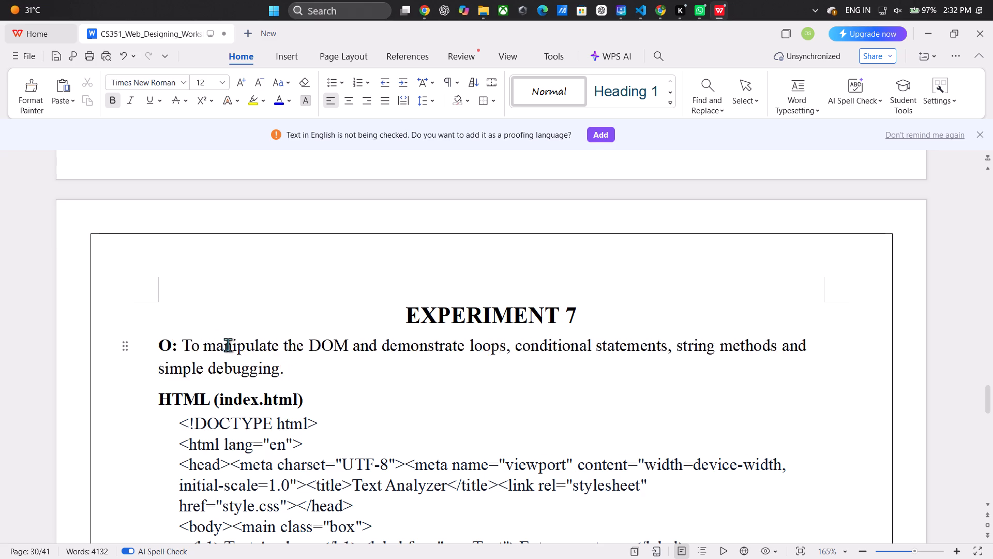
{"action": "key", "text": "BackSpace"}
{"action": "type", "text": "AIM"}
Examine the rest of Experiment 7, from its HTML code through to its browser output page.
{"action": "scroll", "coordinate": [228, 345], "scroll_direction": "down", "scroll_amount": 3}
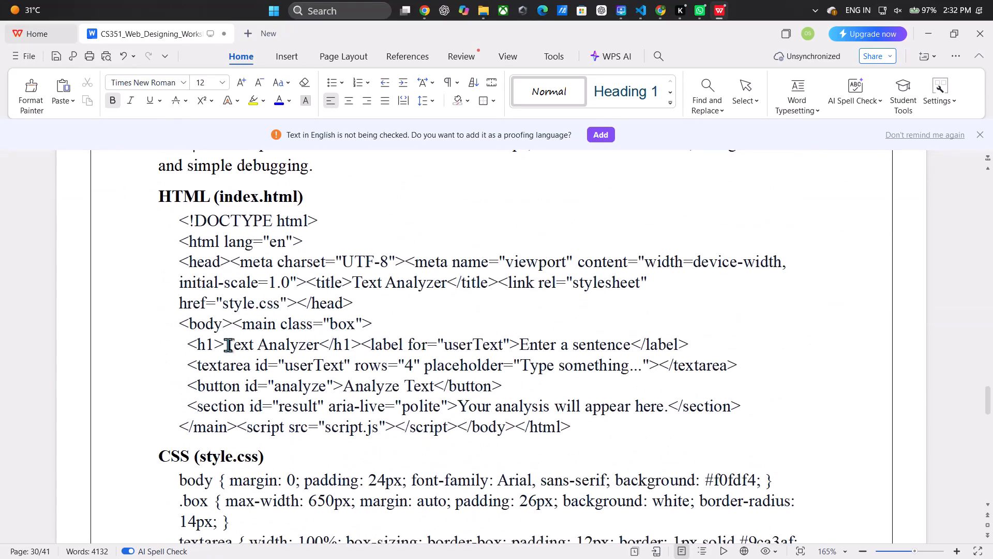
{"action": "scroll", "coordinate": [228, 345], "scroll_direction": "down", "scroll_amount": 6}
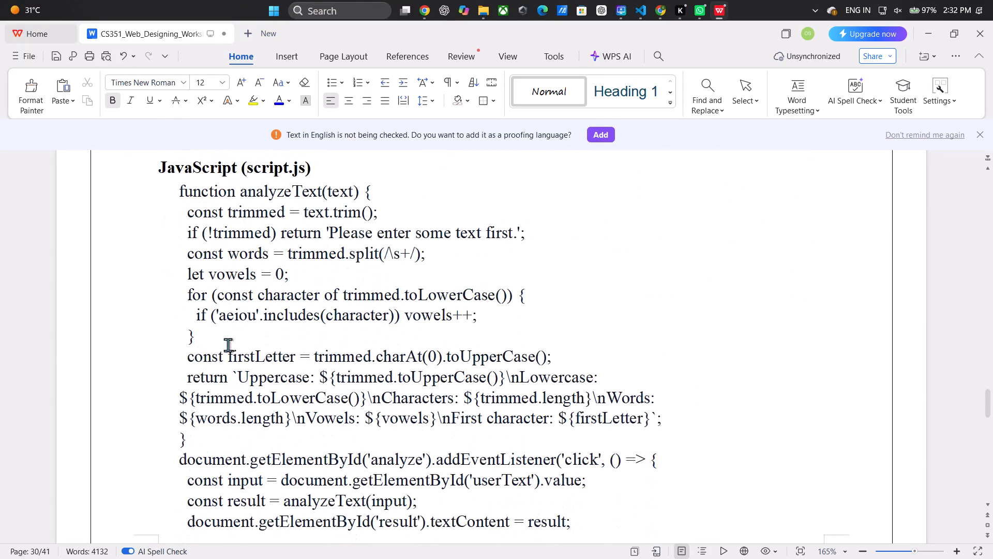
{"action": "scroll", "coordinate": [228, 345], "scroll_direction": "down", "scroll_amount": 7}
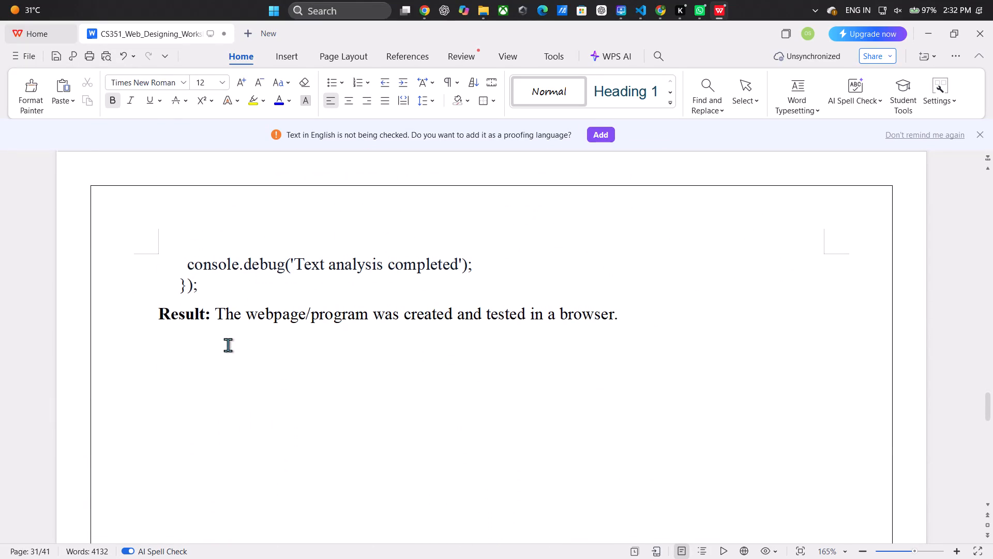
{"action": "scroll", "coordinate": [228, 345], "scroll_direction": "down", "scroll_amount": 10}
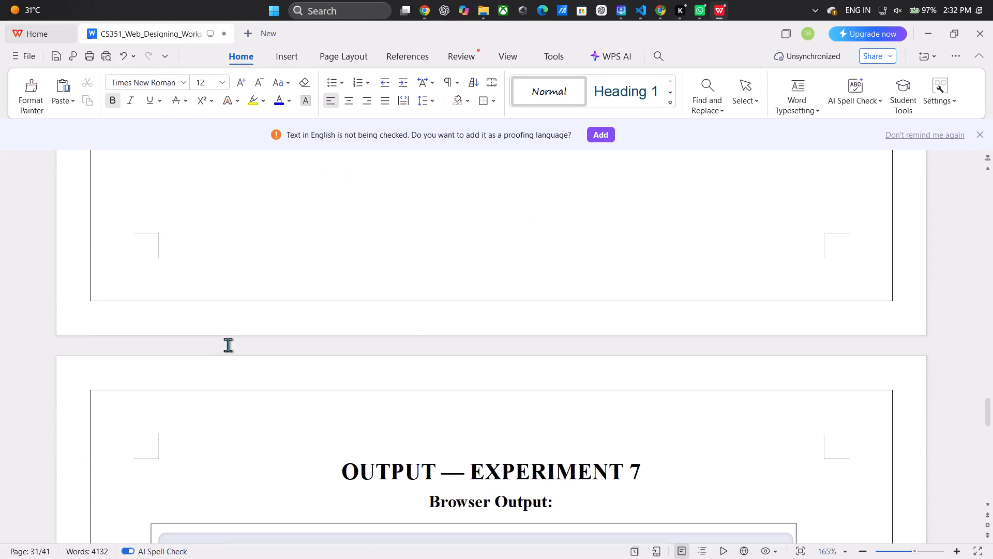
{"action": "scroll", "coordinate": [228, 345], "scroll_direction": "down", "scroll_amount": 1}
{"action": "scroll", "coordinate": [228, 345], "scroll_direction": "right", "scroll_amount": 2}
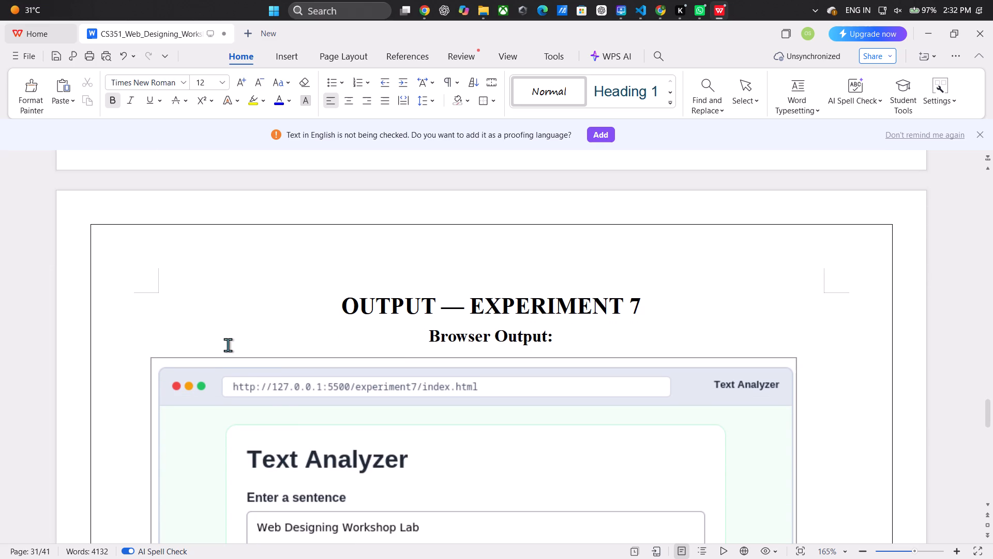
Set the font size of Experiment 7's whole AIM paragraph about manipulating the DOM to 14.
{"action": "left_click", "coordinate": [223, 82]}
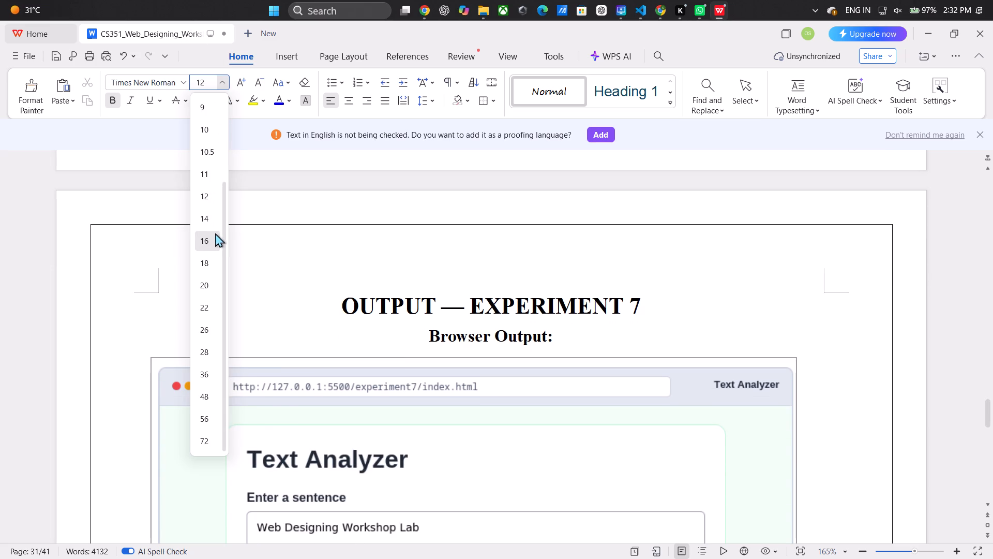
{"action": "left_click", "coordinate": [216, 225]}
{"action": "scroll", "coordinate": [310, 354], "scroll_direction": "up", "scroll_amount": 8}
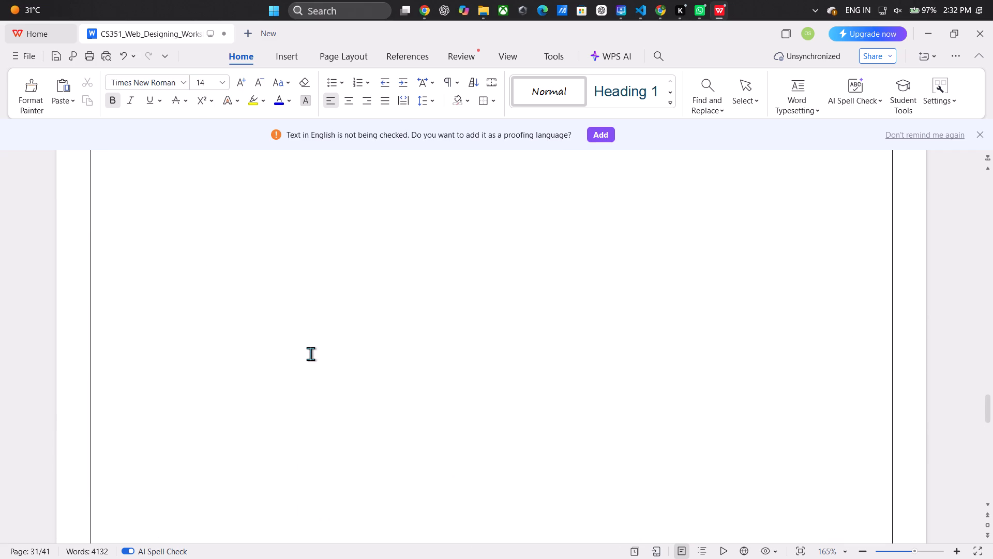
{"action": "scroll", "coordinate": [310, 354], "scroll_direction": "up", "scroll_amount": 11}
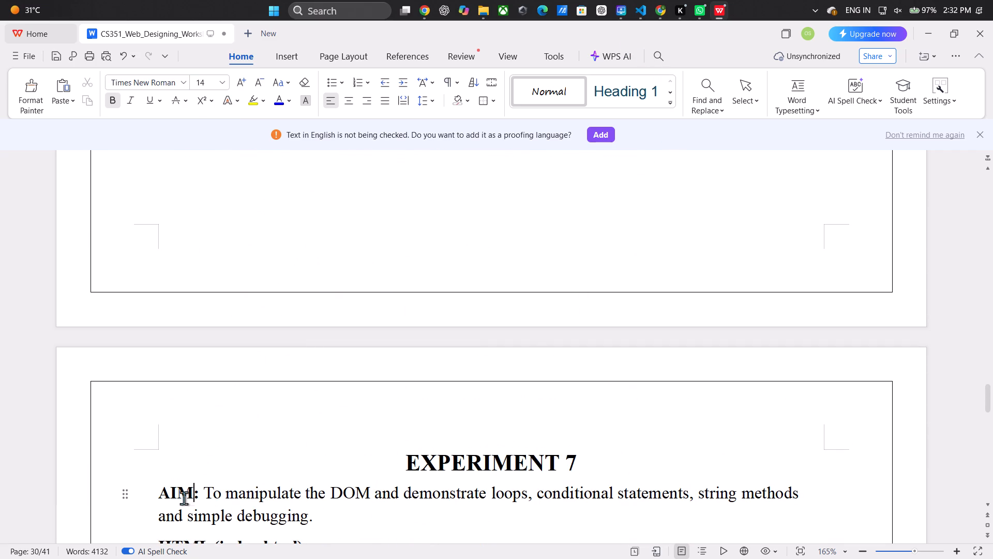
{"action": "left_click_drag", "start_coordinate": [194, 495], "coordinate": [159, 495]}
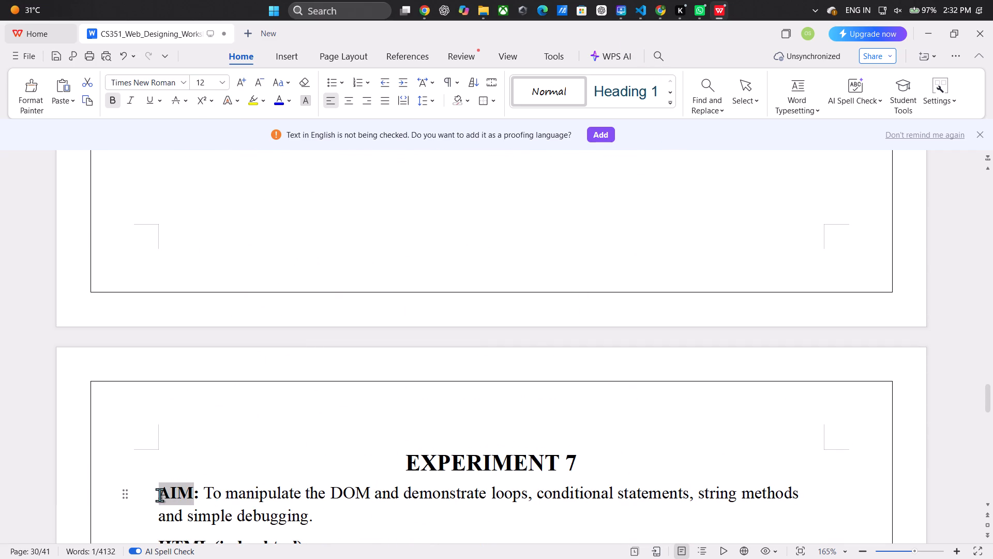
{"action": "left_click", "coordinate": [159, 495]}
{"action": "left_click_drag", "start_coordinate": [159, 495], "coordinate": [337, 523]}
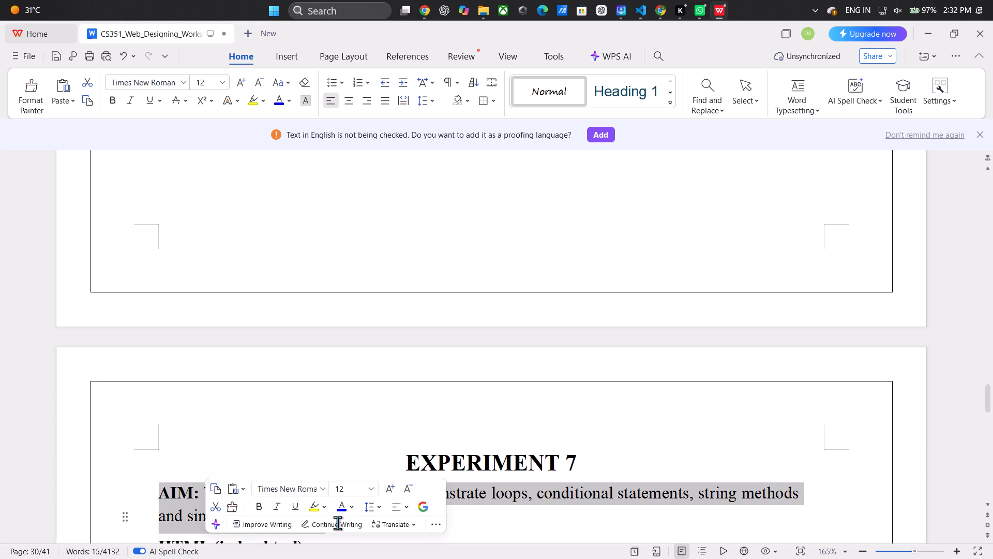
{"action": "left_click", "coordinate": [220, 76]}
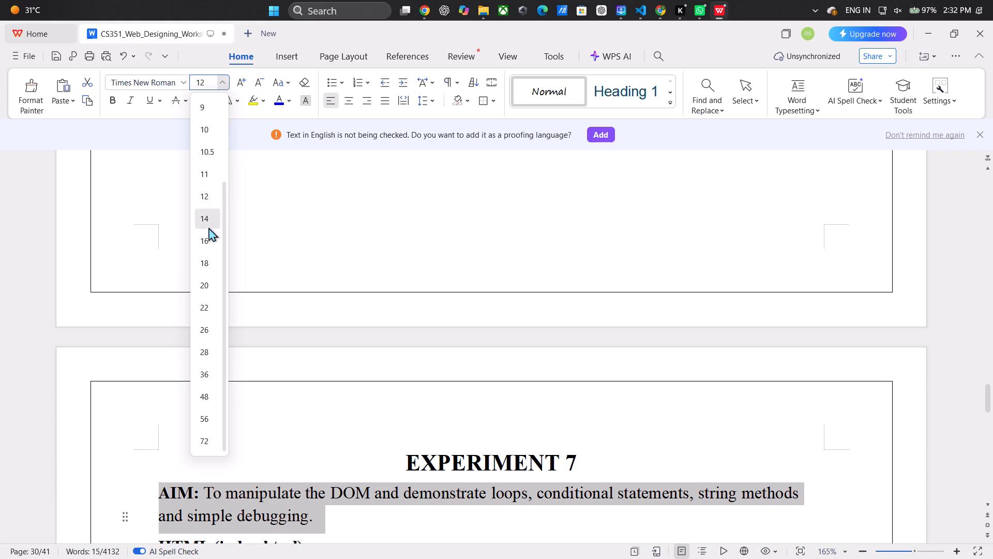
{"action": "left_click", "coordinate": [212, 224]}
{"action": "left_click", "coordinate": [424, 437]}
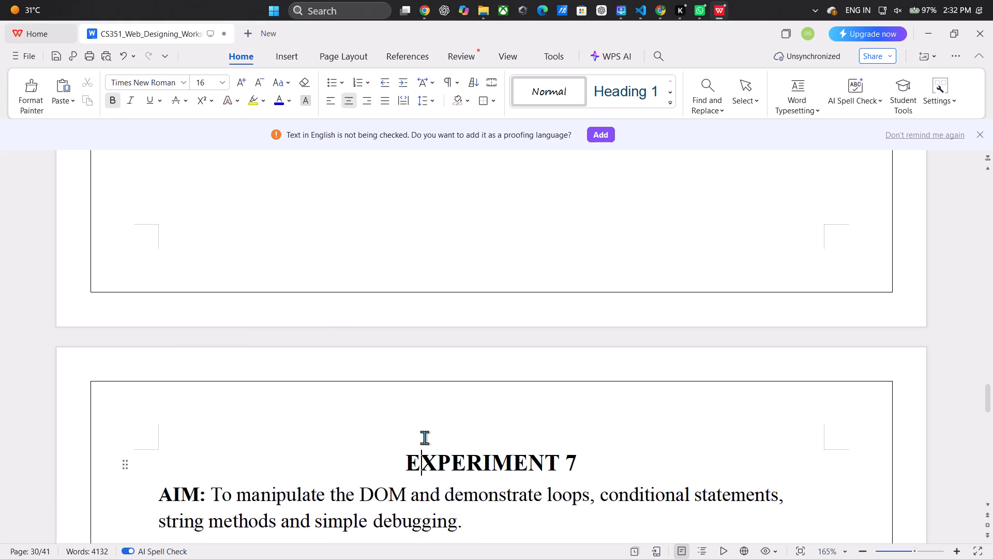
Set the font size of Experiment 8's whole AIM paragraph about validating form fields to 14.
{"action": "scroll", "coordinate": [424, 437], "scroll_direction": "down", "scroll_amount": 2}
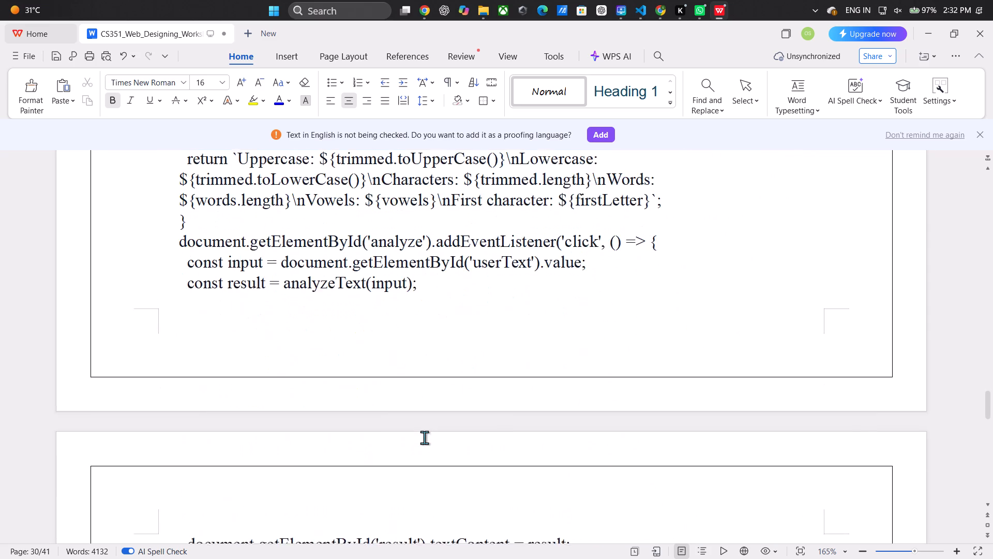
{"action": "scroll", "coordinate": [424, 437], "scroll_direction": "down", "scroll_amount": 3}
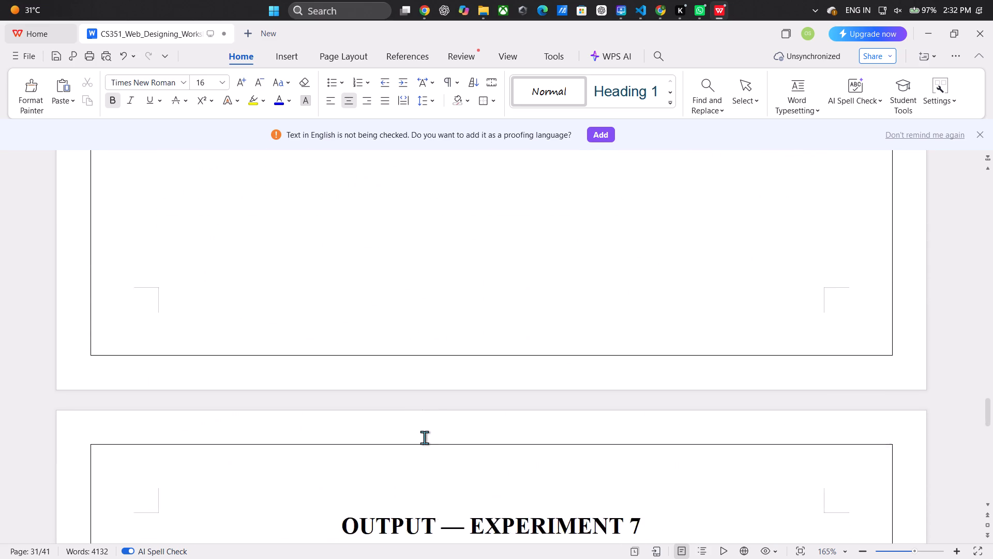
{"action": "scroll", "coordinate": [424, 437], "scroll_direction": "down", "scroll_amount": 1}
{"action": "scroll", "coordinate": [363, 365], "scroll_direction": "right", "scroll_amount": 2}
{"action": "scroll", "coordinate": [363, 365], "scroll_direction": "down", "scroll_amount": 3}
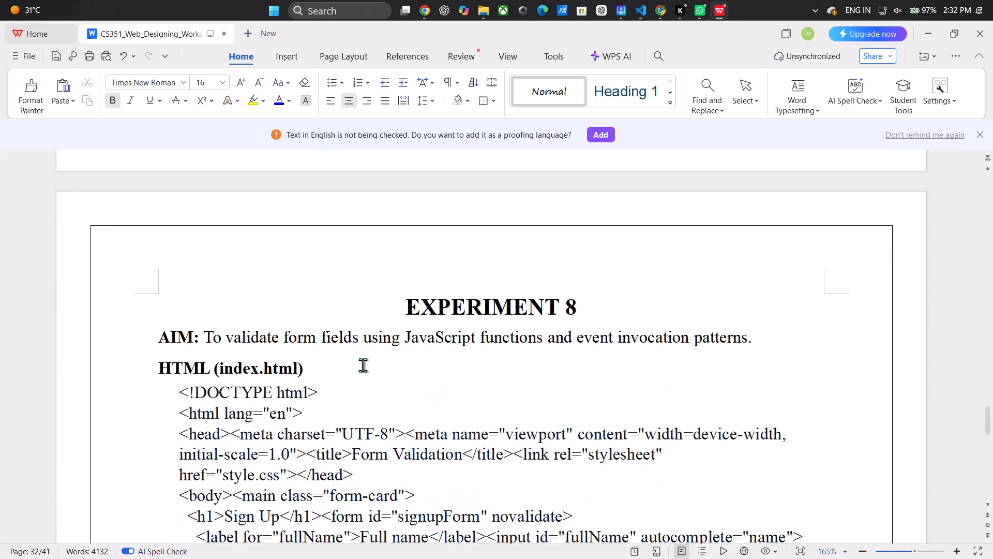
{"action": "left_click_drag", "start_coordinate": [158, 337], "coordinate": [788, 351]}
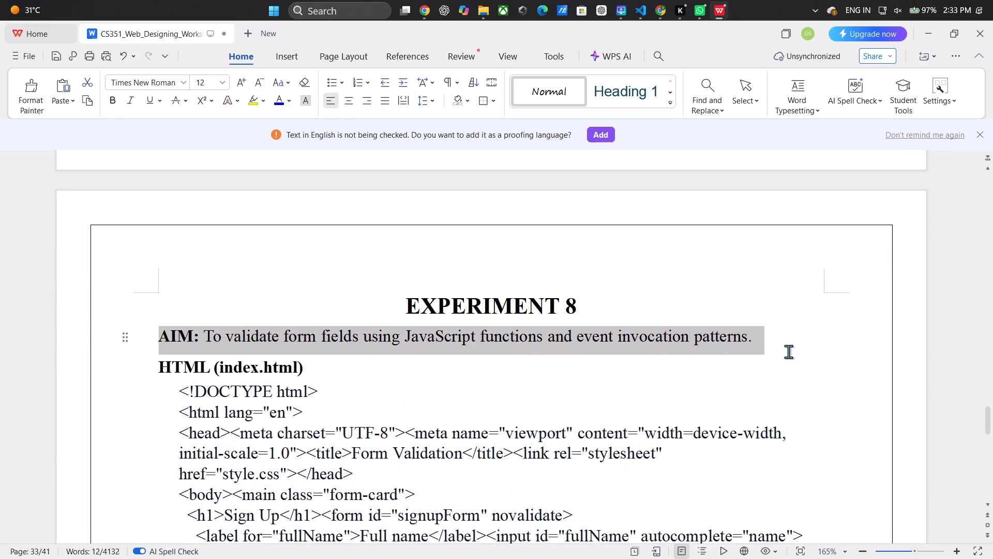
{"action": "left_click_drag", "start_coordinate": [788, 351], "coordinate": [750, 340]}
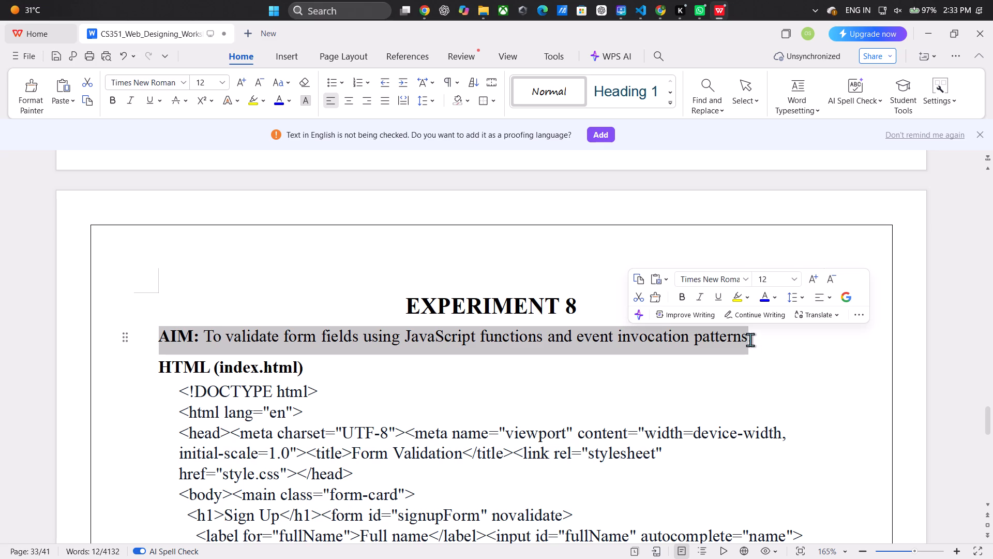
{"action": "left_click", "coordinate": [760, 340]}
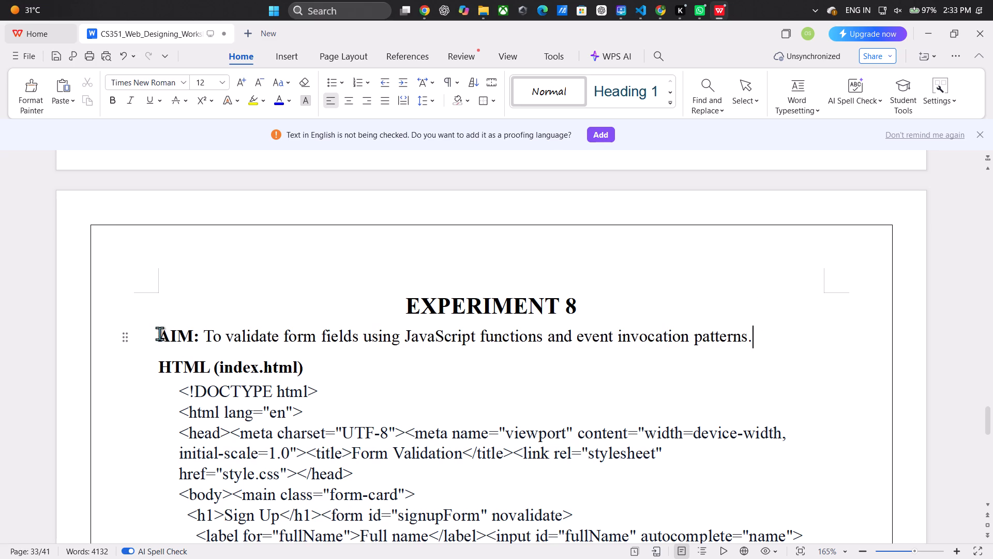
{"action": "left_click_drag", "start_coordinate": [159, 334], "coordinate": [750, 351]}
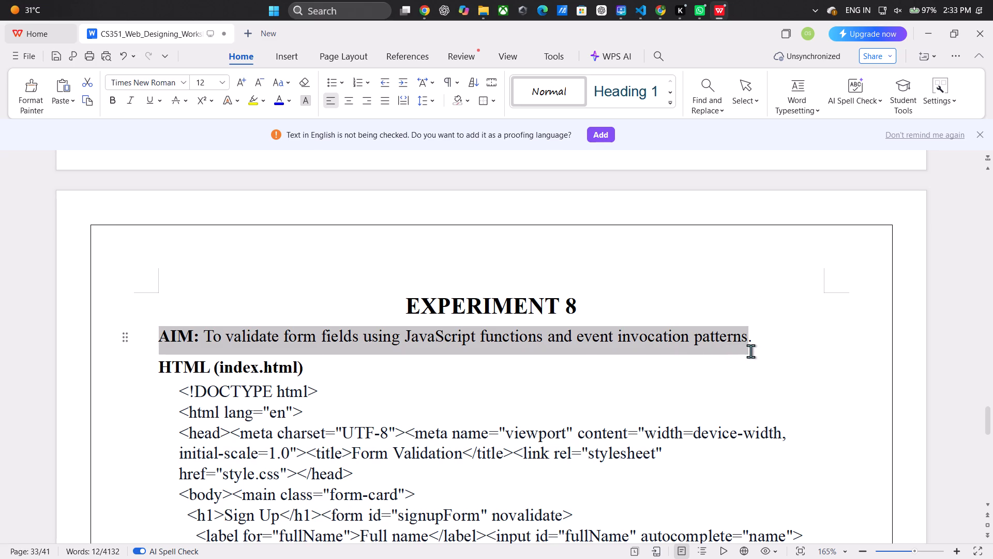
{"action": "left_click_drag", "start_coordinate": [750, 351], "coordinate": [751, 345]}
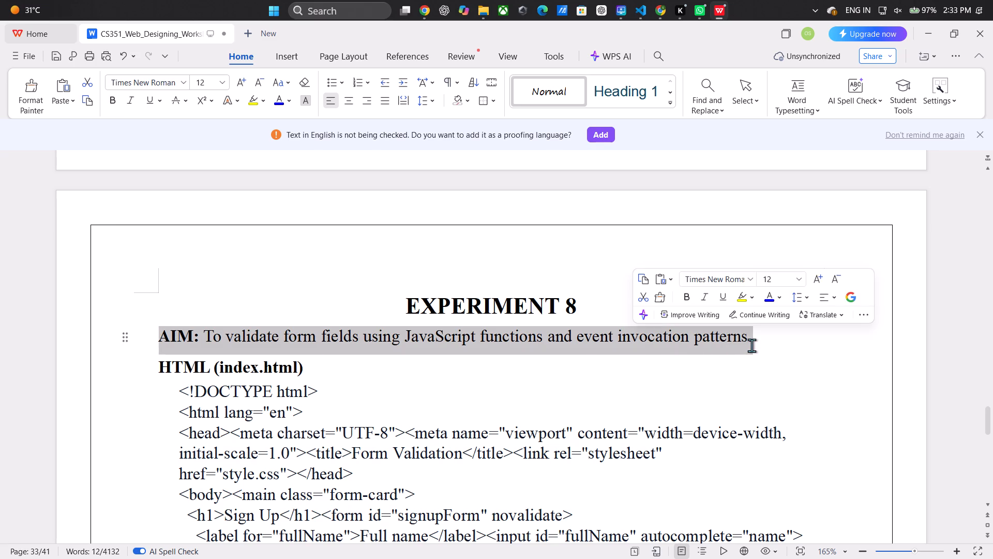
{"action": "left_click", "coordinate": [222, 80]}
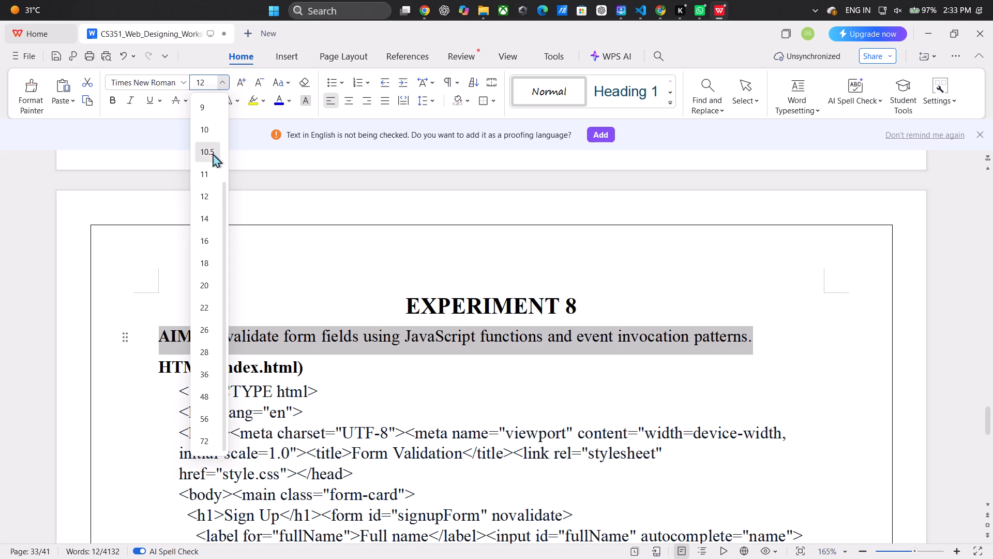
{"action": "left_click", "coordinate": [204, 214]}
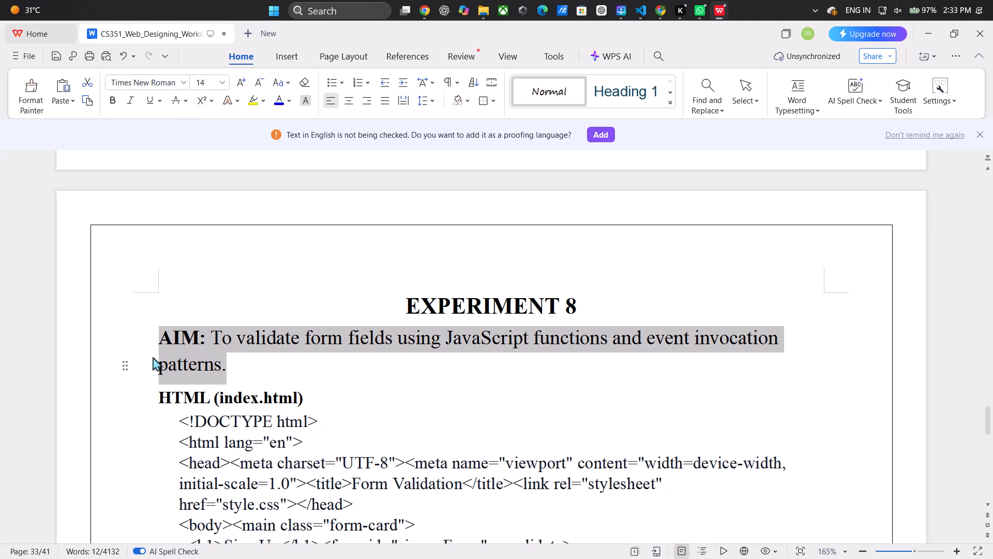
{"action": "left_click", "coordinate": [188, 368]}
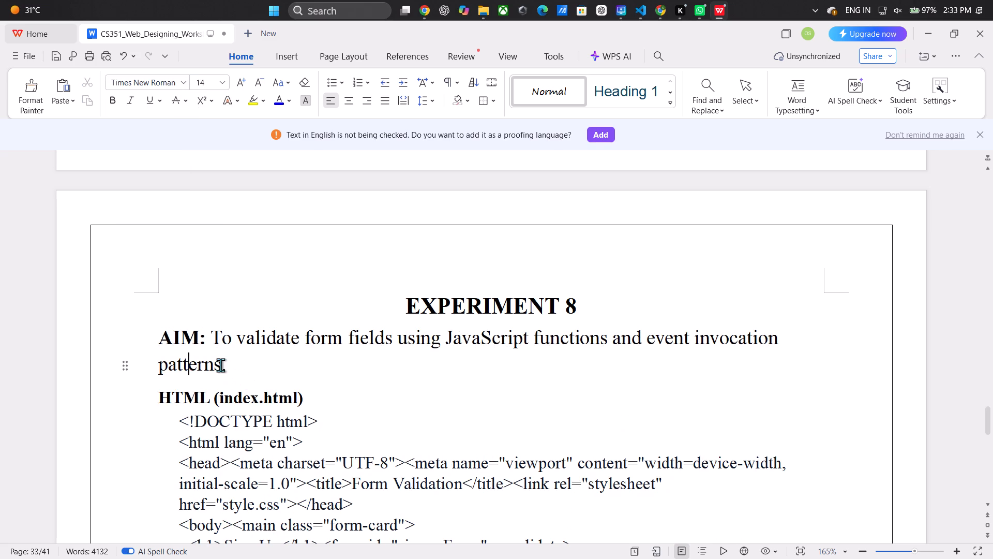
Set the font size of Experiment 9's whole AIM paragraph about objects, prototypes and closures to 14.
{"action": "scroll", "coordinate": [161, 363], "scroll_direction": "down", "scroll_amount": 2}
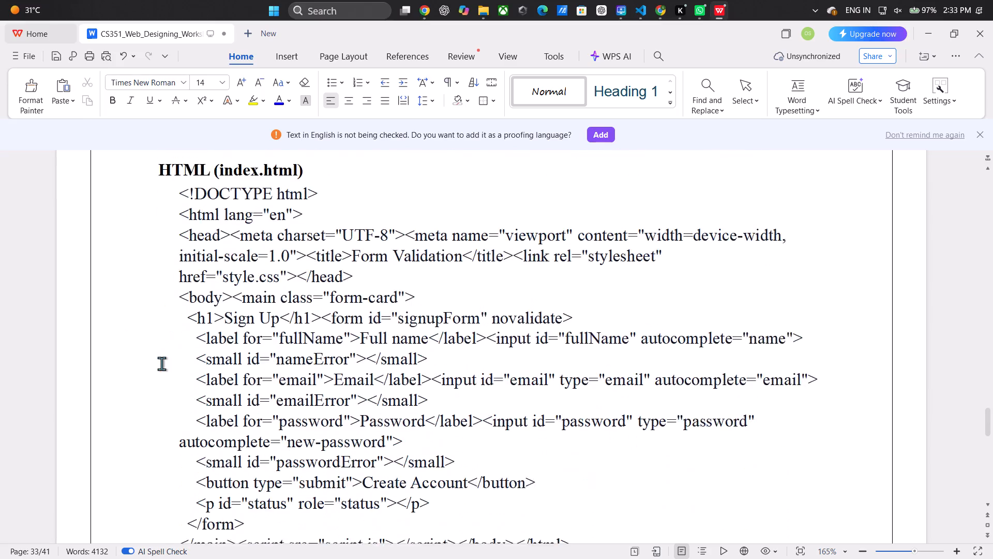
{"action": "scroll", "coordinate": [161, 363], "scroll_direction": "down", "scroll_amount": 5}
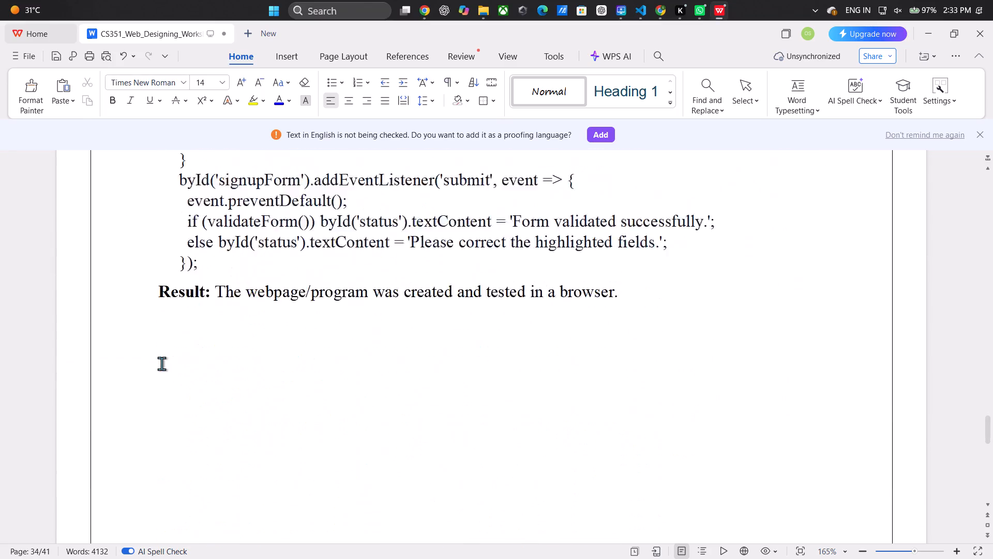
{"action": "scroll", "coordinate": [161, 363], "scroll_direction": "down", "scroll_amount": 2}
{"action": "scroll", "coordinate": [161, 363], "scroll_direction": "up", "scroll_amount": 1}
{"action": "scroll", "coordinate": [161, 363], "scroll_direction": "right", "scroll_amount": 5}
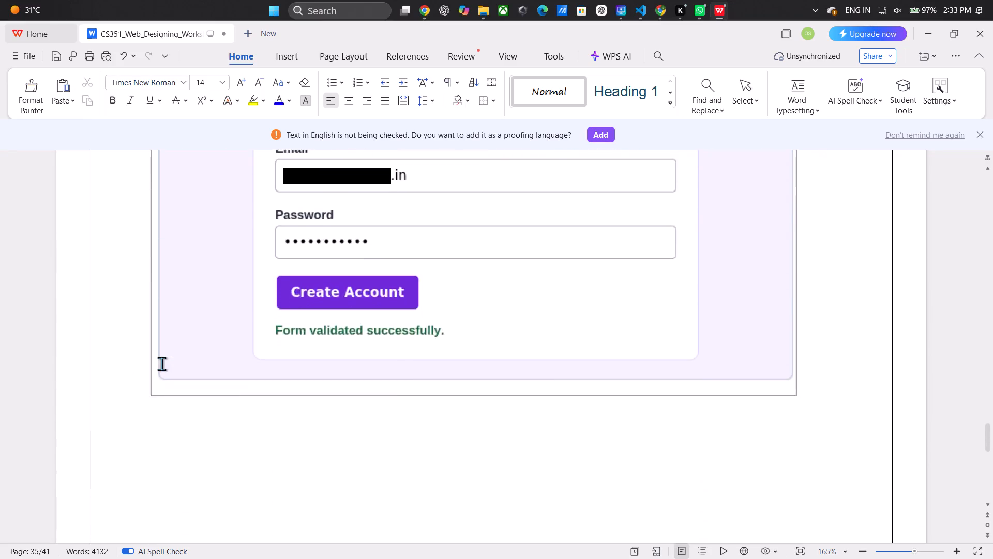
{"action": "scroll", "coordinate": [161, 363], "scroll_direction": "right", "scroll_amount": 11}
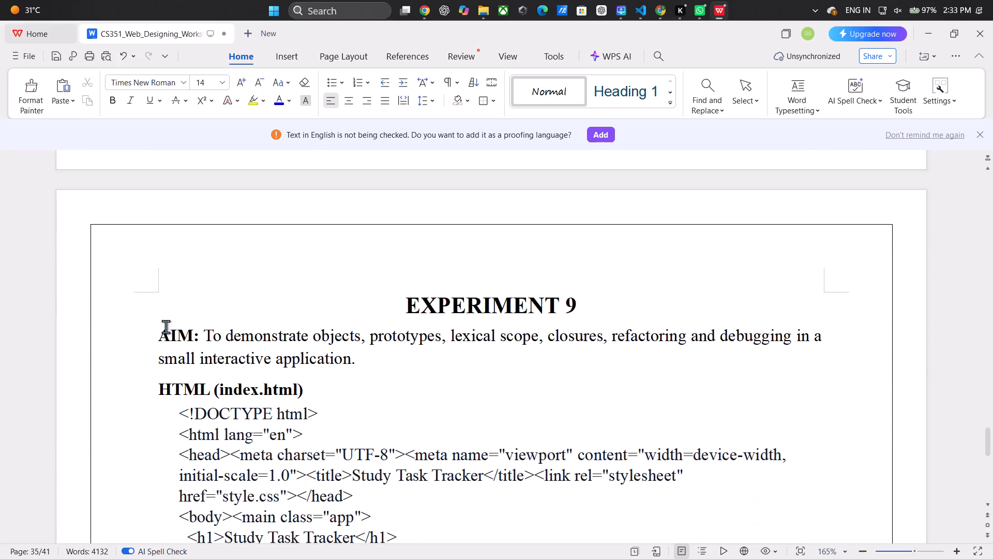
{"action": "left_click", "coordinate": [160, 334]}
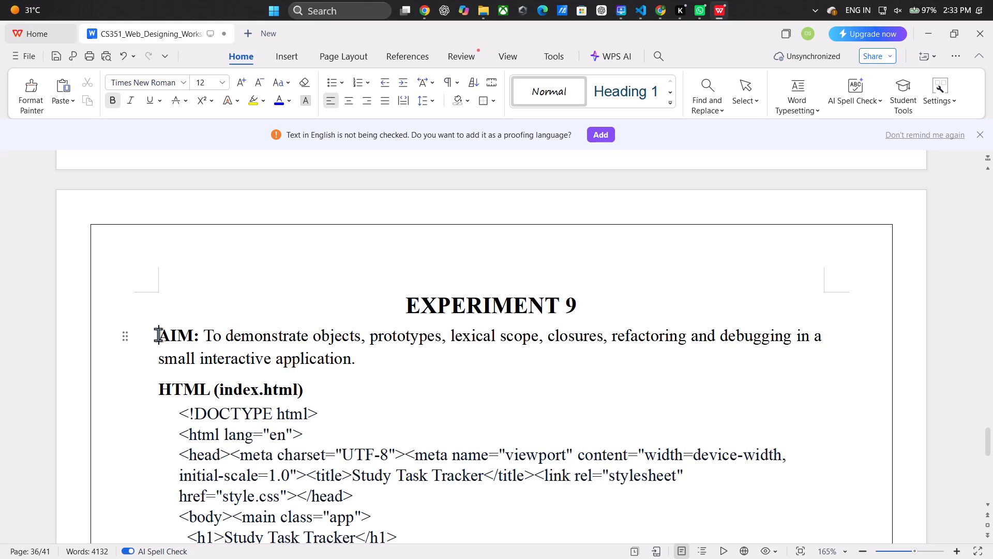
{"action": "left_click_drag", "start_coordinate": [157, 333], "coordinate": [354, 365]}
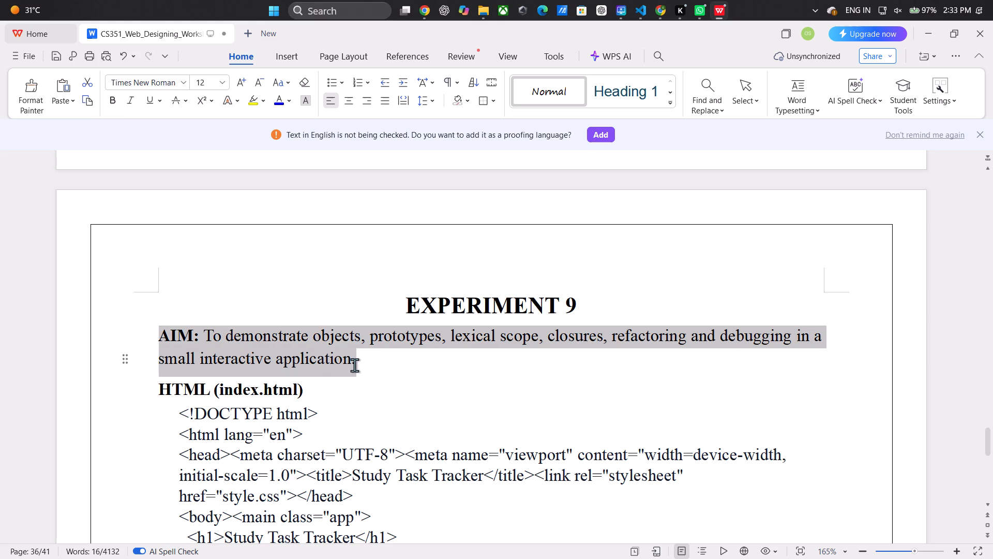
{"action": "left_click_drag", "start_coordinate": [354, 365], "coordinate": [354, 365]}
{"action": "left_click", "coordinate": [350, 361]}
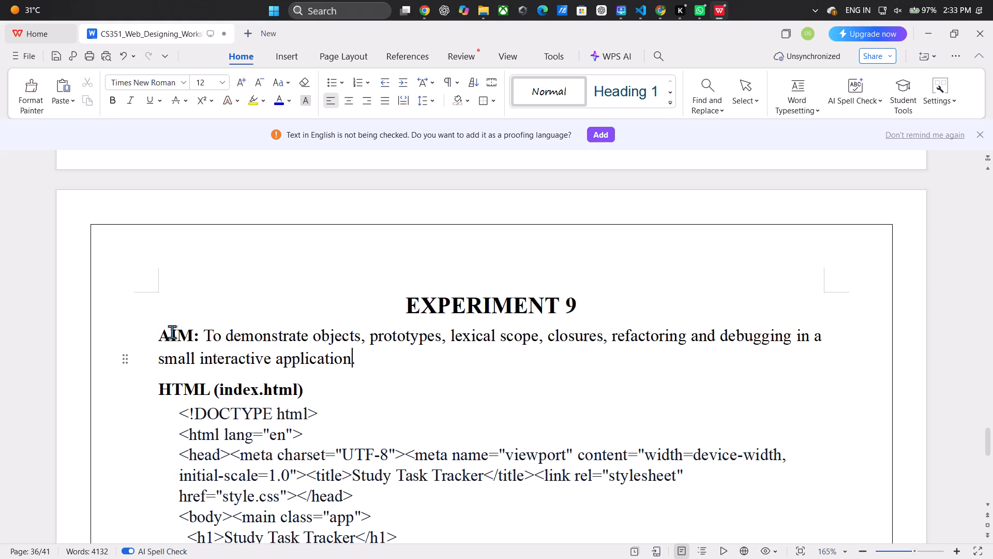
{"action": "left_click_drag", "start_coordinate": [160, 335], "coordinate": [356, 367]}
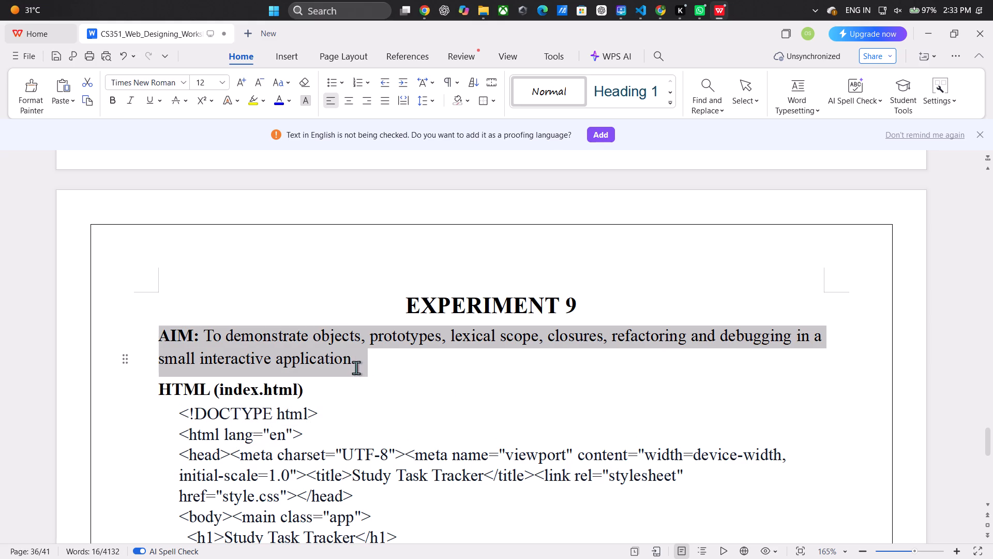
{"action": "left_click_drag", "start_coordinate": [356, 367], "coordinate": [355, 364]}
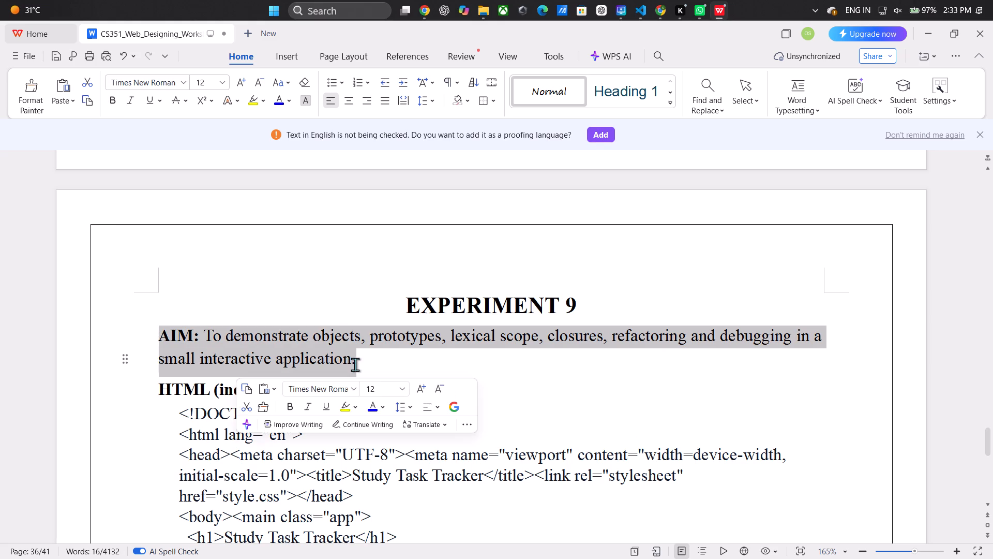
{"action": "left_click", "coordinate": [220, 79]}
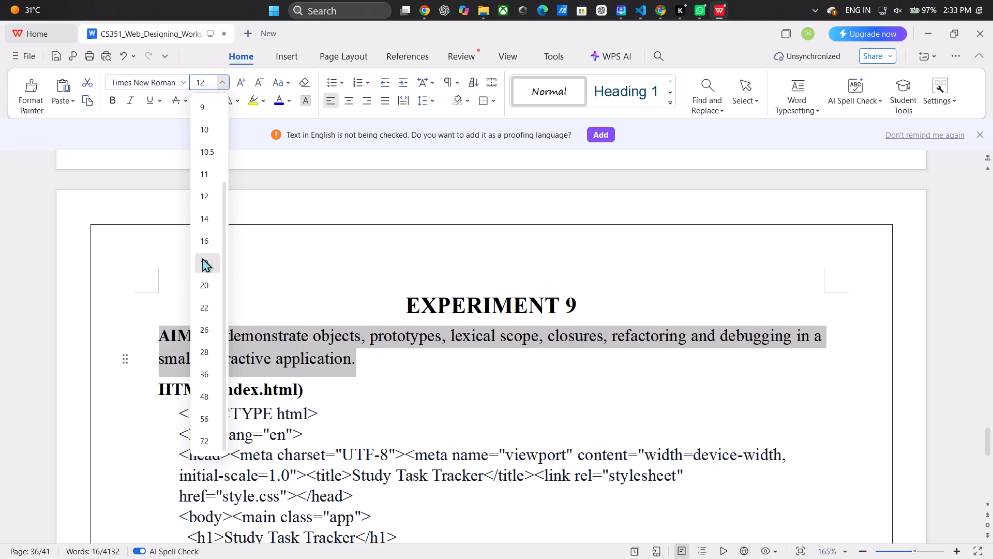
{"action": "left_click", "coordinate": [212, 217]}
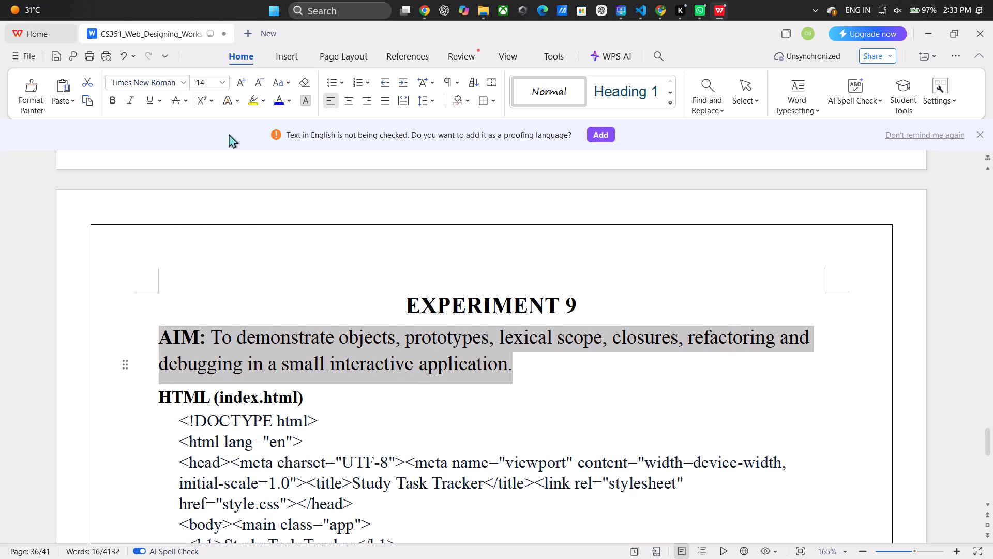
{"action": "left_click", "coordinate": [264, 375]}
Set the font size of Experiment 10's AIM paragraph about evaluating a website to 14.
{"action": "scroll", "coordinate": [264, 375], "scroll_direction": "down", "scroll_amount": 18}
{"action": "scroll", "coordinate": [264, 375], "scroll_direction": "up", "scroll_amount": 1}
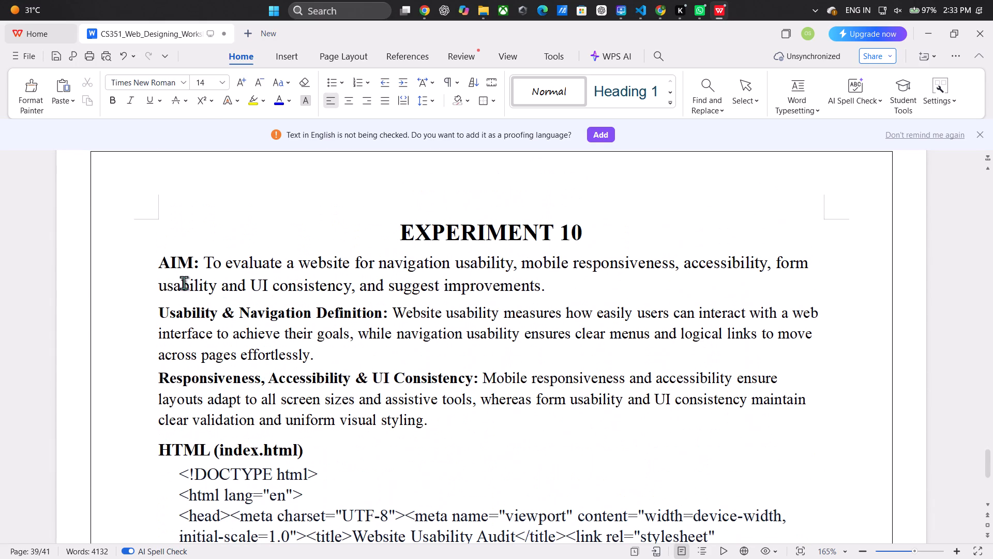
{"action": "left_click_drag", "start_coordinate": [162, 262], "coordinate": [542, 294]}
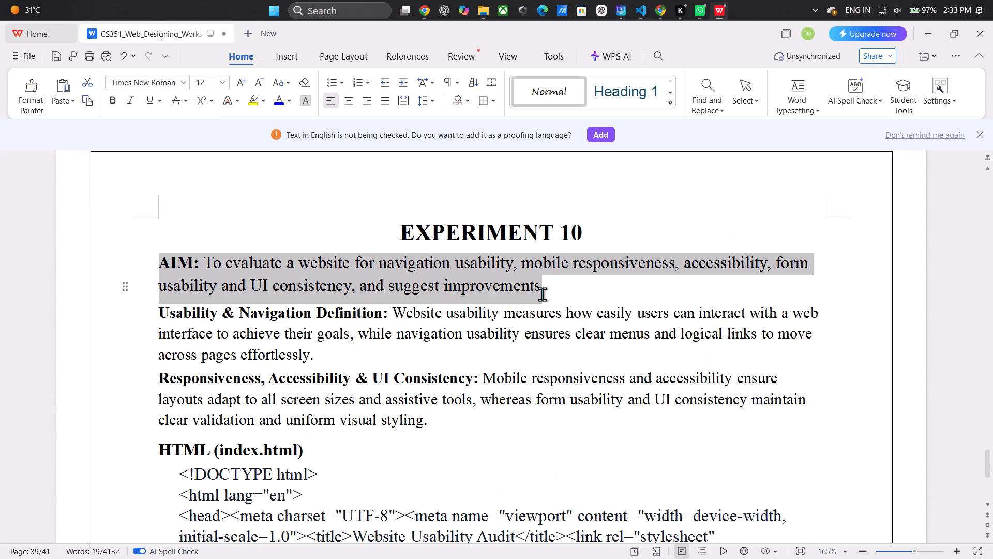
{"action": "left_click_drag", "start_coordinate": [542, 294], "coordinate": [543, 292]}
{"action": "left_click_drag", "start_coordinate": [222, 84], "coordinate": [210, 224]}
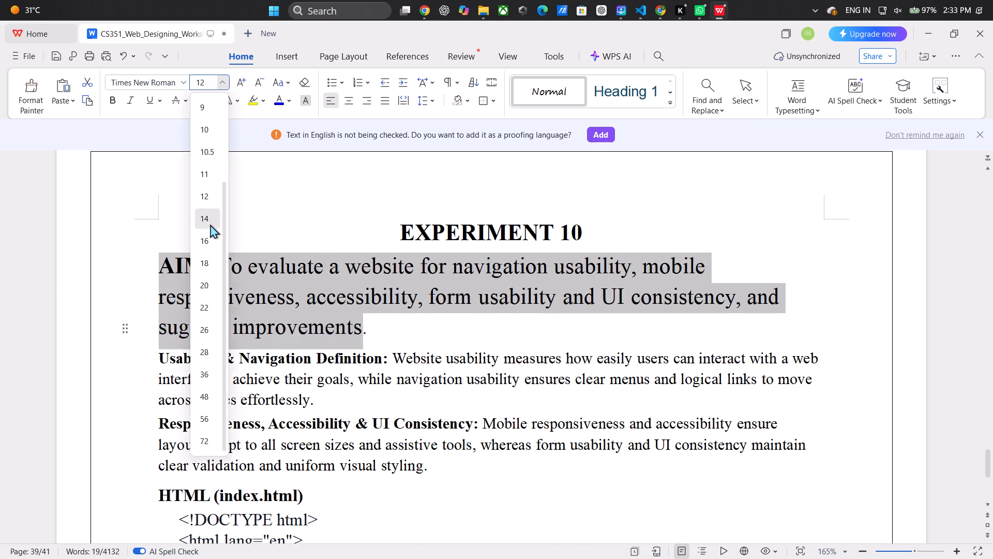
{"action": "left_click_drag", "start_coordinate": [210, 224], "coordinate": [210, 223]}
{"action": "left_click", "coordinate": [210, 223]}
{"action": "left_click_drag", "start_coordinate": [159, 262], "coordinate": [755, 290]}
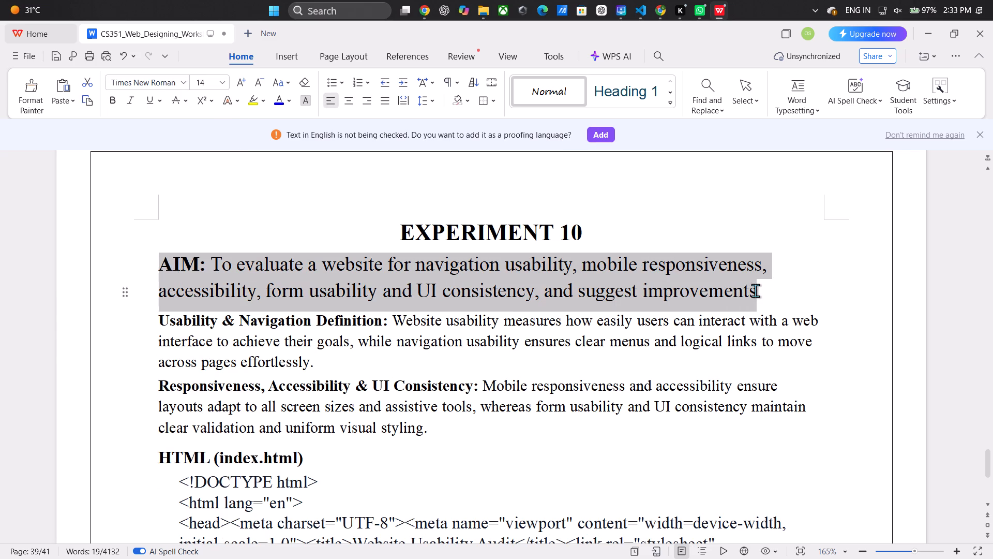
{"action": "left_click_drag", "start_coordinate": [755, 290], "coordinate": [757, 291]}
{"action": "left_click", "coordinate": [218, 78]}
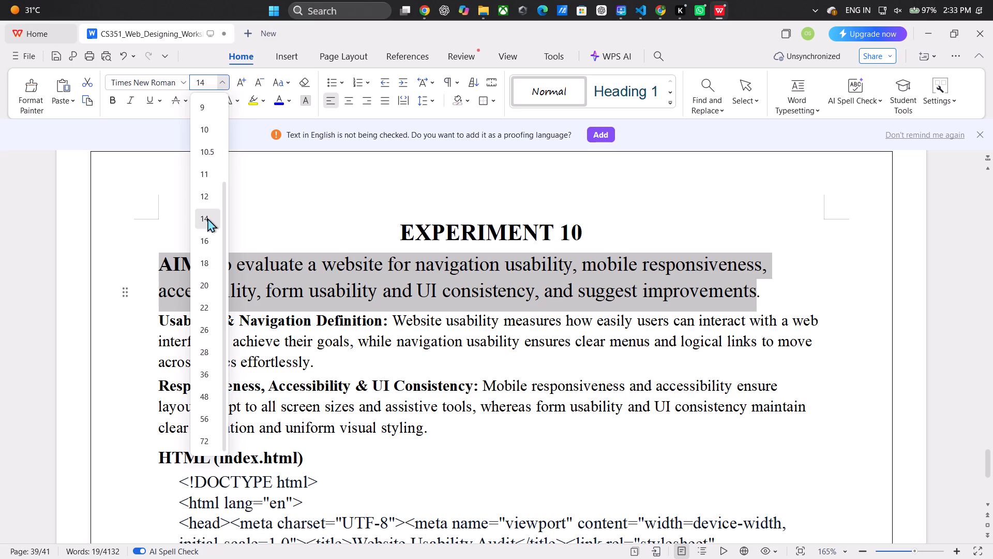
{"action": "left_click", "coordinate": [207, 218]}
{"action": "left_click", "coordinate": [263, 281]}
Examine the rest of Experiment 10's code pages and return to its heading.
{"action": "scroll", "coordinate": [263, 281], "scroll_direction": "down", "scroll_amount": 8}
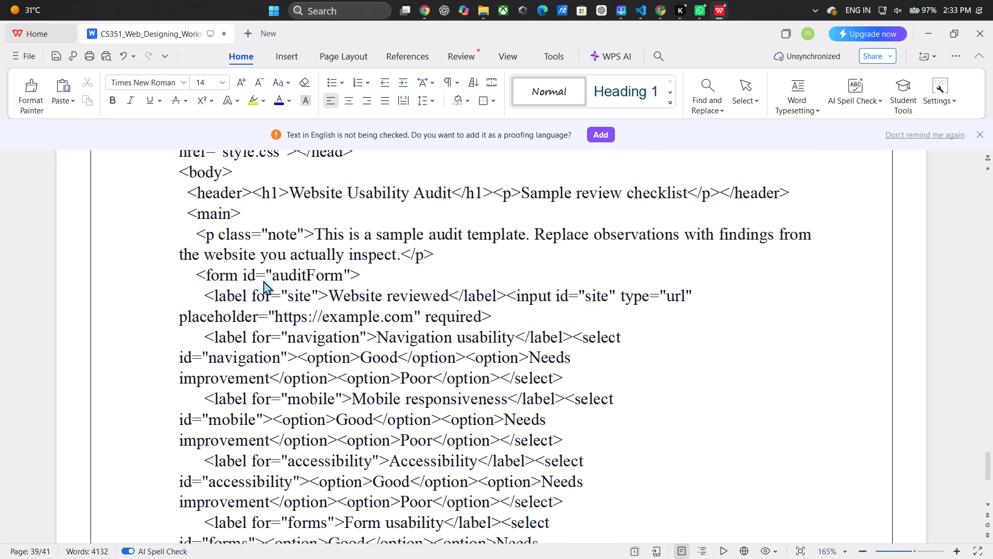
{"action": "scroll", "coordinate": [263, 281], "scroll_direction": "down", "scroll_amount": 15}
{"action": "scroll", "coordinate": [263, 281], "scroll_direction": "up", "scroll_amount": 14}
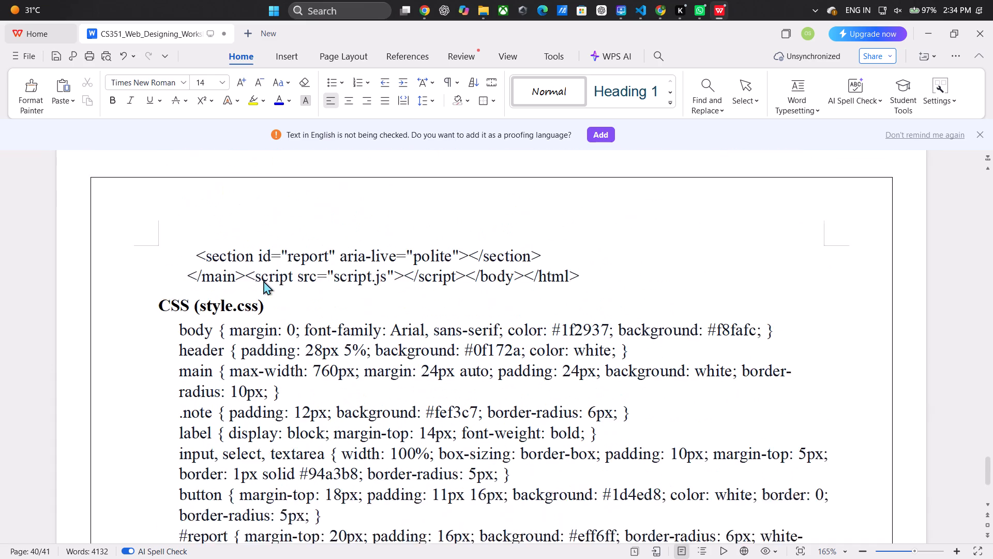
{"action": "scroll", "coordinate": [263, 281], "scroll_direction": "up", "scroll_amount": 8}
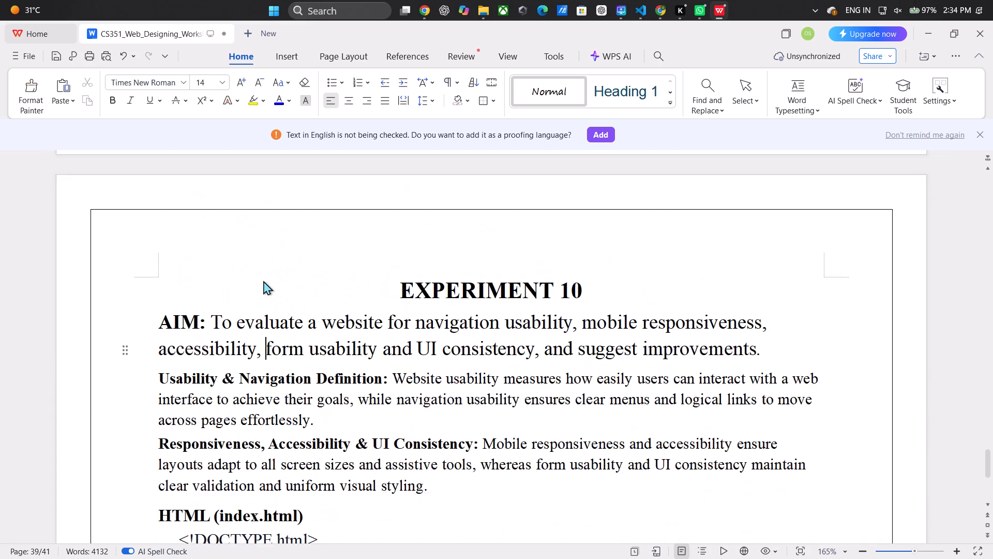
Review the AIM paragraphs backwards from Experiment 9 to the Experiment 6 heading.
{"action": "scroll", "coordinate": [263, 281], "scroll_direction": "up", "scroll_amount": 14}
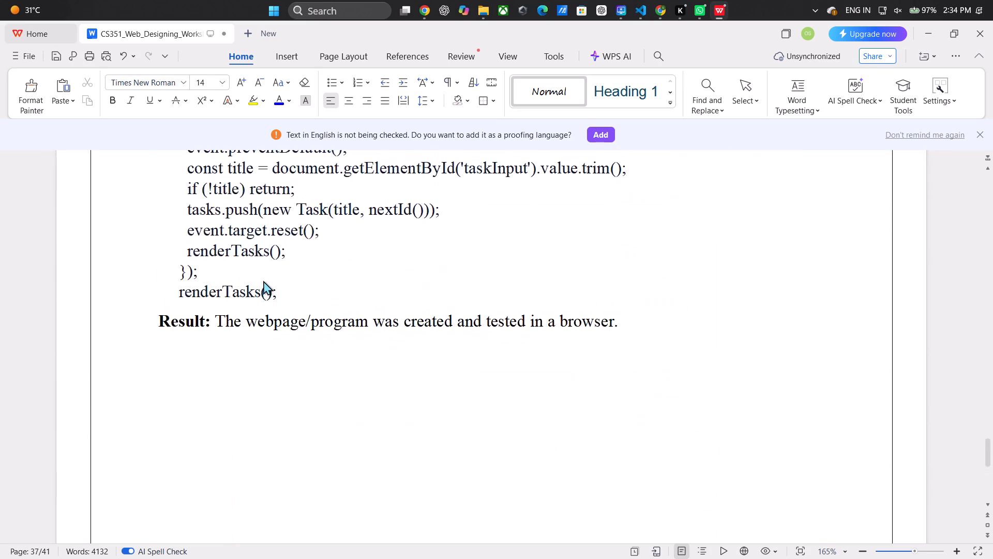
{"action": "scroll", "coordinate": [263, 281], "scroll_direction": "up", "scroll_amount": 13}
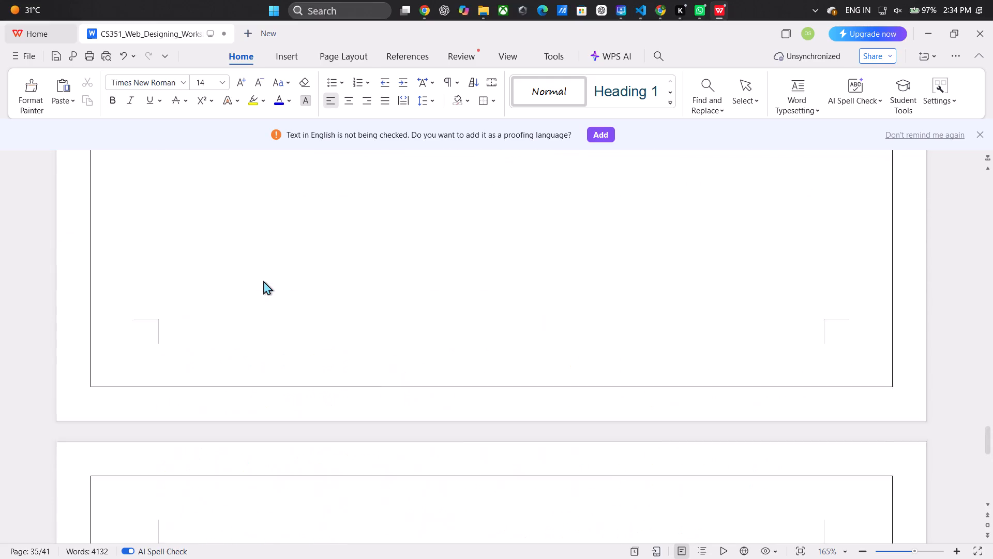
{"action": "scroll", "coordinate": [263, 281], "scroll_direction": "up", "scroll_amount": 14}
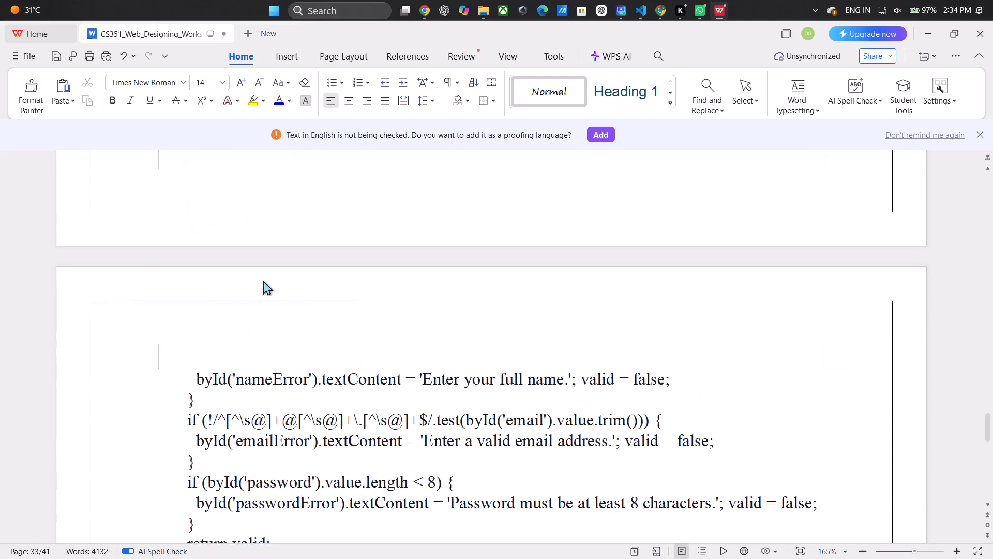
{"action": "scroll", "coordinate": [263, 281], "scroll_direction": "up", "scroll_amount": 11}
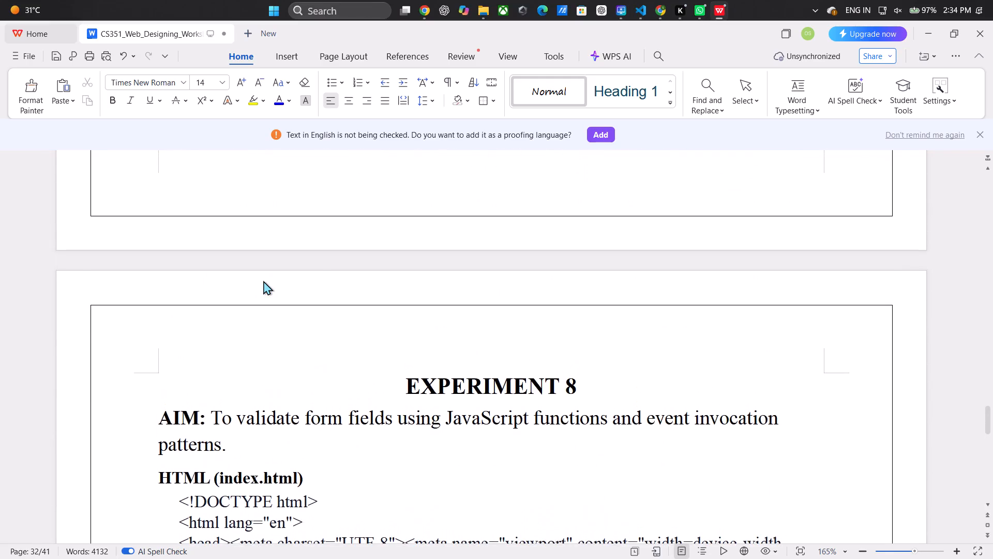
{"action": "scroll", "coordinate": [263, 281], "scroll_direction": "up", "scroll_amount": 13}
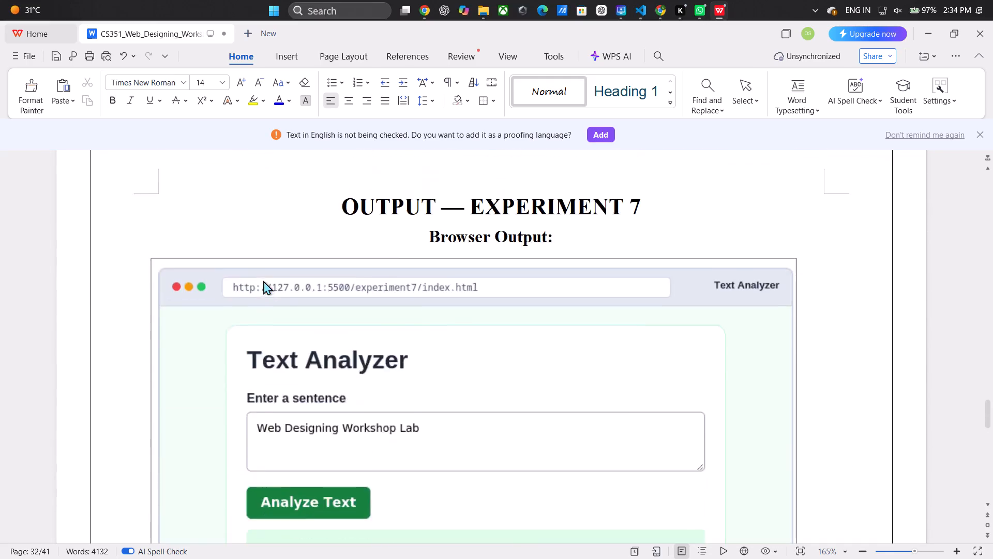
{"action": "scroll", "coordinate": [263, 281], "scroll_direction": "up", "scroll_amount": 16}
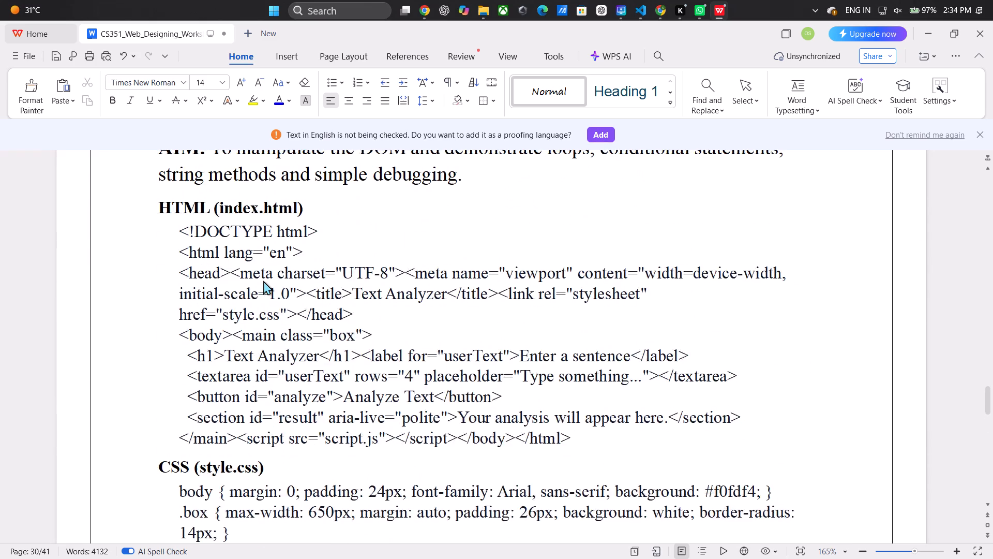
{"action": "scroll", "coordinate": [263, 281], "scroll_direction": "up", "scroll_amount": 4}
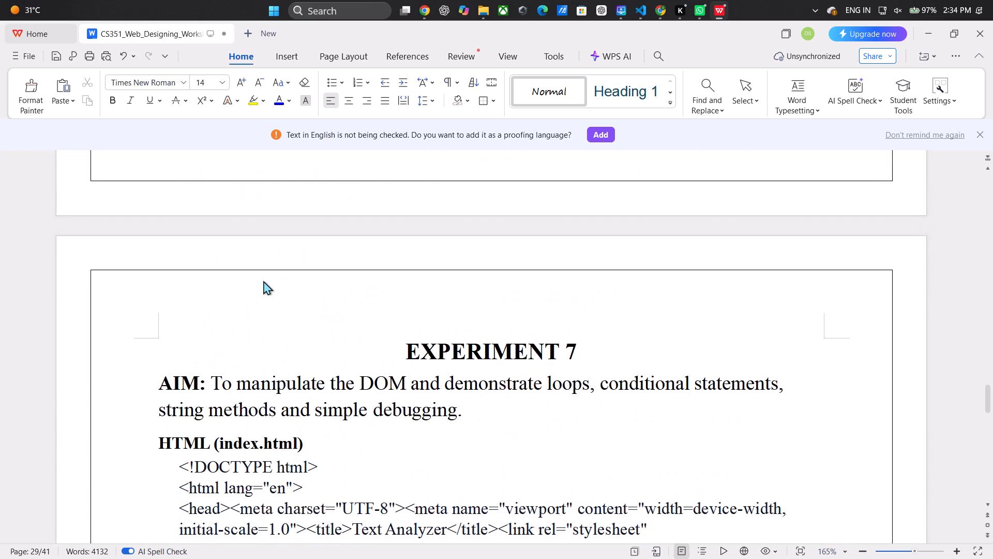
{"action": "scroll", "coordinate": [263, 281], "scroll_direction": "up", "scroll_amount": 16}
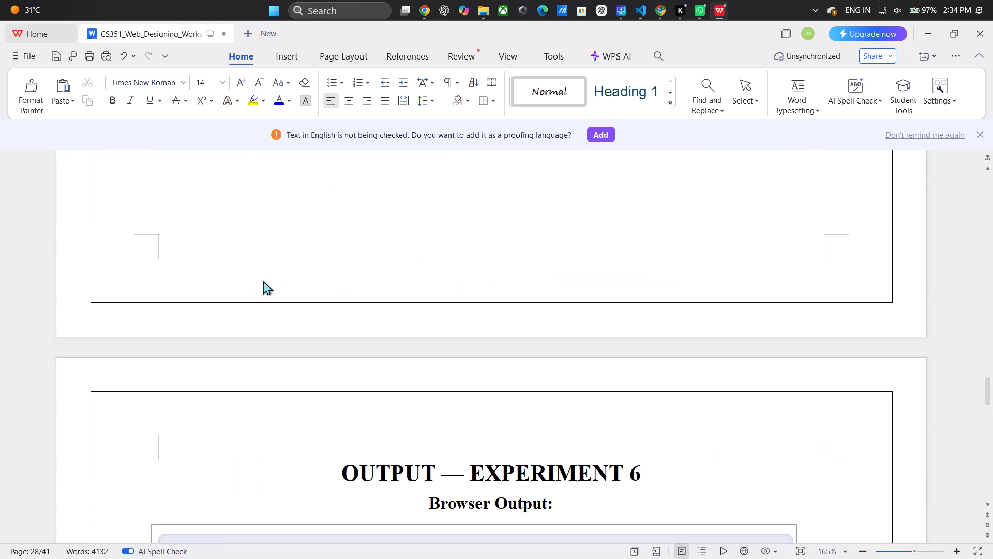
{"action": "scroll", "coordinate": [263, 281], "scroll_direction": "up", "scroll_amount": 17}
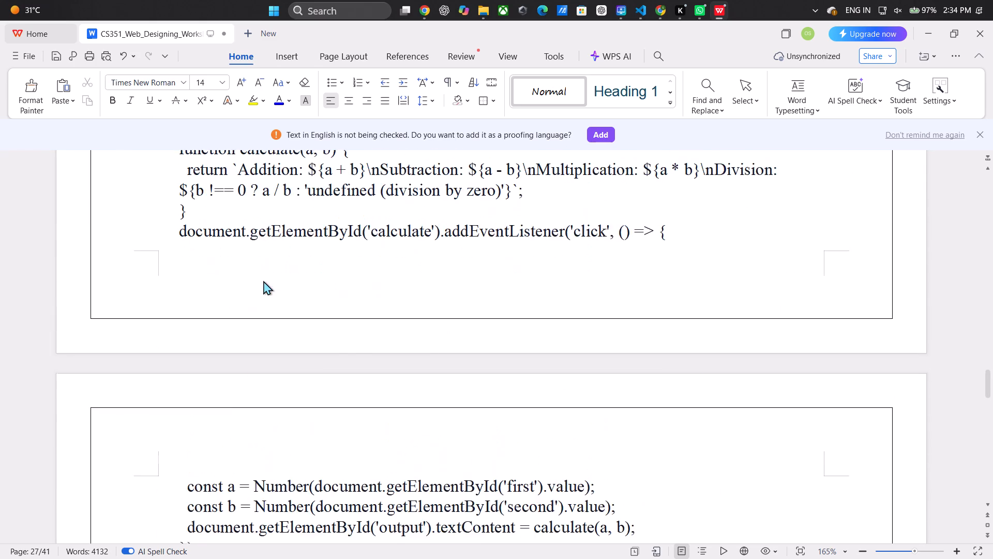
{"action": "scroll", "coordinate": [263, 281], "scroll_direction": "up", "scroll_amount": 8}
{"action": "scroll", "coordinate": [263, 281], "scroll_direction": "right", "scroll_amount": 1}
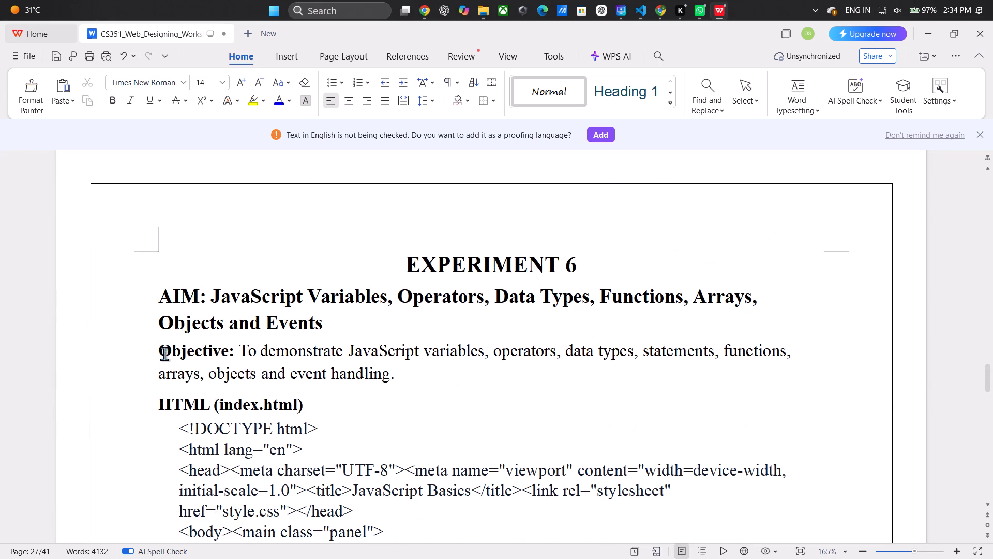
Check the text formatting of Experiment 6's Objective and AIM paragraphs, and compare them with Experiment 7's AIM.
{"action": "left_click_drag", "start_coordinate": [164, 351], "coordinate": [398, 379]}
{"action": "left_click", "coordinate": [398, 379]}
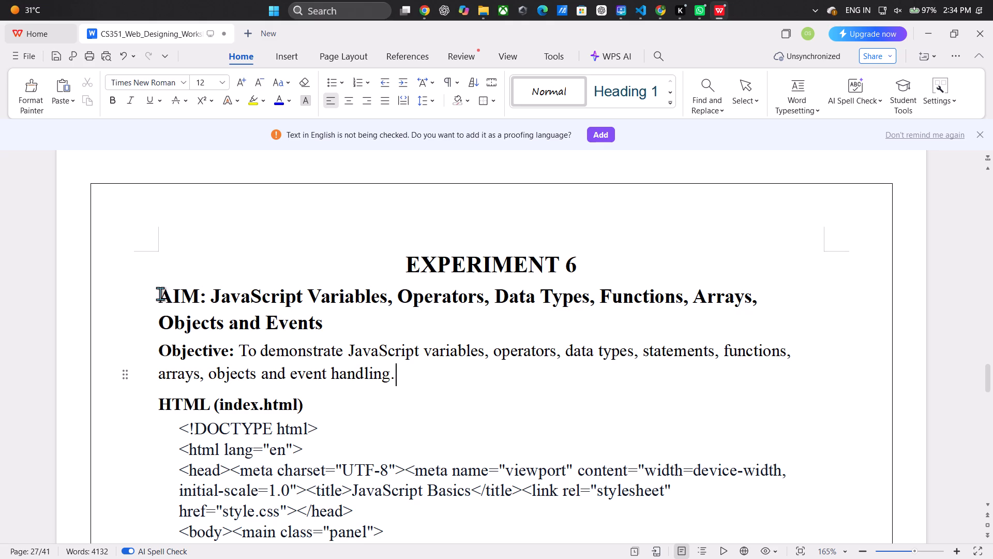
{"action": "left_click_drag", "start_coordinate": [161, 292], "coordinate": [325, 339]}
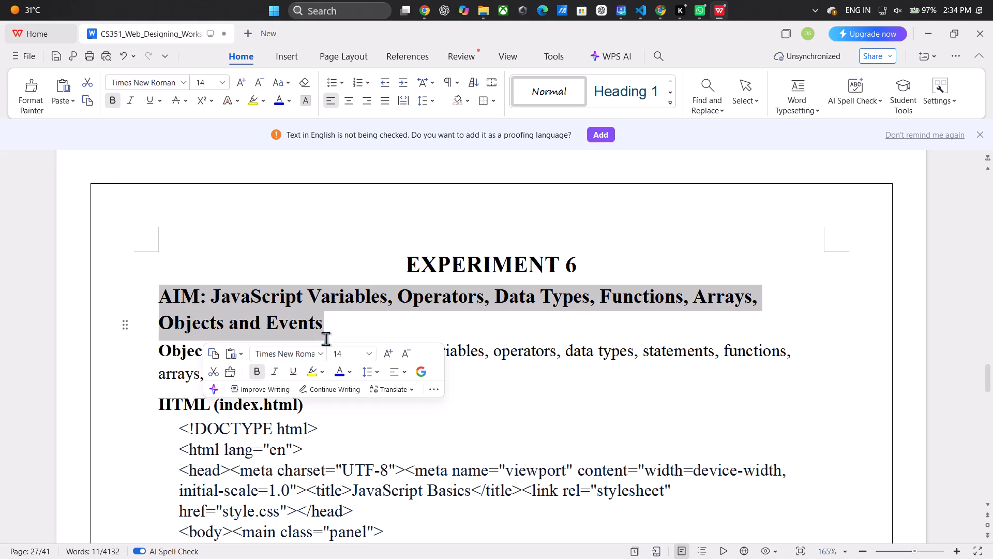
{"action": "left_click", "coordinate": [325, 339]}
{"action": "scroll", "coordinate": [325, 339], "scroll_direction": "down", "scroll_amount": 17}
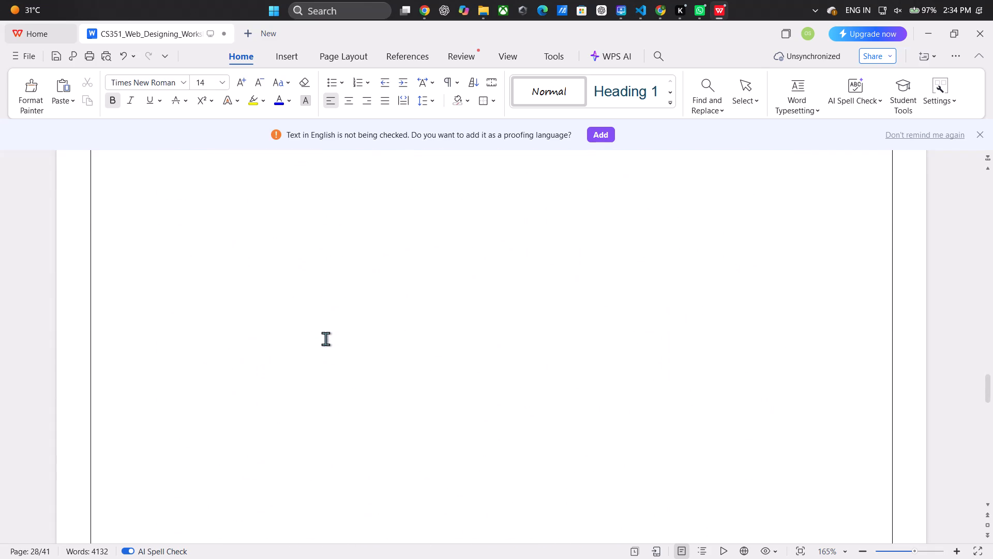
{"action": "scroll", "coordinate": [325, 339], "scroll_direction": "down", "scroll_amount": 15}
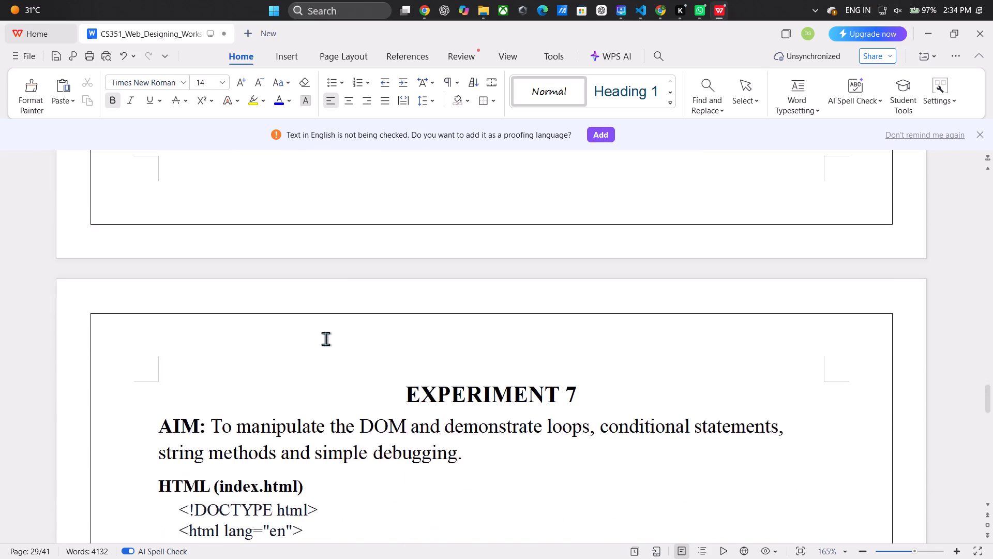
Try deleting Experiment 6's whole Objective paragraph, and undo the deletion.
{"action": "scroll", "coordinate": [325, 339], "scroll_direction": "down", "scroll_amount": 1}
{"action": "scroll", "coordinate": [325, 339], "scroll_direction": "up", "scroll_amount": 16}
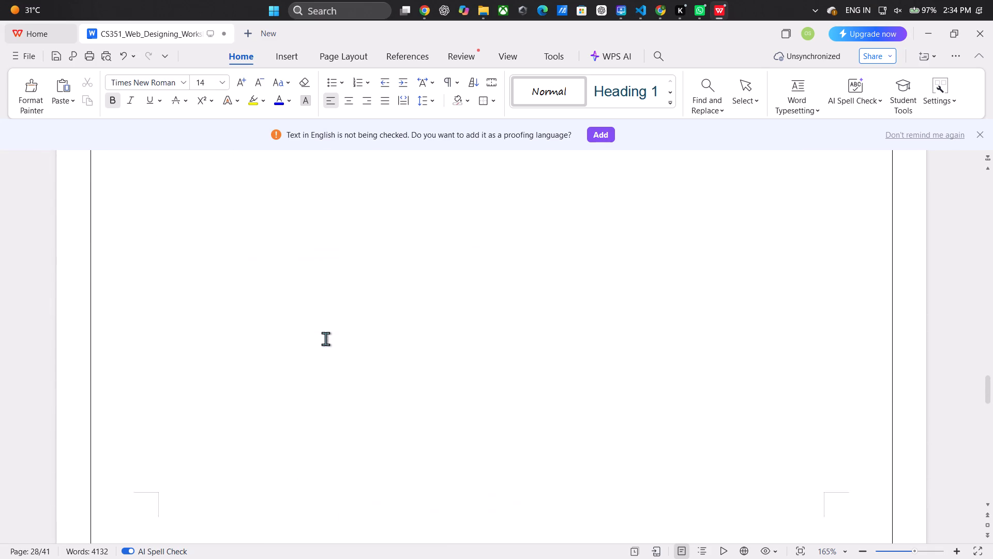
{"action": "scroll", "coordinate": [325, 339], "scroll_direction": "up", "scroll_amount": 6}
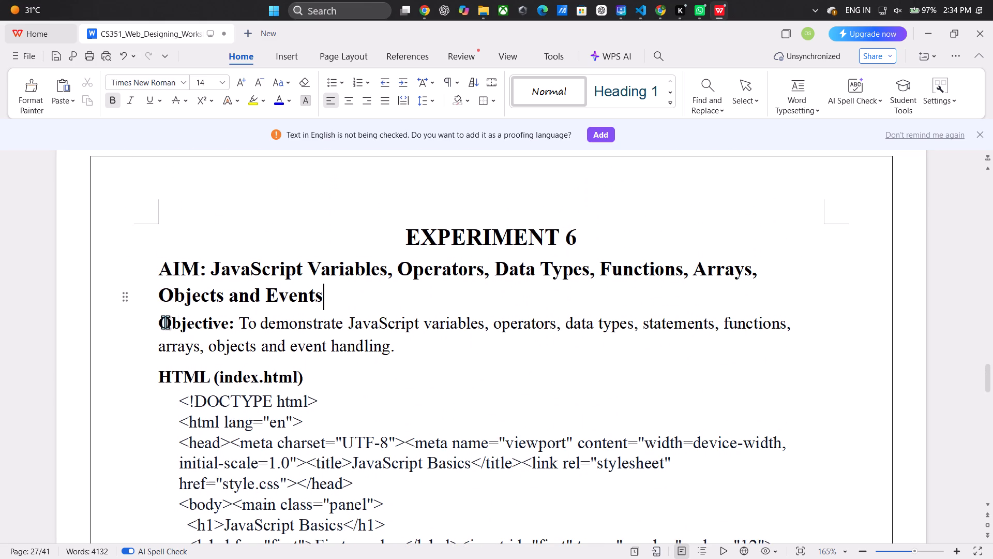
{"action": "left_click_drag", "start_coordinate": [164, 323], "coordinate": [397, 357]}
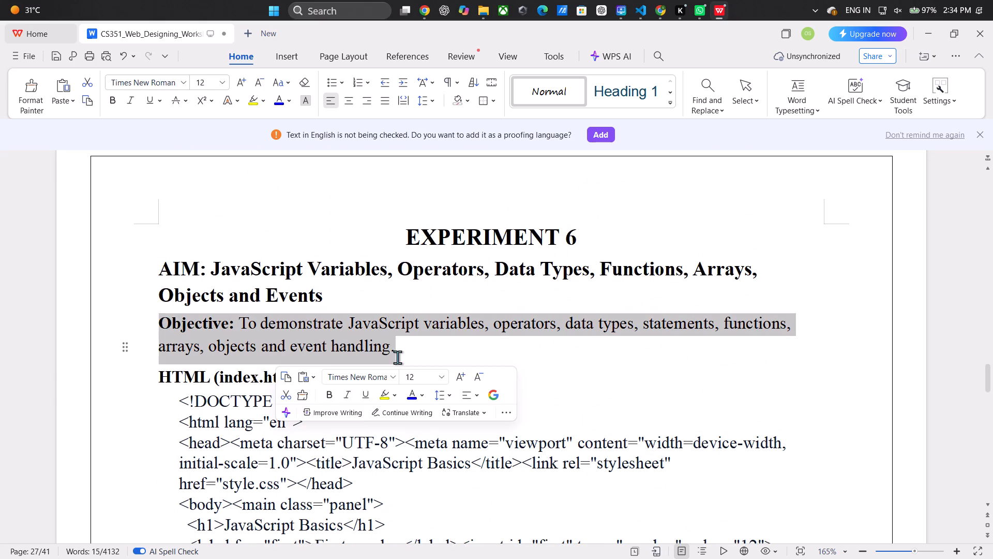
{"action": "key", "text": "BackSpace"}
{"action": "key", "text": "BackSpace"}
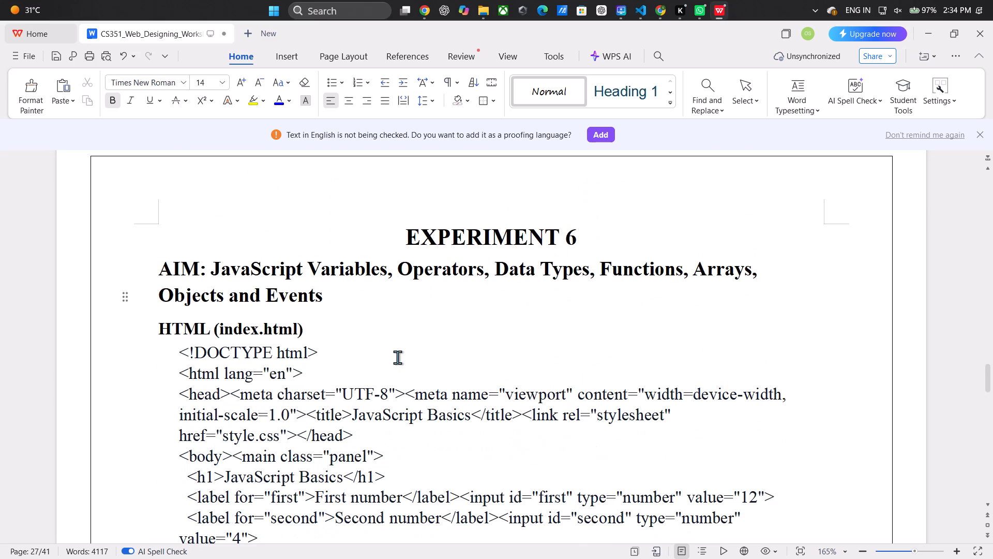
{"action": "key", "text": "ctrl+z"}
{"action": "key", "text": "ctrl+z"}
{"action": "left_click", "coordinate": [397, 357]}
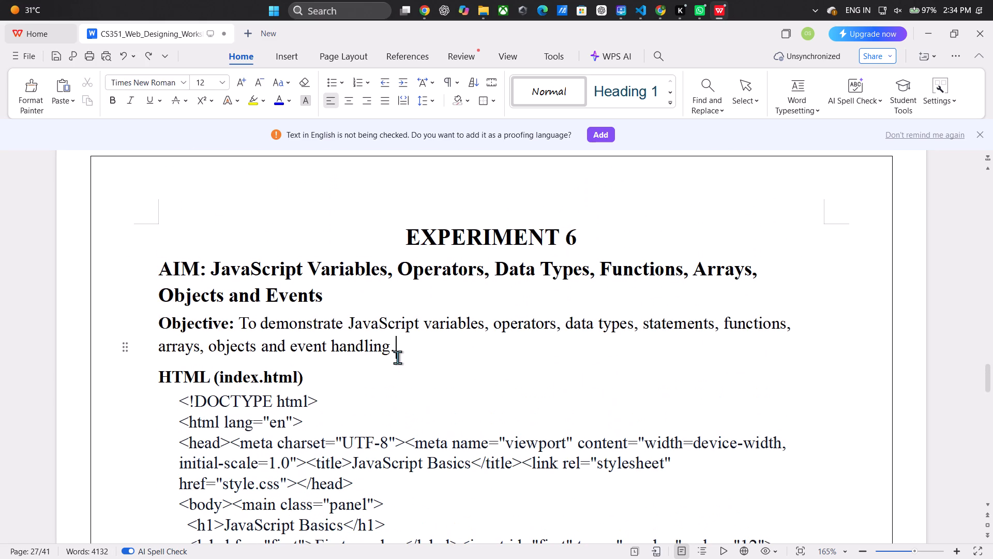
Delete Experiment 6's bold AIM line about JavaScript Variables, Operators, Data Types, Functions, Arrays, Objects and Events, including its empty line.
{"action": "left_click_drag", "start_coordinate": [164, 267], "coordinate": [322, 305]}
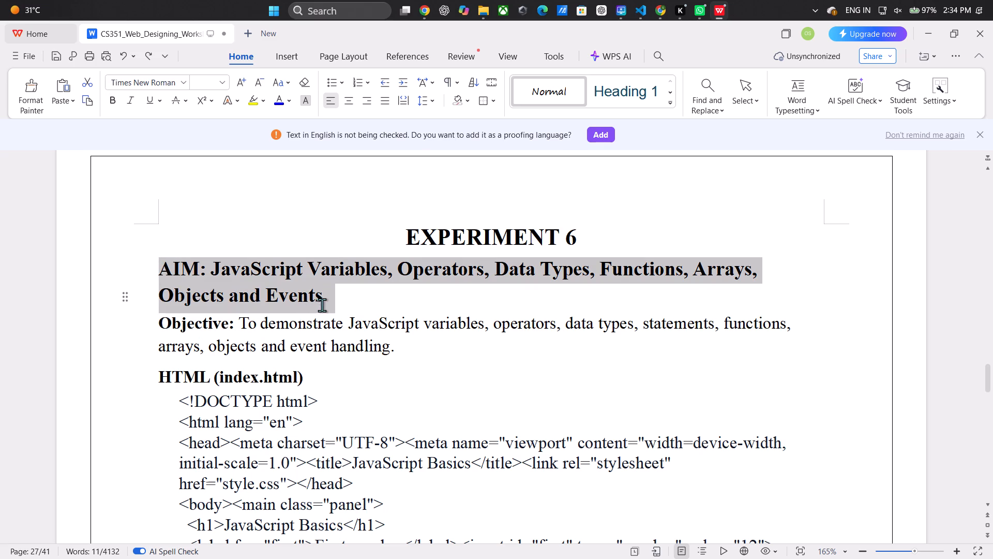
{"action": "left_click_drag", "start_coordinate": [322, 305], "coordinate": [322, 303]}
{"action": "key", "text": "BackSpace"}
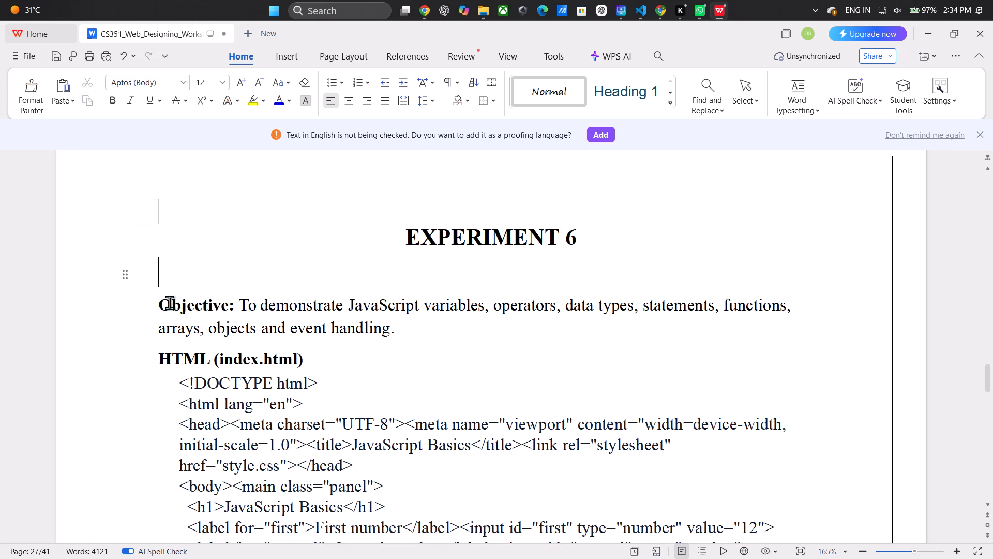
{"action": "left_click", "coordinate": [167, 306]}
{"action": "key", "text": "Left"}
{"action": "key", "text": "BackSpace"}
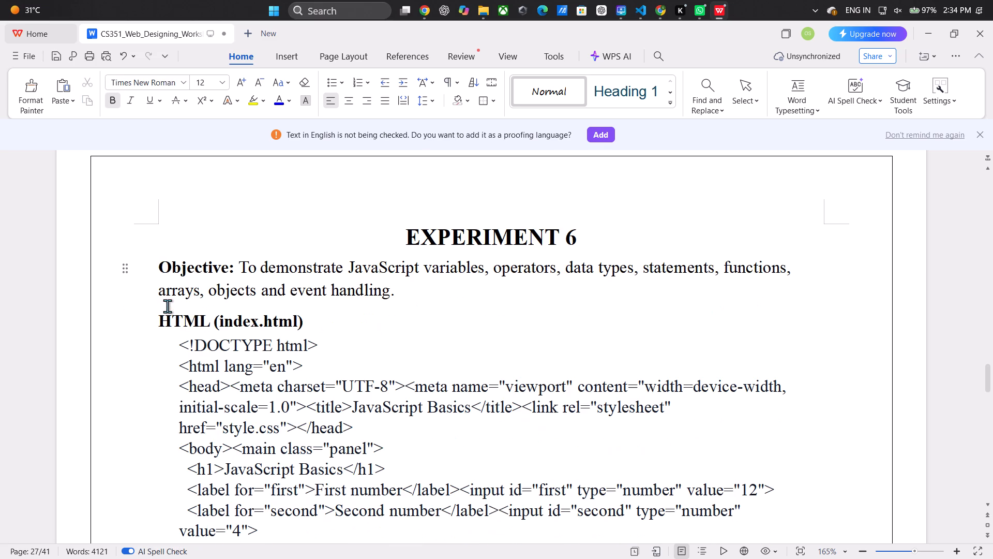
Replace the label "Objective" with "AIM" in Experiment 6's paragraph about demonstrating JavaScript variables, keeping the colon.
{"action": "left_click", "coordinate": [232, 266]}
{"action": "key", "text": "Left"}
{"action": "key", "text": "BackSpace"}
{"action": "key", "text": "BackSpace"}
{"action": "key", "text": "BackSpace"}
{"action": "key", "text": "BackSpace"}
{"action": "key", "text": "BackSpace"}
{"action": "key", "text": "BackSpace"}
{"action": "key", "text": "BackSpace"}
{"action": "key", "text": "BackSpace"}
{"action": "key", "text": "BackSpace"}
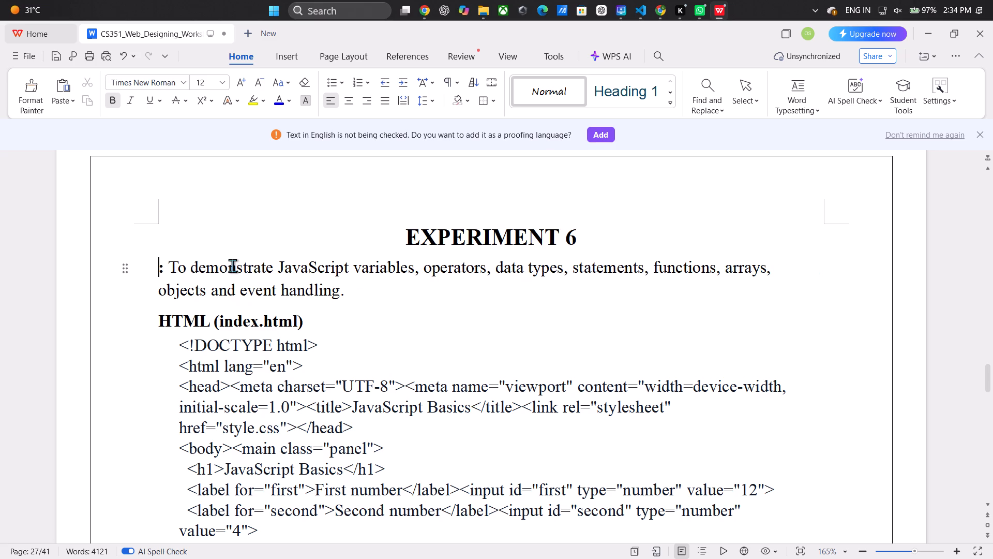
{"action": "type", "text": "AI"}
{"action": "key", "text": "m"}
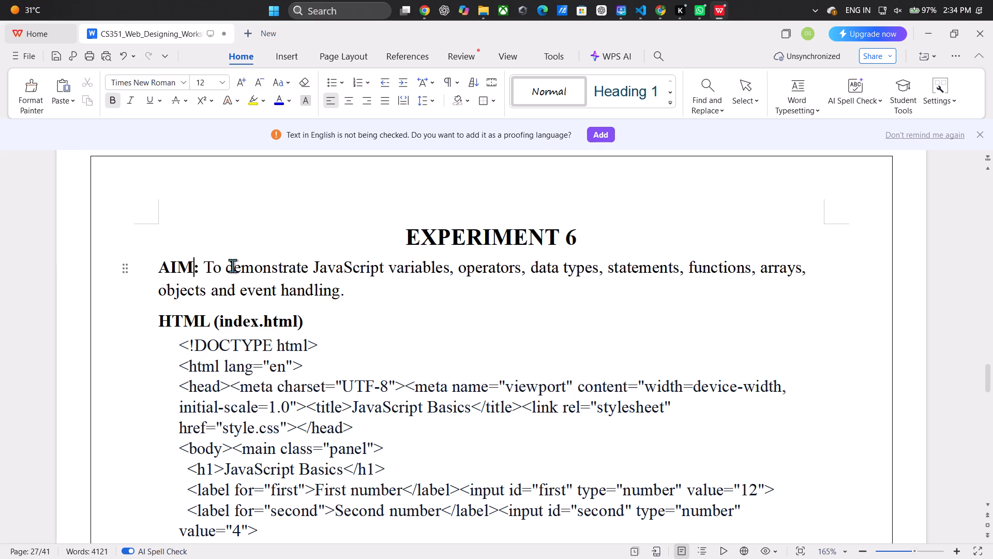
Set the font size of Experiment 6's whole AIM paragraph to 14.
{"action": "left_click_drag", "start_coordinate": [163, 269], "coordinate": [380, 304]}
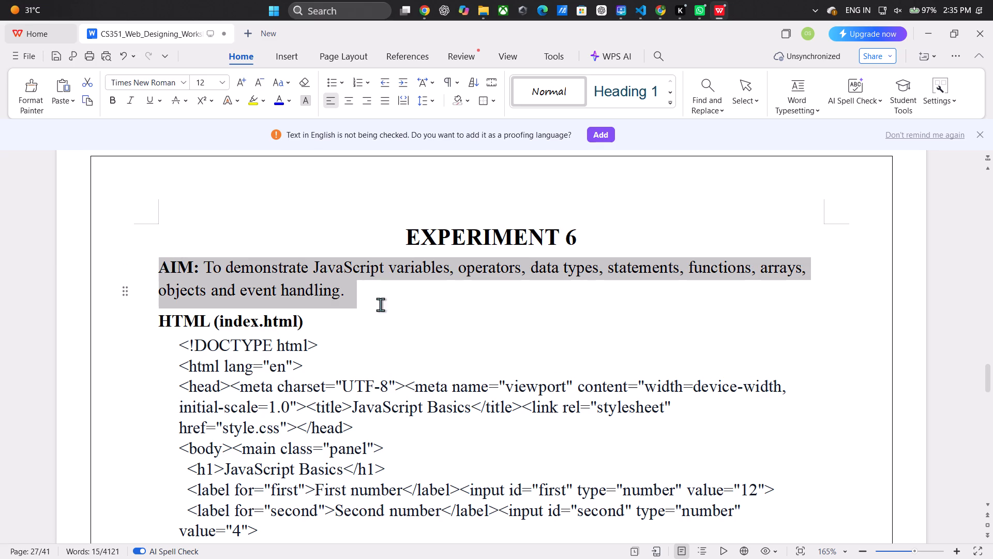
{"action": "left_click_drag", "start_coordinate": [380, 304], "coordinate": [343, 297]}
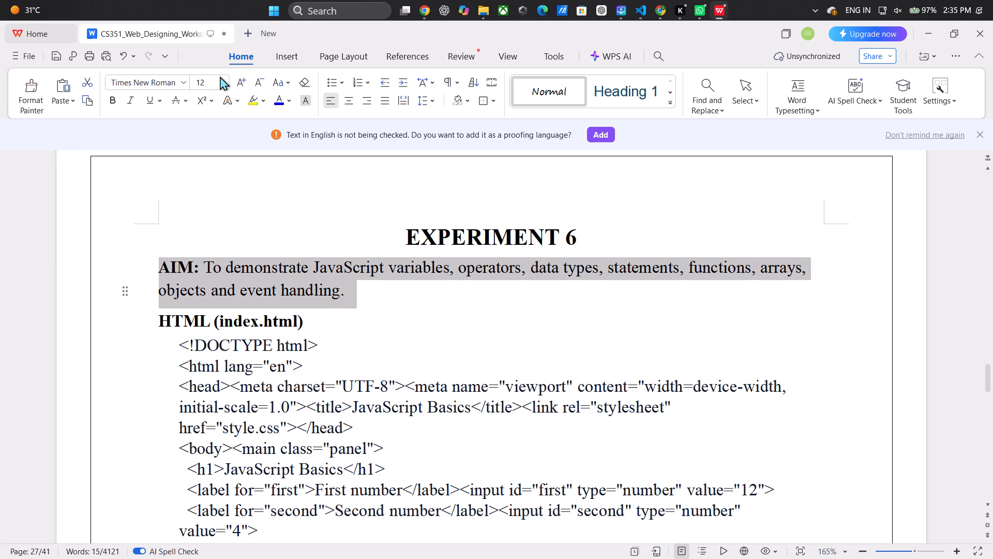
{"action": "left_click", "coordinate": [215, 83]}
{"action": "left_click", "coordinate": [215, 83]}
{"action": "key", "text": "BackSpace"}
{"action": "key", "text": "4"}
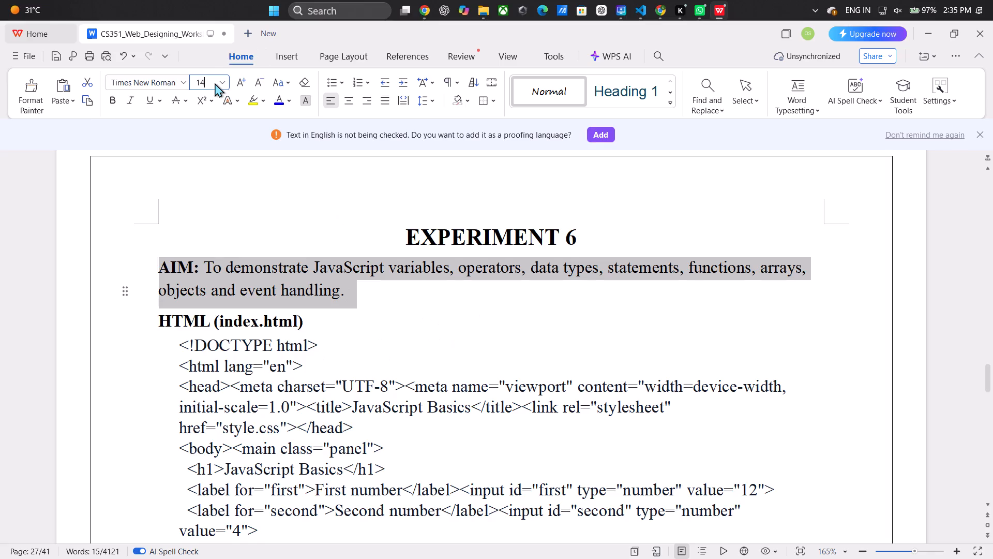
{"action": "key", "text": "Return"}
{"action": "left_click", "coordinate": [274, 334]}
Review the AIM paragraphs and pages from Experiment 10 backwards to the Experiment 5 heading.
{"action": "scroll", "coordinate": [274, 334], "scroll_direction": "down", "scroll_amount": 8}
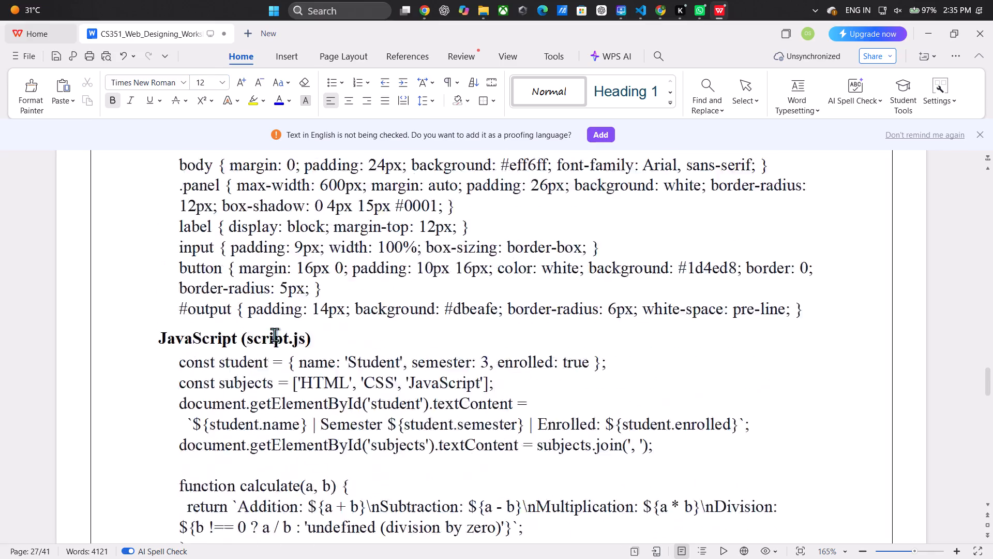
{"action": "scroll", "coordinate": [274, 334], "scroll_direction": "down", "scroll_amount": 20}
{"action": "scroll", "coordinate": [274, 334], "scroll_direction": "down", "scroll_amount": 20}
{"action": "scroll", "coordinate": [274, 334], "scroll_direction": "down", "scroll_amount": 14}
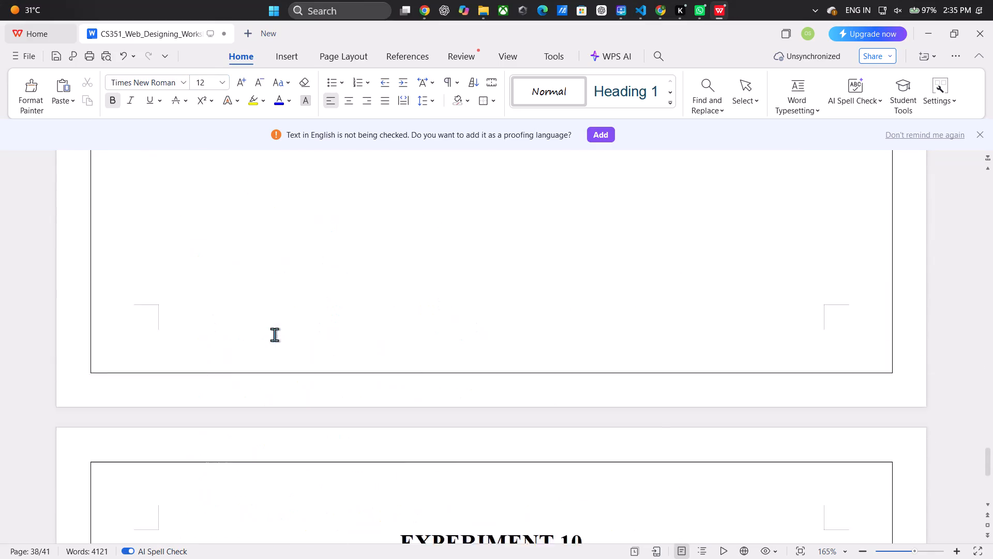
{"action": "scroll", "coordinate": [274, 334], "scroll_direction": "down", "scroll_amount": 20}
{"action": "scroll", "coordinate": [274, 334], "scroll_direction": "down", "scroll_amount": 5}
{"action": "scroll", "coordinate": [402, 336], "scroll_direction": "up", "scroll_amount": 7}
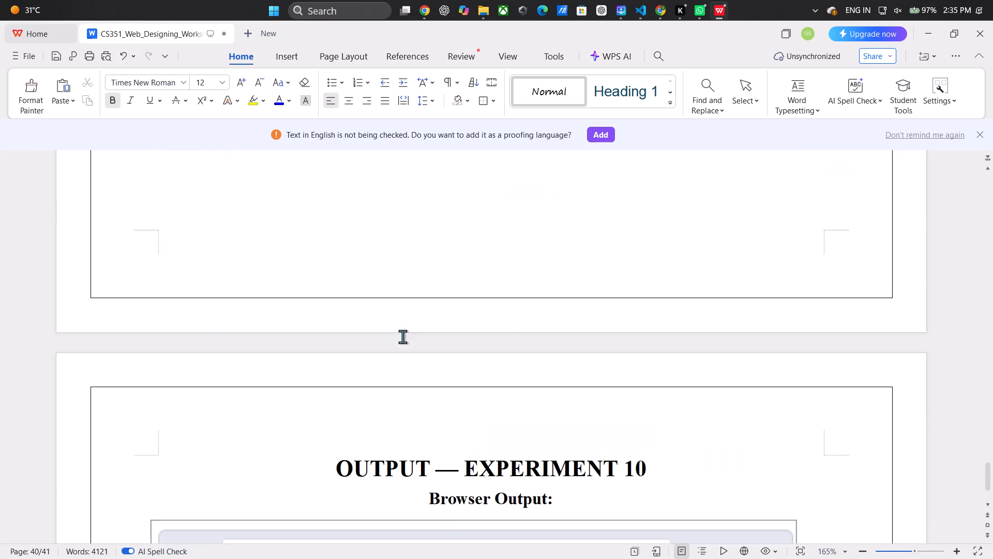
{"action": "scroll", "coordinate": [402, 336], "scroll_direction": "up", "scroll_amount": 7}
{"action": "scroll", "coordinate": [402, 336], "scroll_direction": "down", "scroll_amount": 11}
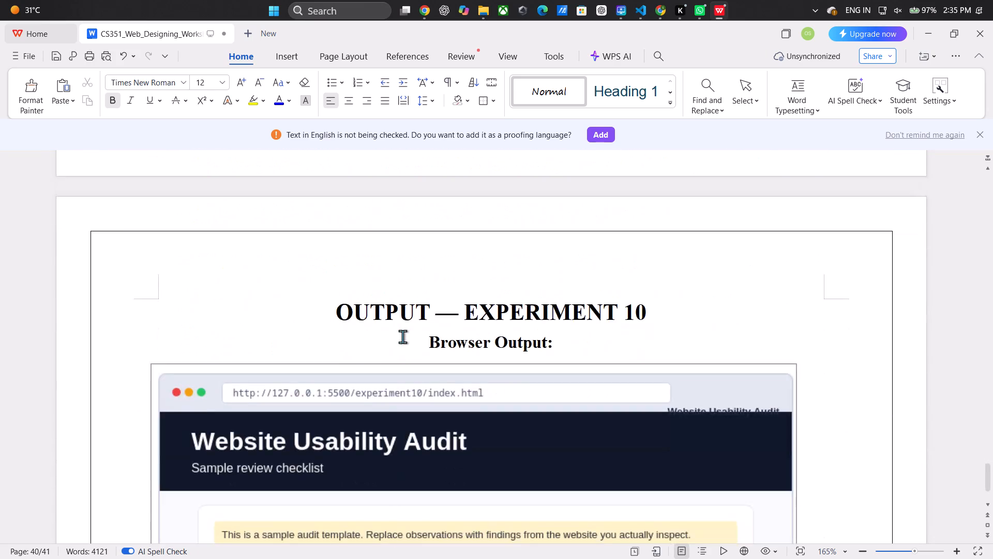
{"action": "scroll", "coordinate": [402, 336], "scroll_direction": "up", "scroll_amount": 16}
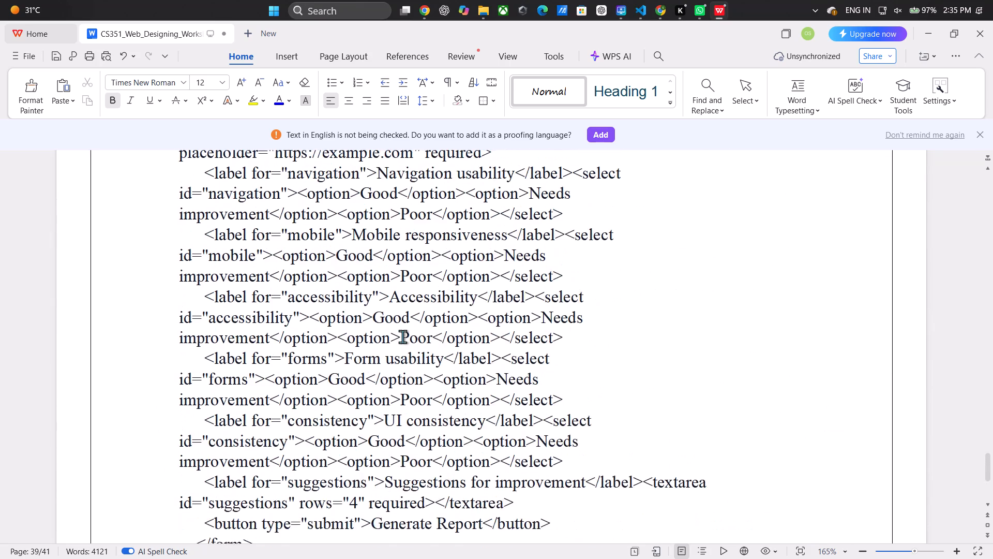
{"action": "scroll", "coordinate": [402, 336], "scroll_direction": "up", "scroll_amount": 8}
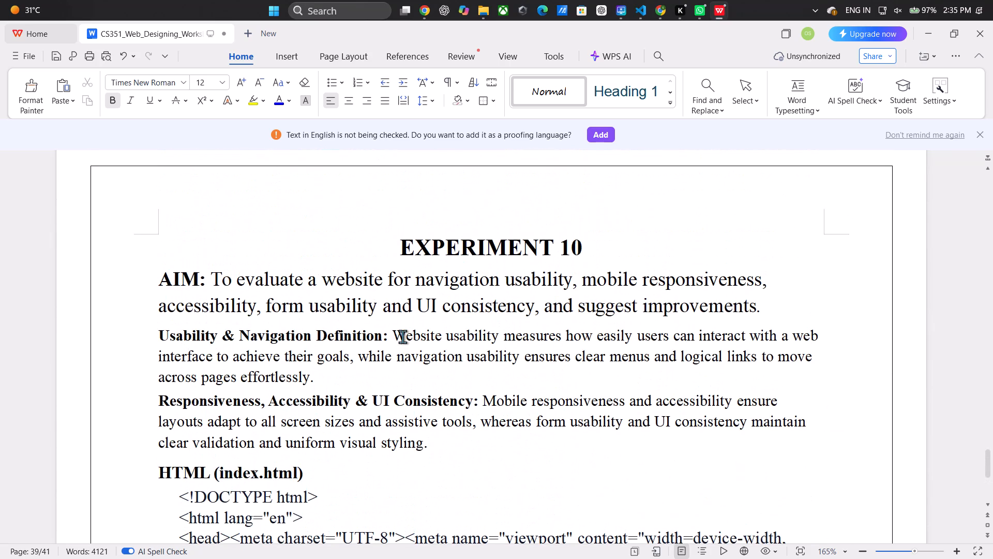
{"action": "scroll", "coordinate": [402, 336], "scroll_direction": "up", "scroll_amount": 17}
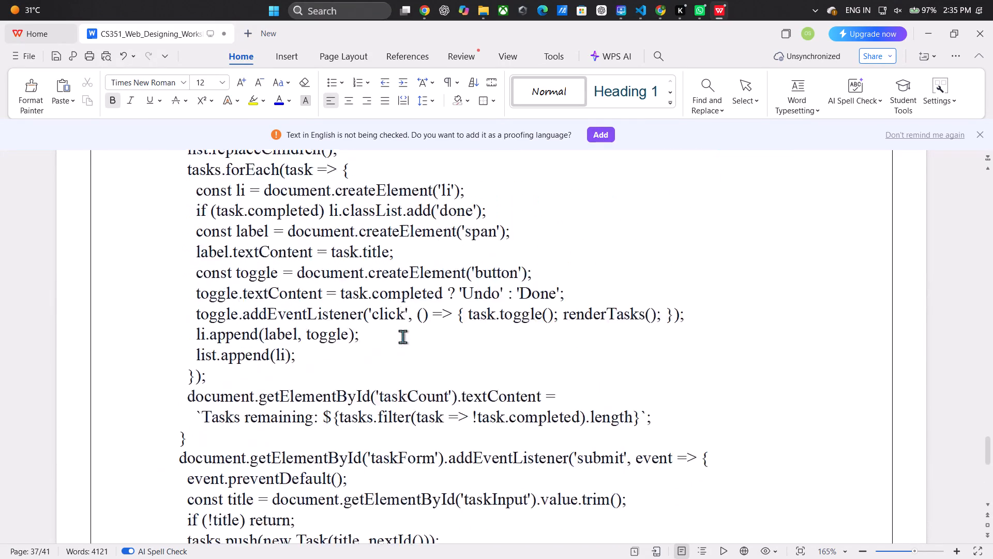
{"action": "scroll", "coordinate": [402, 336], "scroll_direction": "up", "scroll_amount": 16}
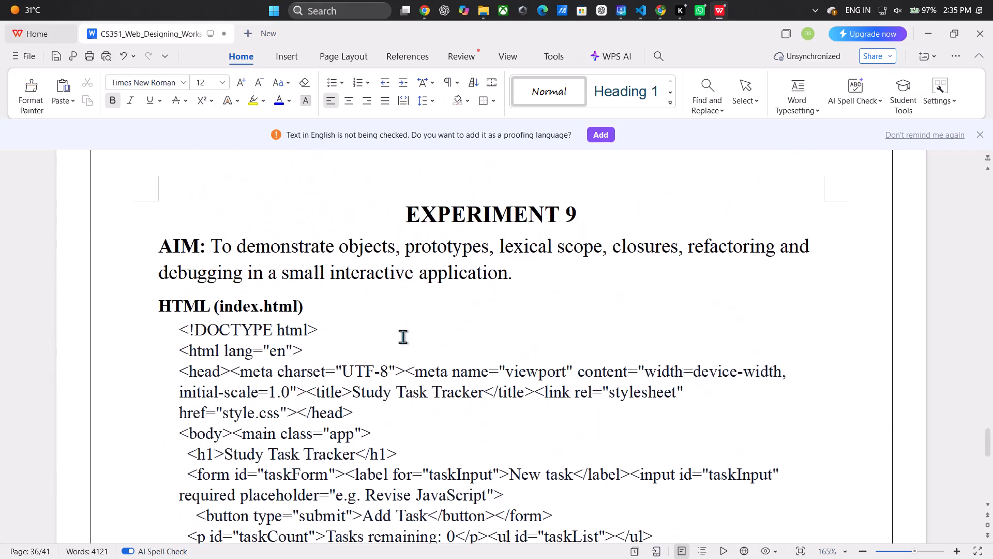
{"action": "scroll", "coordinate": [402, 336], "scroll_direction": "right", "scroll_amount": 1}
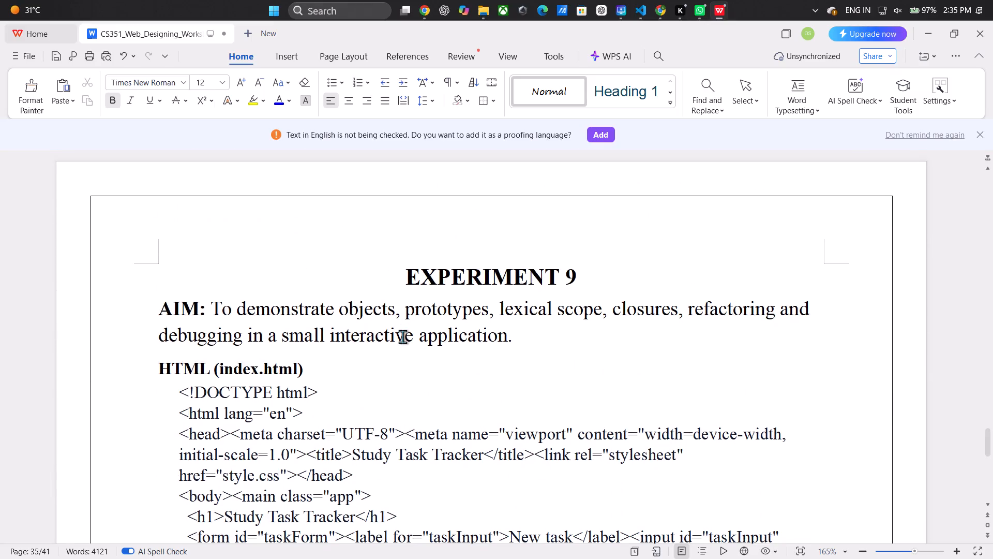
{"action": "scroll", "coordinate": [402, 336], "scroll_direction": "up", "scroll_amount": 13}
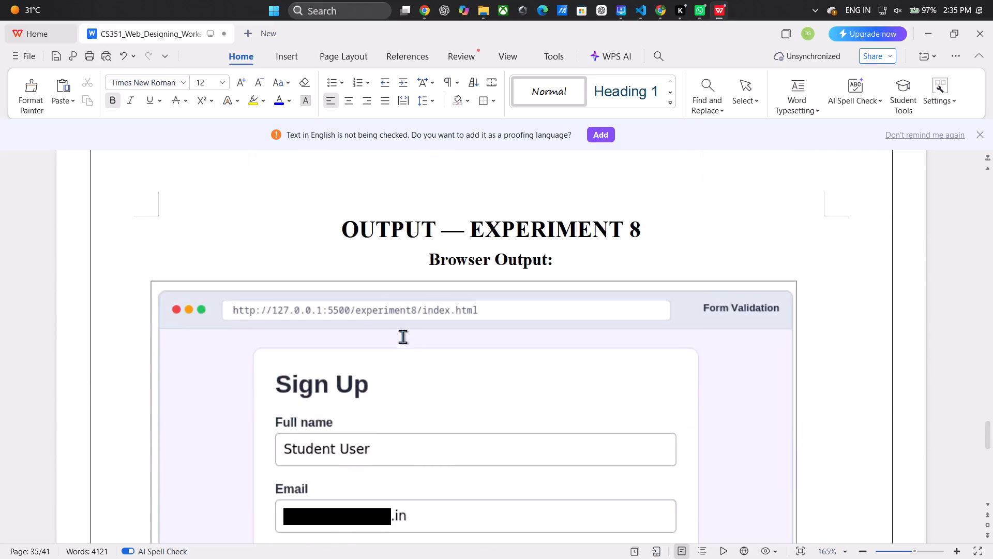
{"action": "scroll", "coordinate": [402, 336], "scroll_direction": "up", "scroll_amount": 15}
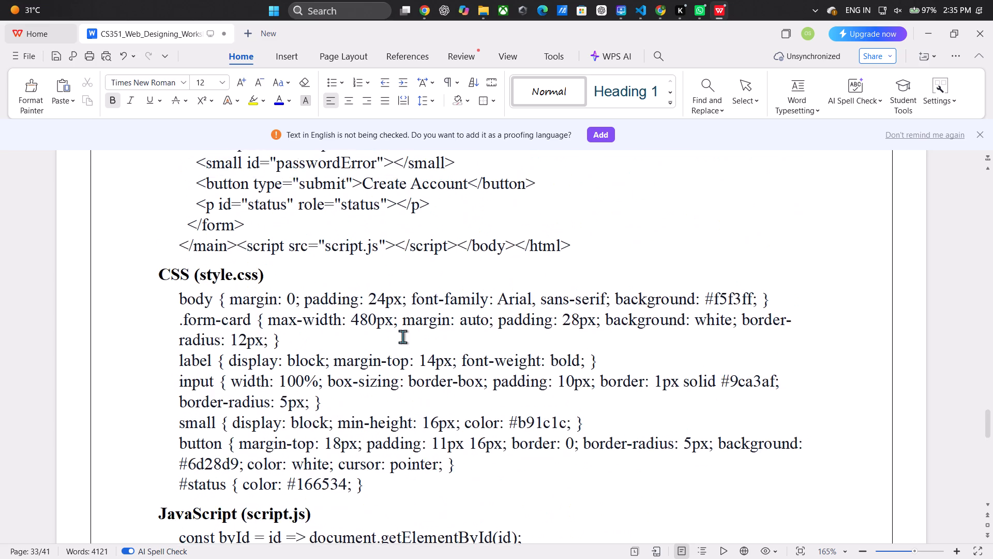
{"action": "scroll", "coordinate": [402, 336], "scroll_direction": "up", "scroll_amount": 11}
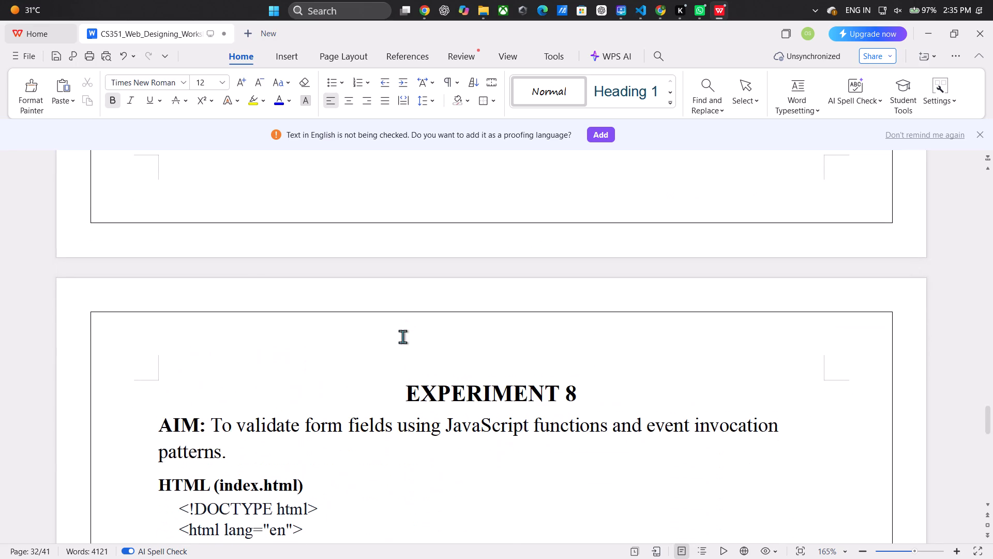
{"action": "scroll", "coordinate": [402, 336], "scroll_direction": "up", "scroll_amount": 20}
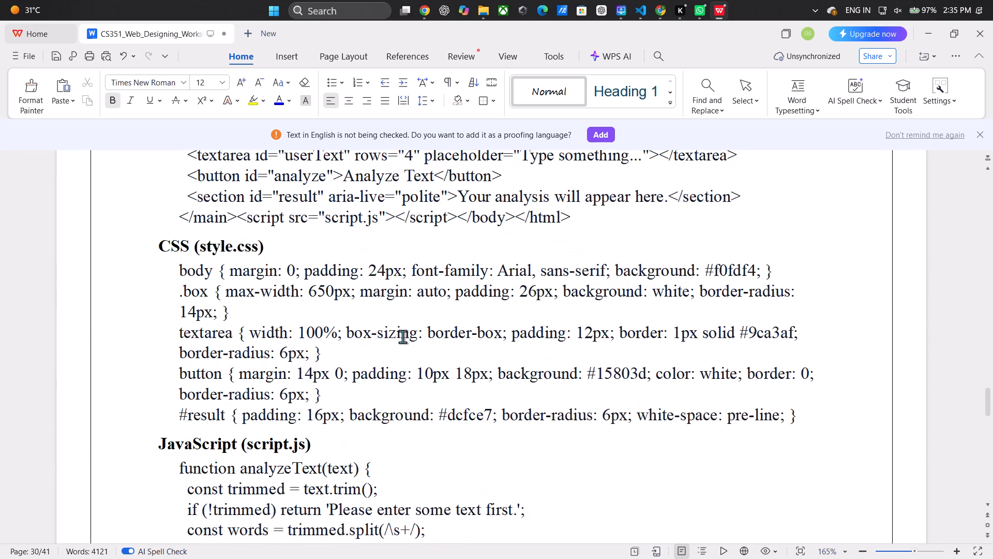
{"action": "scroll", "coordinate": [402, 336], "scroll_direction": "up", "scroll_amount": 10}
{"action": "scroll", "coordinate": [402, 336], "scroll_direction": "down", "scroll_amount": 3}
{"action": "scroll", "coordinate": [402, 336], "scroll_direction": "up", "scroll_amount": 2}
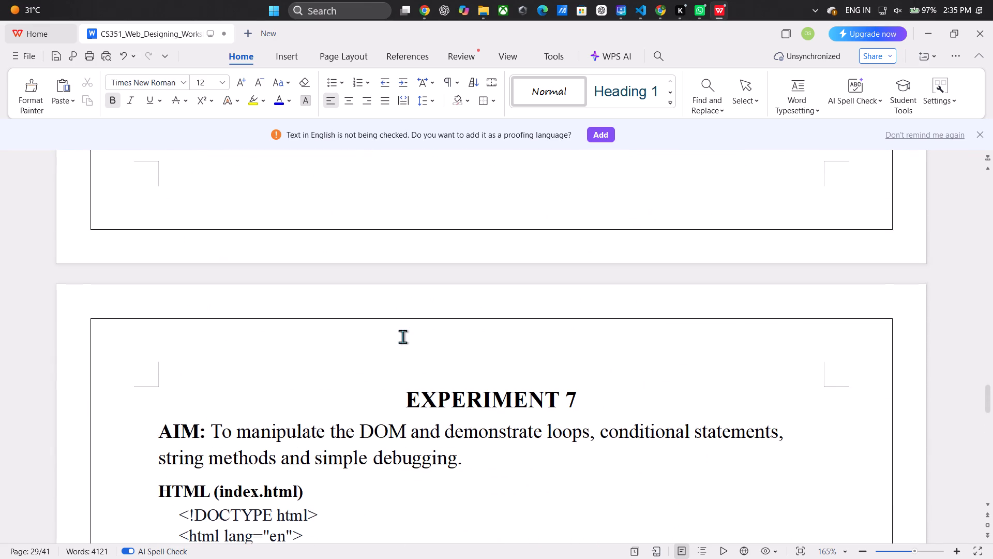
{"action": "scroll", "coordinate": [402, 336], "scroll_direction": "up", "scroll_amount": 20}
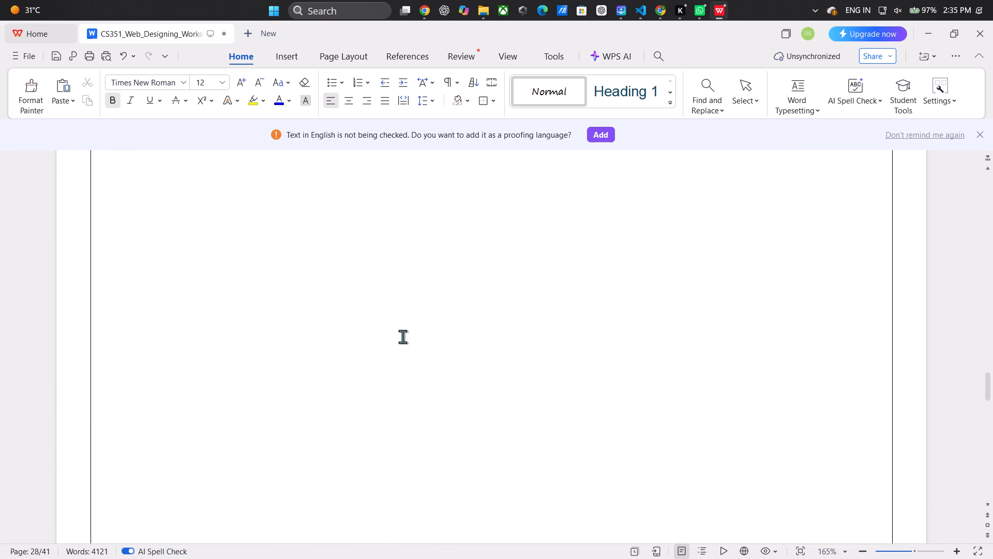
{"action": "scroll", "coordinate": [402, 336], "scroll_direction": "up", "scroll_amount": 16}
{"action": "scroll", "coordinate": [402, 336], "scroll_direction": "right", "scroll_amount": 1}
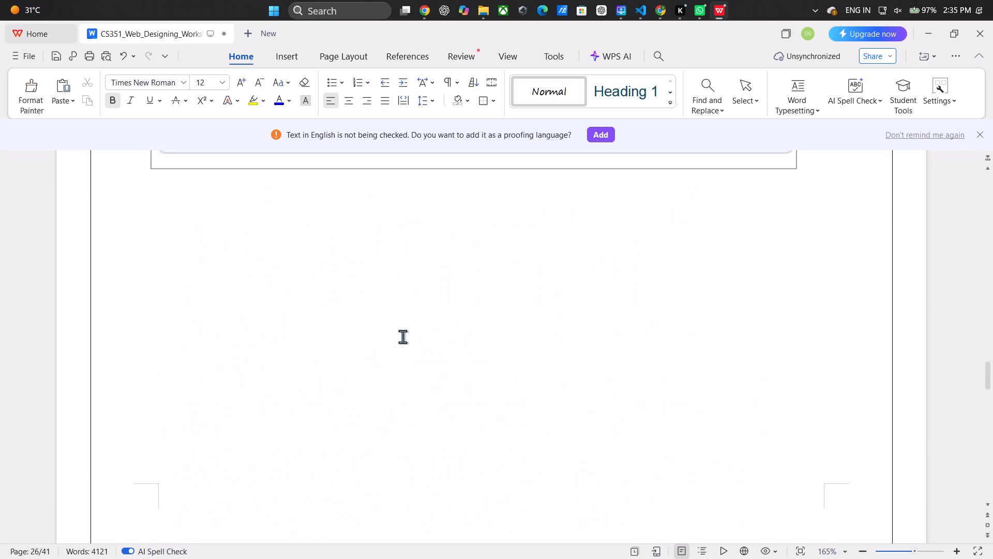
{"action": "scroll", "coordinate": [402, 336], "scroll_direction": "right", "scroll_amount": 1}
{"action": "scroll", "coordinate": [402, 336], "scroll_direction": "up", "scroll_amount": 15}
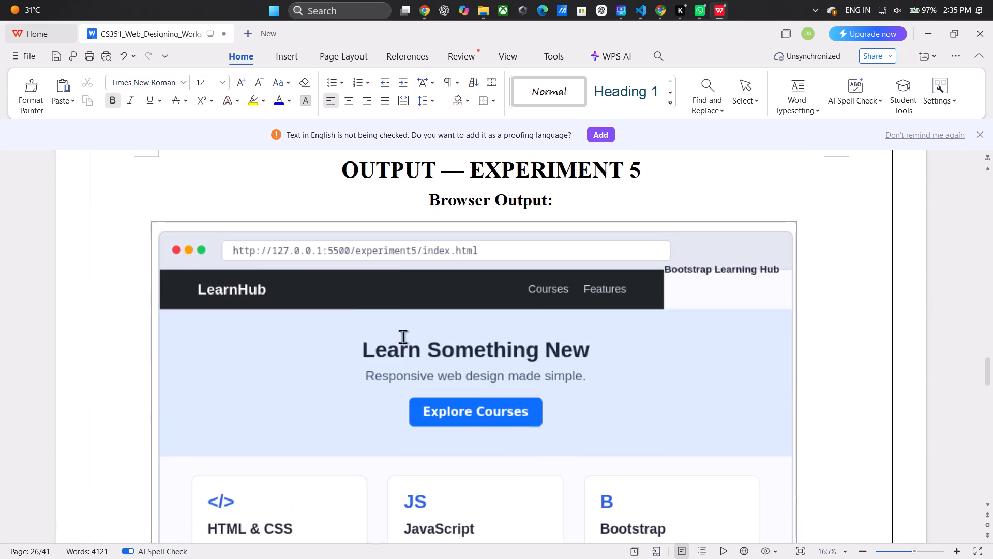
{"action": "scroll", "coordinate": [402, 336], "scroll_direction": "up", "scroll_amount": 20}
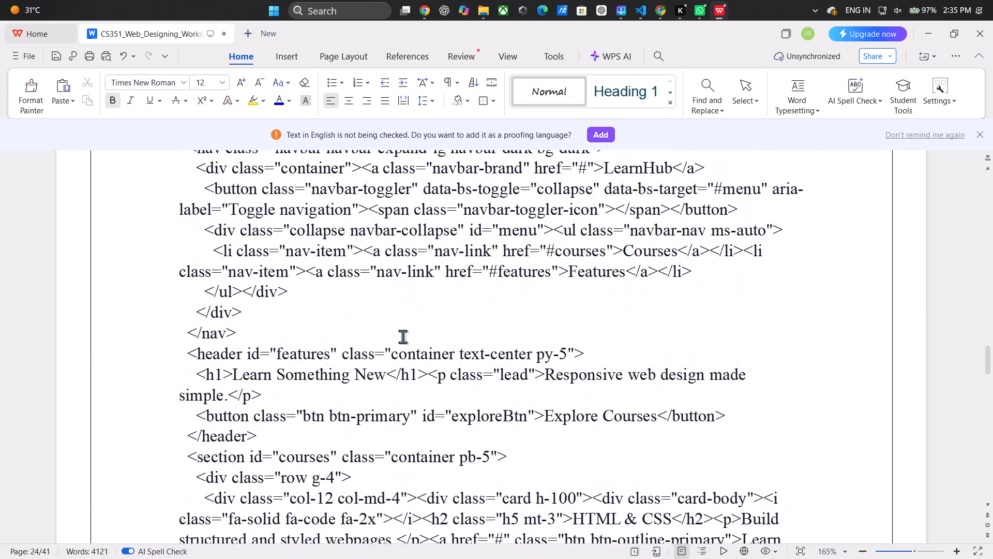
{"action": "scroll", "coordinate": [402, 336], "scroll_direction": "up", "scroll_amount": 7}
{"action": "scroll", "coordinate": [402, 336], "scroll_direction": "right", "scroll_amount": 1}
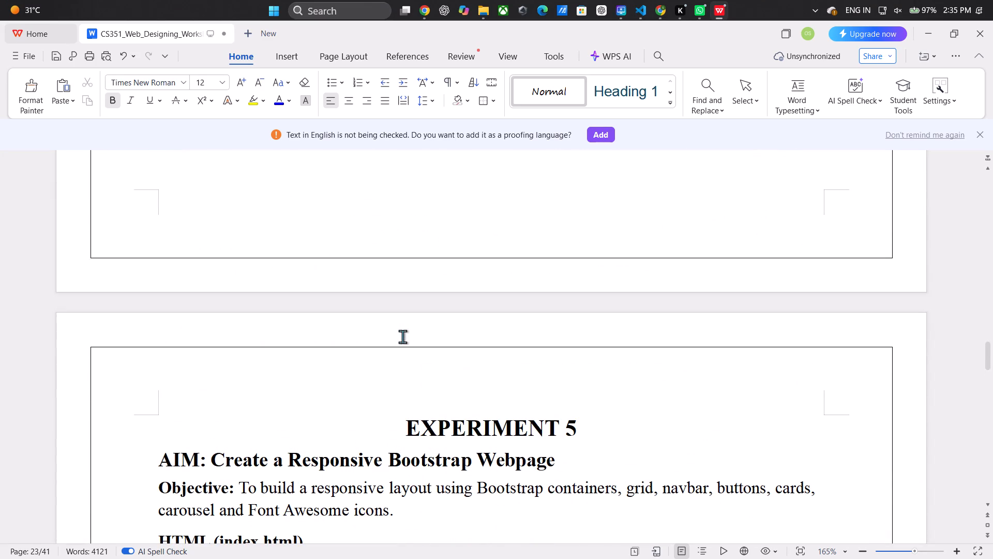
Replace the label "Objective" with "AIM" in Experiment 5's paragraph about building a responsive Bootstrap layout, keeping it on its own line.
{"action": "scroll", "coordinate": [230, 447], "scroll_direction": "down", "scroll_amount": 2}
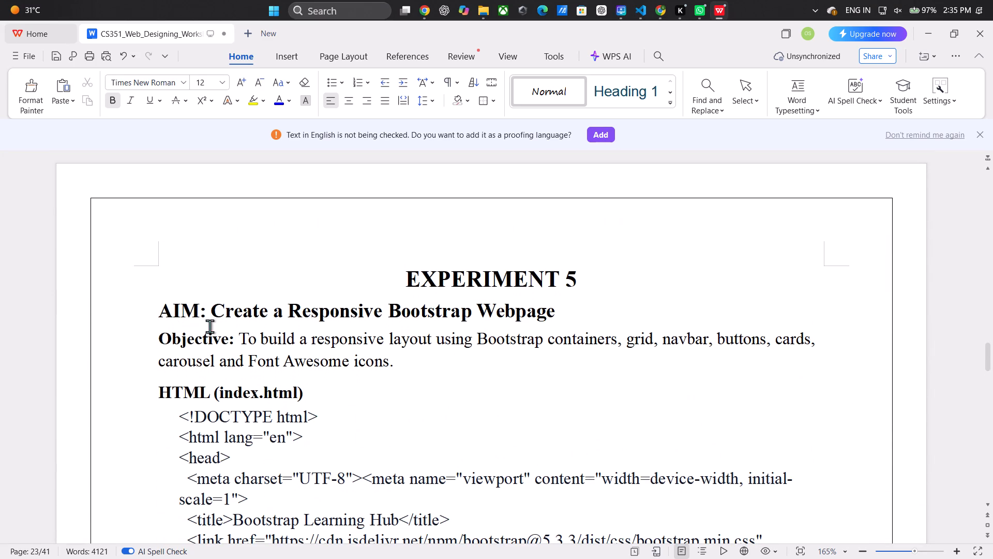
{"action": "left_click", "coordinate": [231, 339]}
{"action": "key", "text": "BackSpace"}
{"action": "key", "text": "BackSpace"}
{"action": "key", "text": "BackSpace"}
{"action": "key", "text": "BackSpace"}
{"action": "key", "text": "BackSpace"}
{"action": "key", "text": "BackSpace"}
{"action": "key", "text": "BackSpace"}
{"action": "key", "text": "BackSpace"}
{"action": "key", "text": "BackSpace"}
{"action": "key", "text": "BackSpace"}
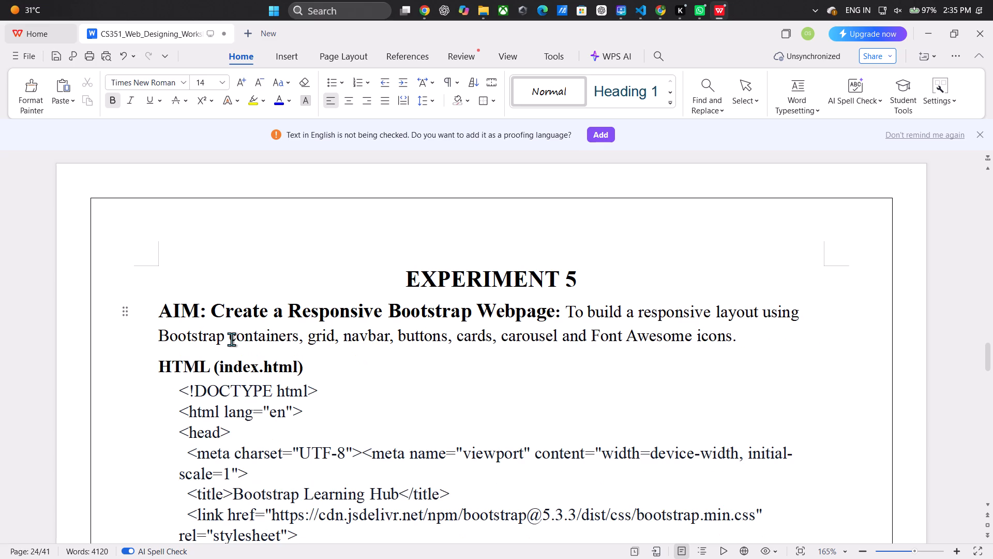
{"action": "type", "text": "AIM"}
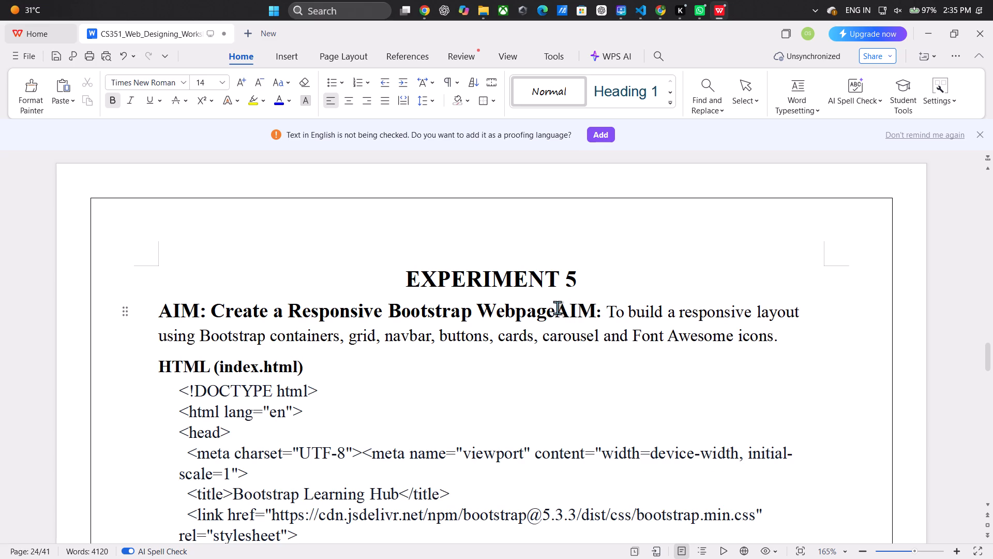
{"action": "key", "text": "Return"}
{"action": "key", "text": "BackSpace"}
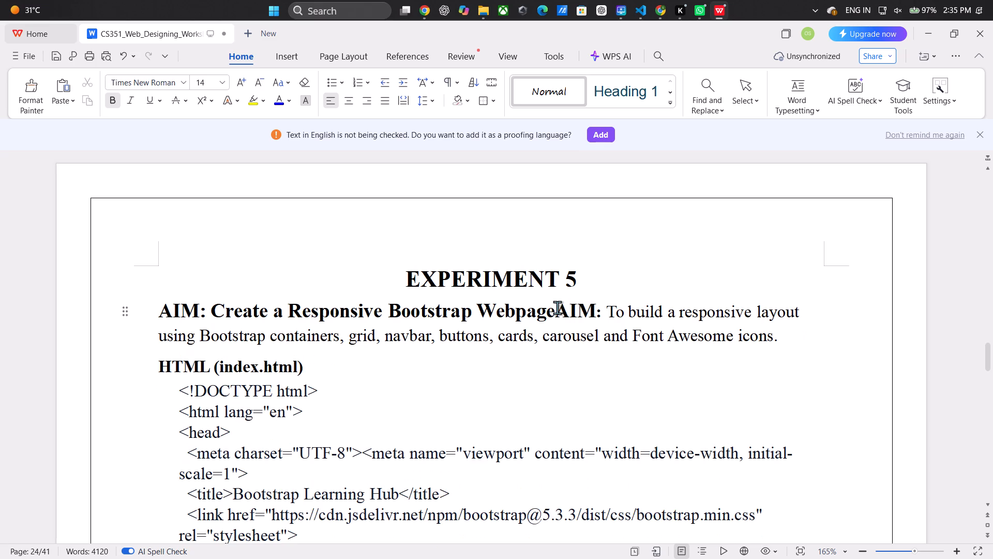
{"action": "left_click", "coordinate": [557, 307]}
{"action": "key", "text": "Return"}
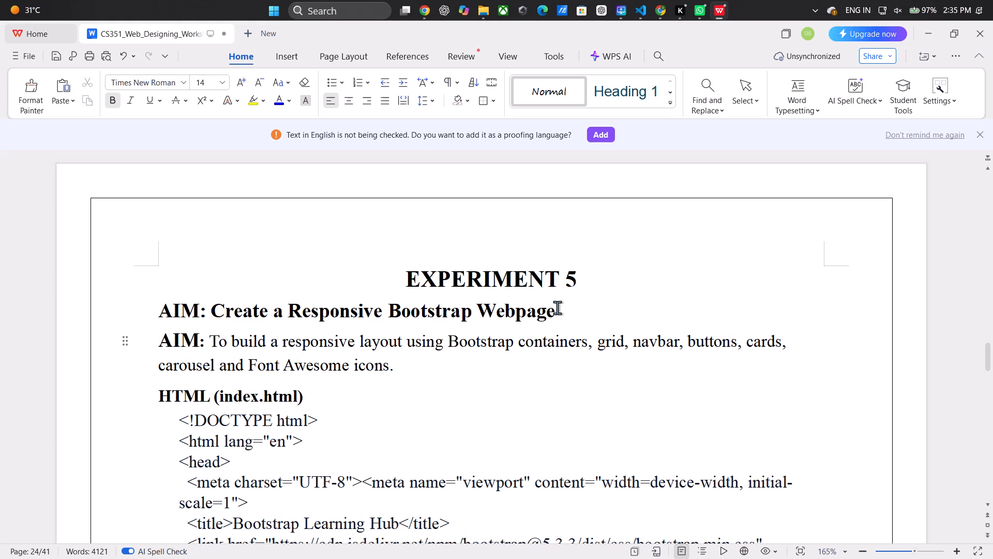
Delete Experiment 5's bold line "AIM: Create a Responsive Bootstrap Webpage", including its empty line.
{"action": "left_click_drag", "start_coordinate": [162, 307], "coordinate": [563, 323]}
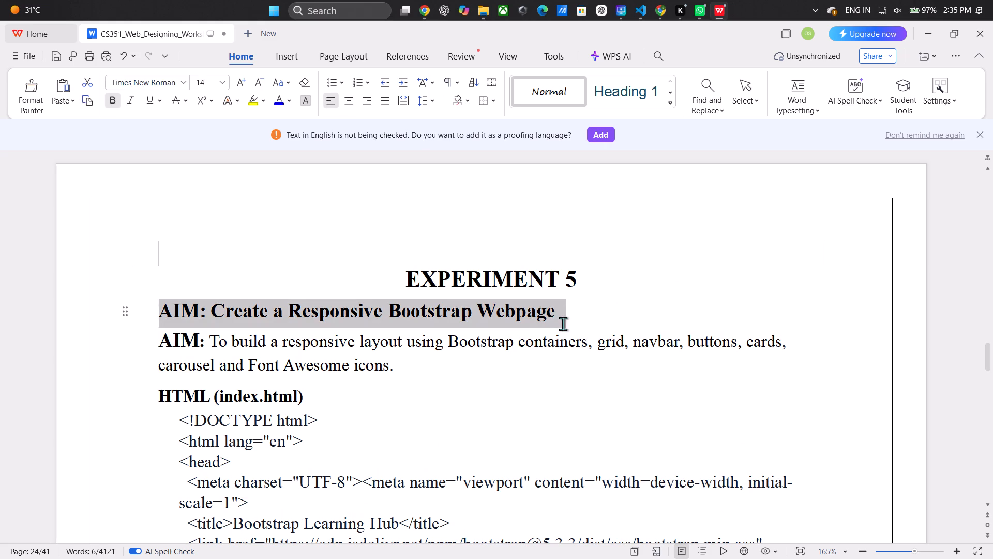
{"action": "left_click_drag", "start_coordinate": [563, 323], "coordinate": [556, 321]}
{"action": "key", "text": "BackSpace"}
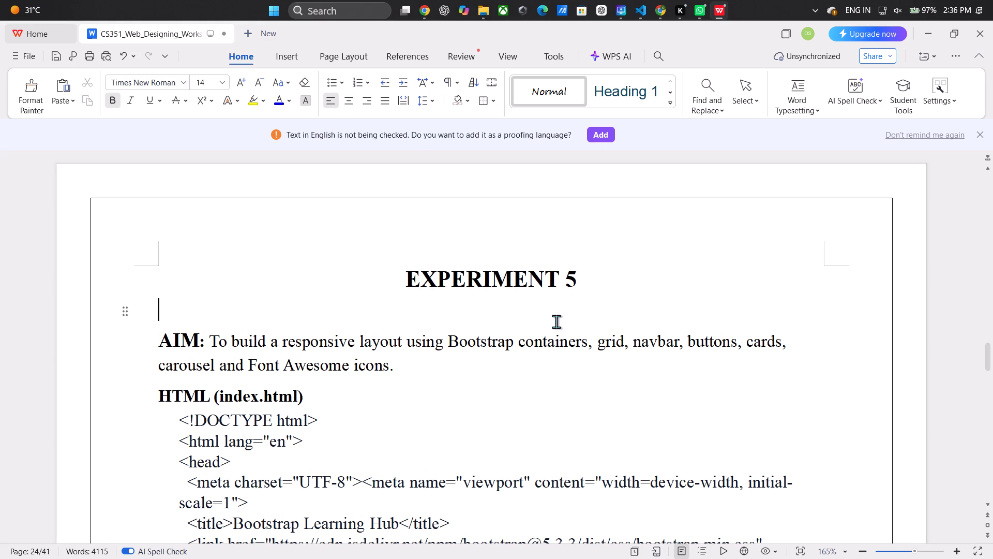
{"action": "key", "text": "BackSpace"}
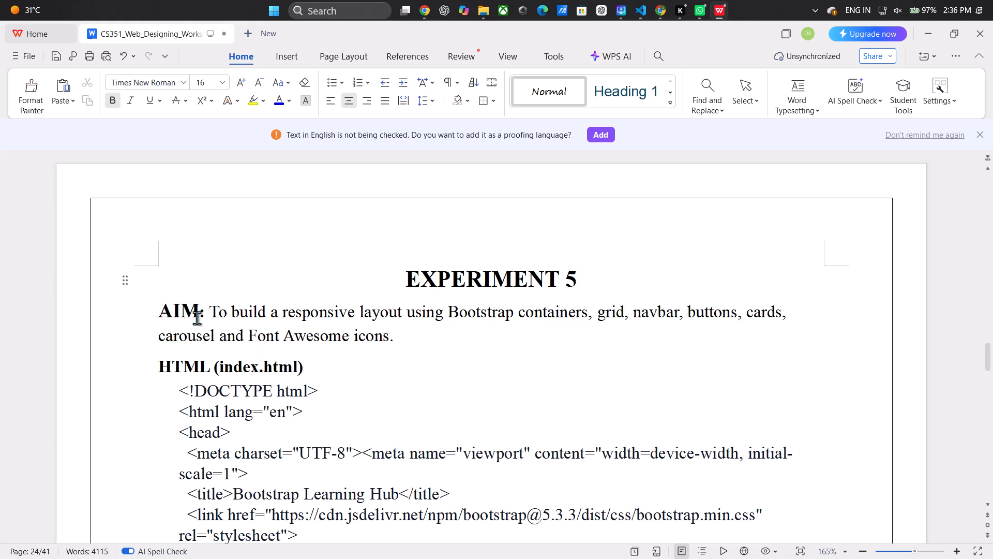
Set the font size of Experiment 5's whole AIM paragraph to 14.
{"action": "left_click_drag", "start_coordinate": [164, 311], "coordinate": [395, 342]}
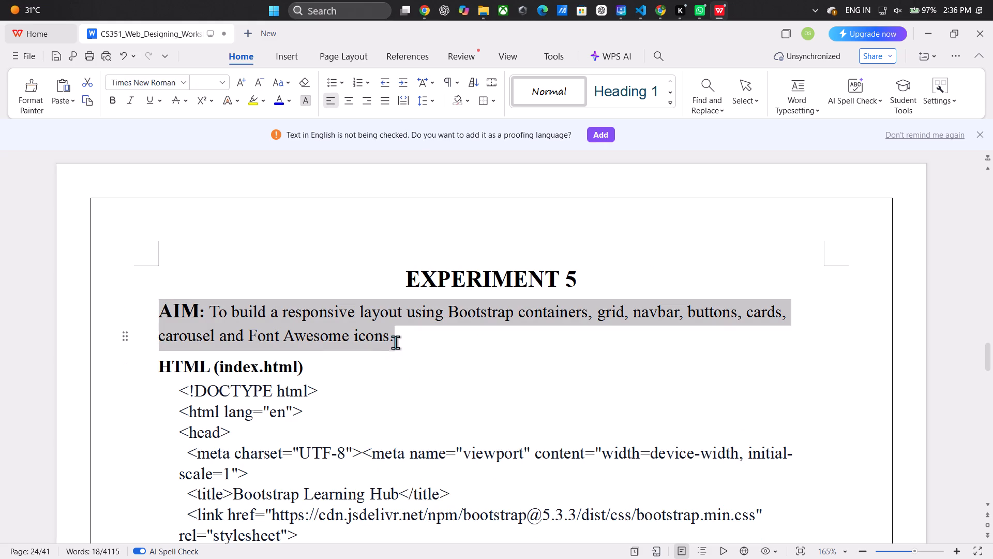
{"action": "left_click_drag", "start_coordinate": [395, 342], "coordinate": [394, 342]}
{"action": "left_click", "coordinate": [224, 79]}
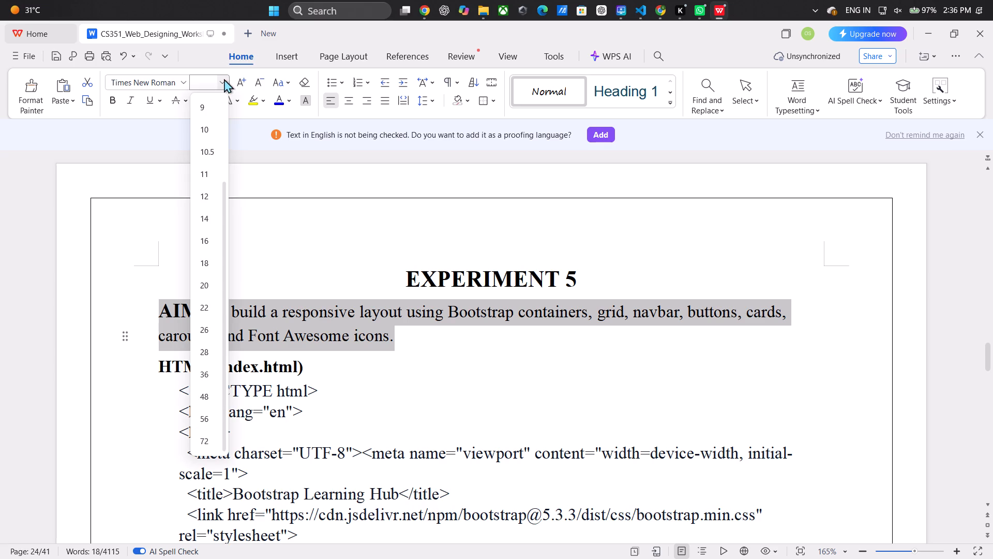
{"action": "left_click", "coordinate": [211, 222]}
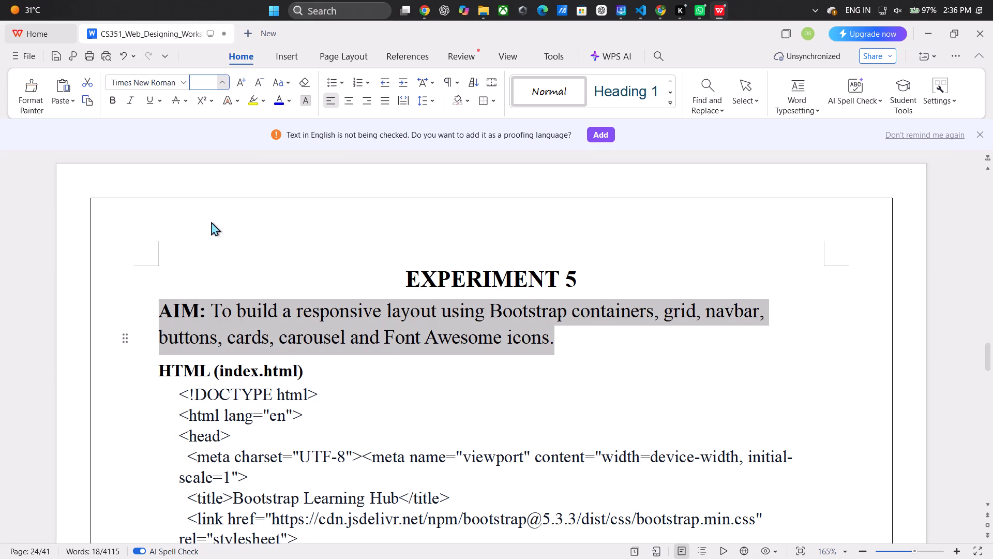
{"action": "left_click", "coordinate": [277, 328]}
Delete Experiment 4's bold line "AIM: Design a Responsive Webpage Using CSS Features", including its empty line.
{"action": "scroll", "coordinate": [277, 328], "scroll_direction": "up", "scroll_amount": 6}
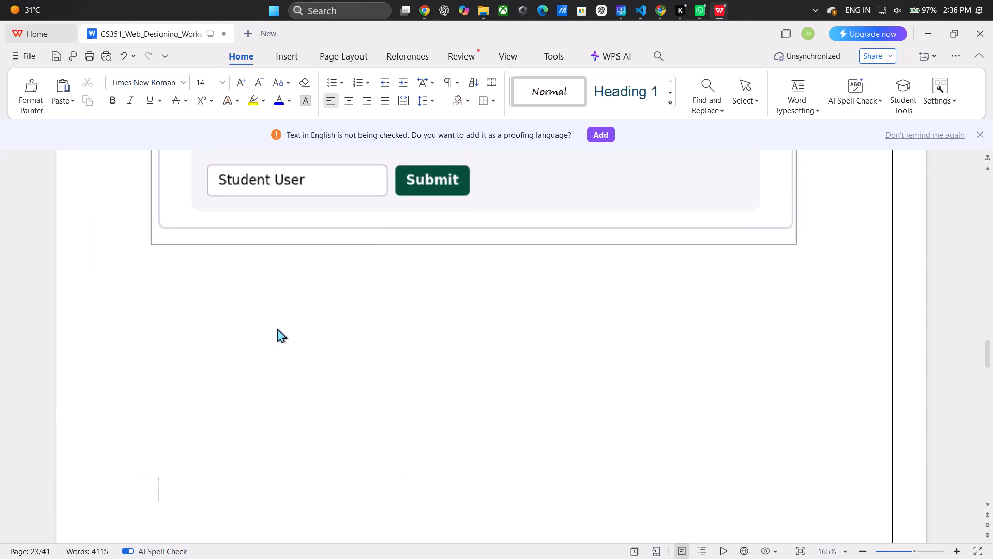
{"action": "scroll", "coordinate": [277, 328], "scroll_direction": "up", "scroll_amount": 15}
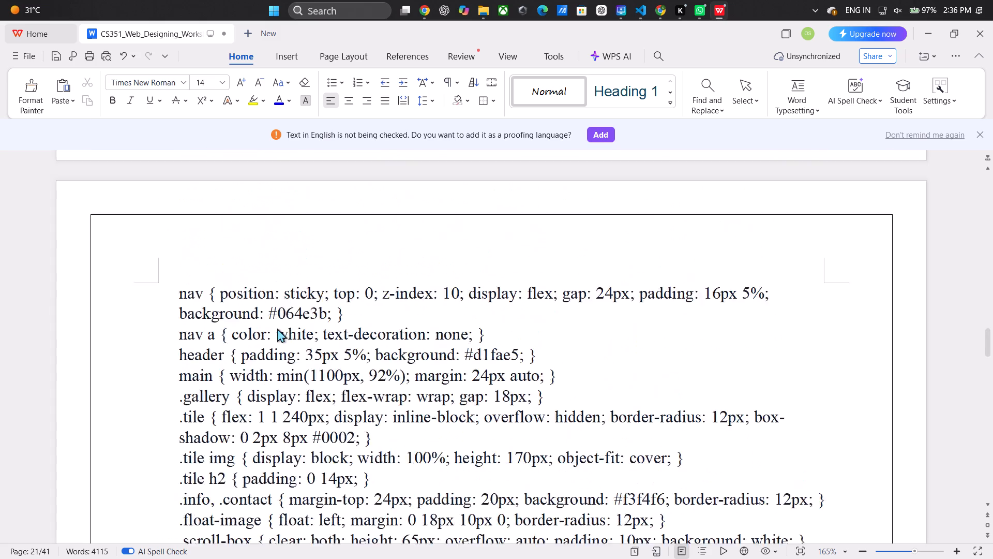
{"action": "scroll", "coordinate": [277, 328], "scroll_direction": "up", "scroll_amount": 11}
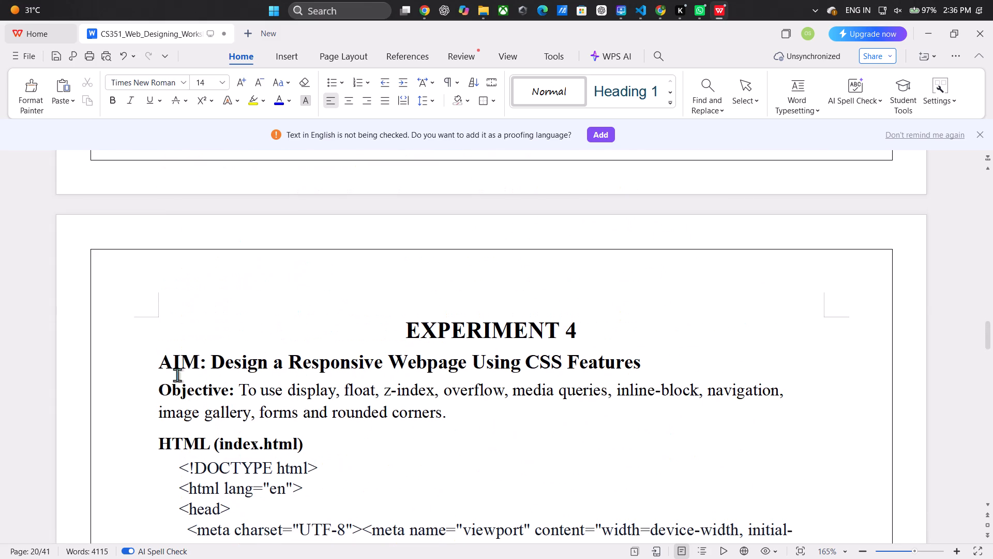
{"action": "left_click_drag", "start_coordinate": [163, 362], "coordinate": [645, 361]}
{"action": "key", "text": "BackSpace"}
{"action": "key", "text": "BackSpace"}
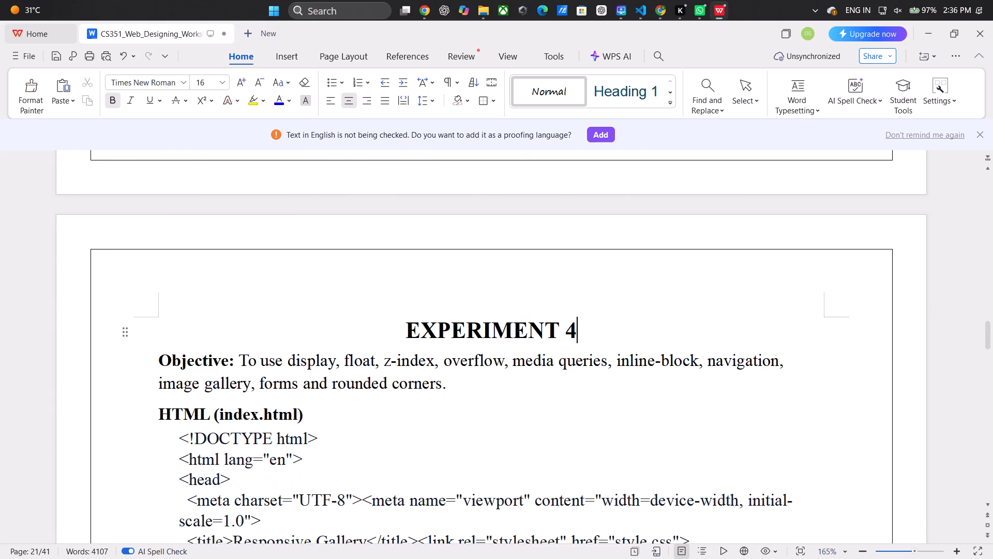
Replace the label "Objective" with "AIM" in Experiment 4's paragraph about display, float and z-index, keeping the colon.
{"action": "left_click", "coordinate": [231, 359]}
{"action": "key", "text": "BackSpace"}
{"action": "key", "text": "BackSpace"}
{"action": "key", "text": "BackSpace"}
{"action": "key", "text": "BackSpace"}
{"action": "key", "text": "BackSpace"}
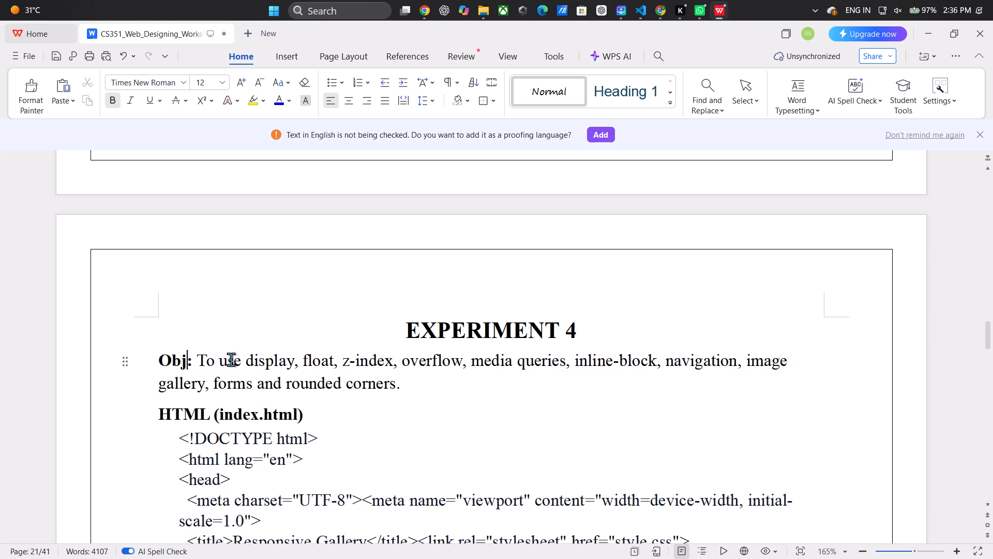
{"action": "key", "text": "BackSpace"}
{"action": "key", "text": "BackSpace"}
{"action": "key", "text": "BackSpace"}
{"action": "key", "text": "BackSpace"}
{"action": "type", "text": "AIM"}
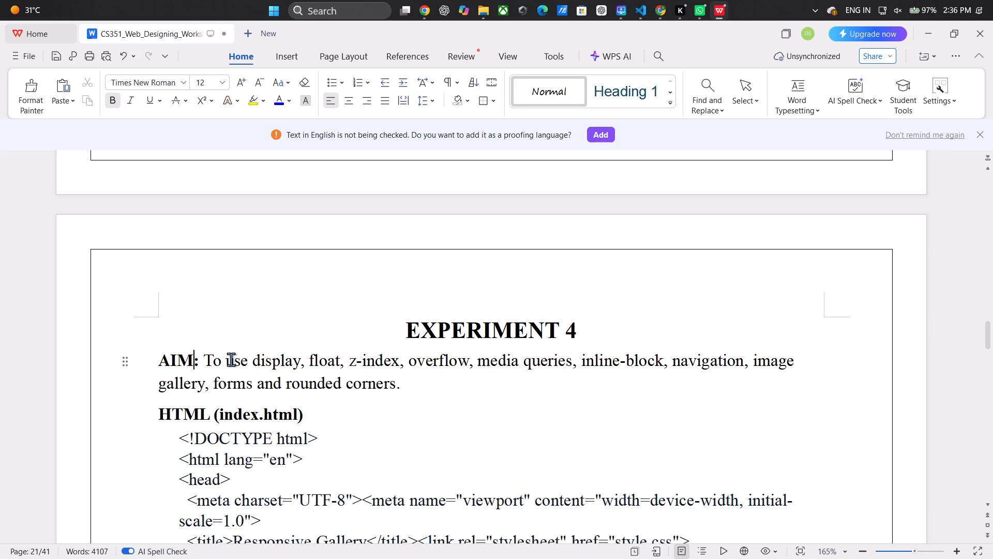
{"action": "left_click", "coordinate": [258, 352]}
Delete Experiment 3's bold line "AIM: Apply Inline, Internal and External CSS", including its empty line.
{"action": "scroll", "coordinate": [258, 352], "scroll_direction": "up", "scroll_amount": 15}
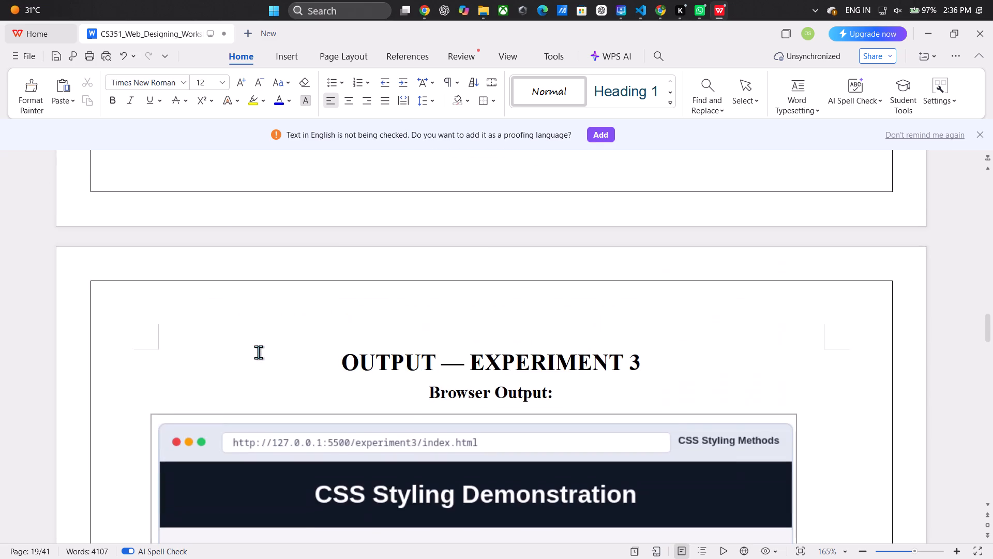
{"action": "scroll", "coordinate": [258, 352], "scroll_direction": "up", "scroll_amount": 16}
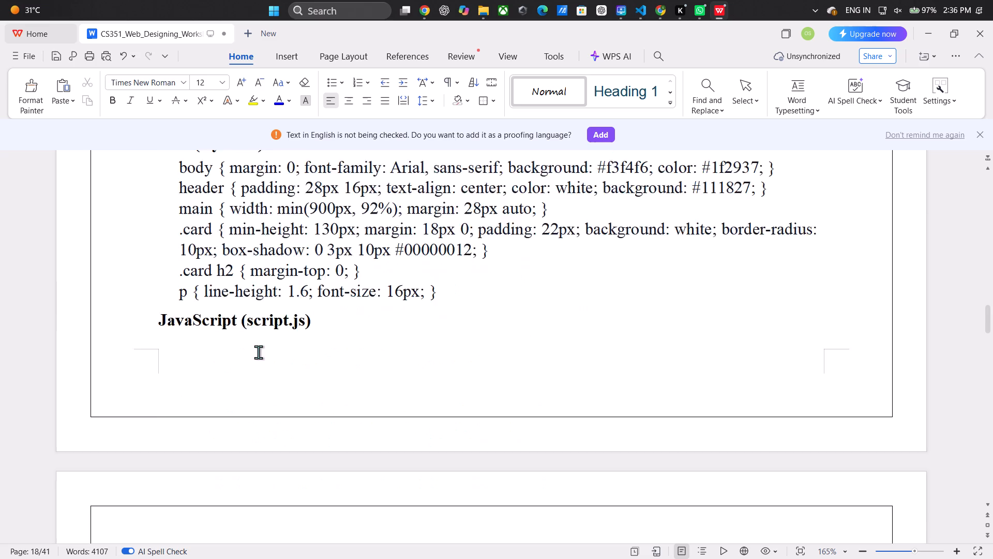
{"action": "scroll", "coordinate": [258, 352], "scroll_direction": "up", "scroll_amount": 13}
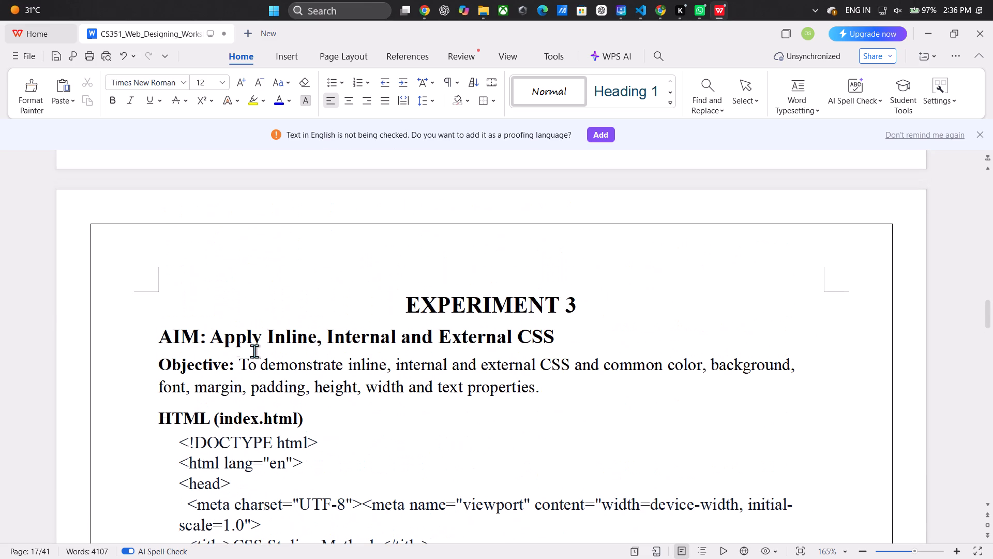
{"action": "left_click_drag", "start_coordinate": [166, 336], "coordinate": [552, 353]}
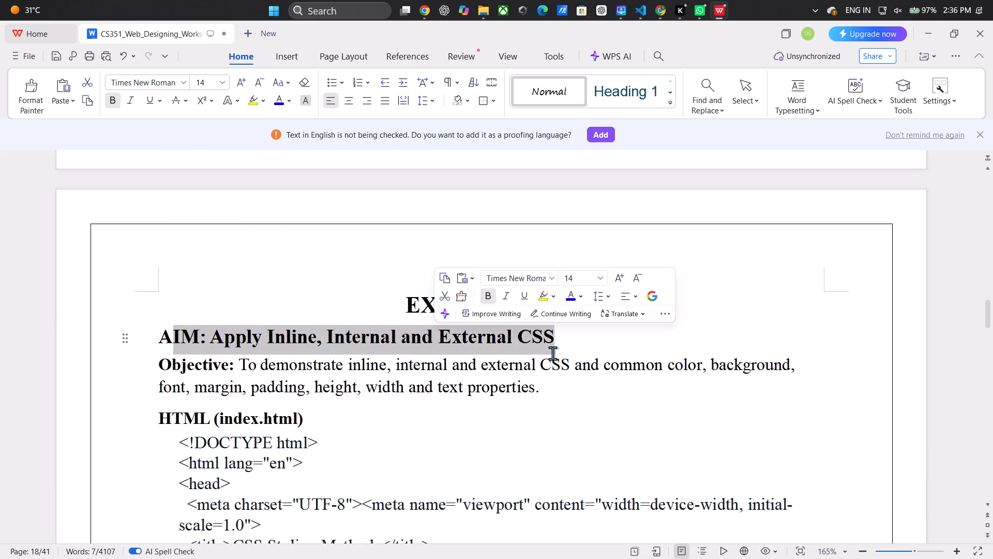
{"action": "key", "text": "BackSpace"}
{"action": "key", "text": "BackSpace"}
{"action": "key", "text": "BackSpace"}
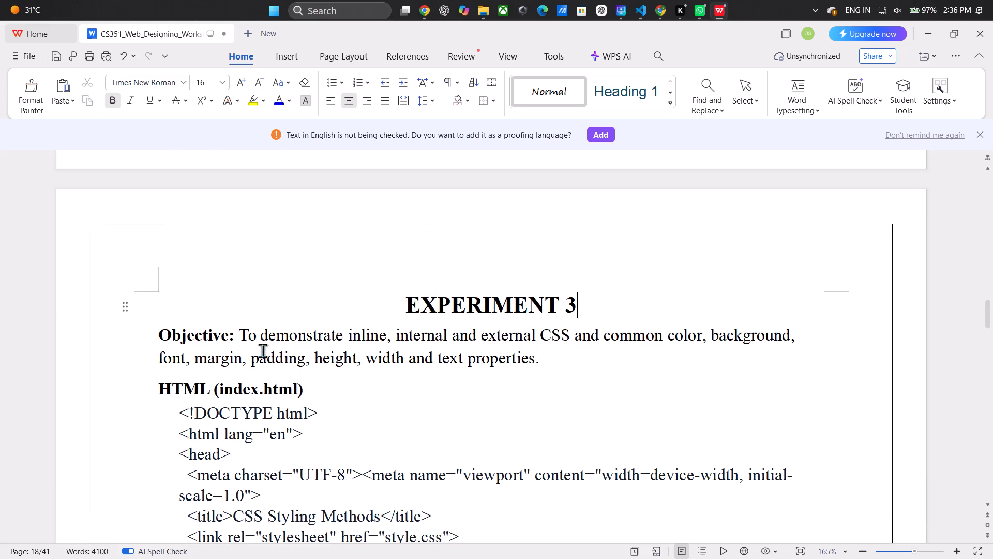
Replace the label "Objective" with "AIM" in Experiment 3's paragraph about demonstrating inline, internal and external CSS, keeping the colon.
{"action": "left_click", "coordinate": [230, 335]}
{"action": "key", "text": "BackSpace"}
{"action": "key", "text": "BackSpace"}
{"action": "key", "text": "BackSpace"}
{"action": "key", "text": "BackSpace"}
{"action": "key", "text": "BackSpace"}
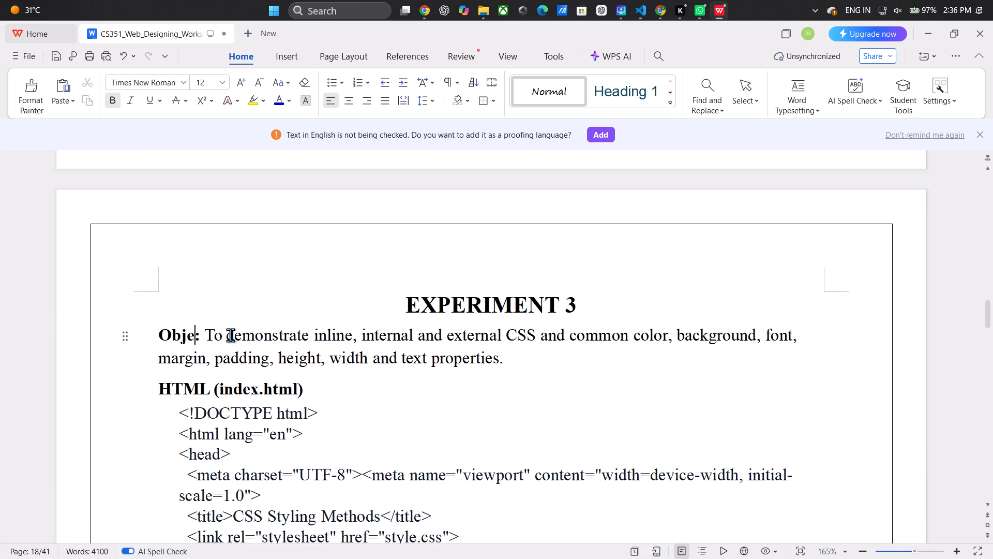
{"action": "key", "text": "BackSpace"}
{"action": "key", "text": "BackSpace"}
{"action": "key", "text": "BackSpace"}
{"action": "key", "text": "BackSpace"}
{"action": "type", "text": "AIM"}
Set the font size of Experiment 3's AIM paragraph to 14.
{"action": "scroll", "coordinate": [230, 335], "scroll_direction": "up", "scroll_amount": 10}
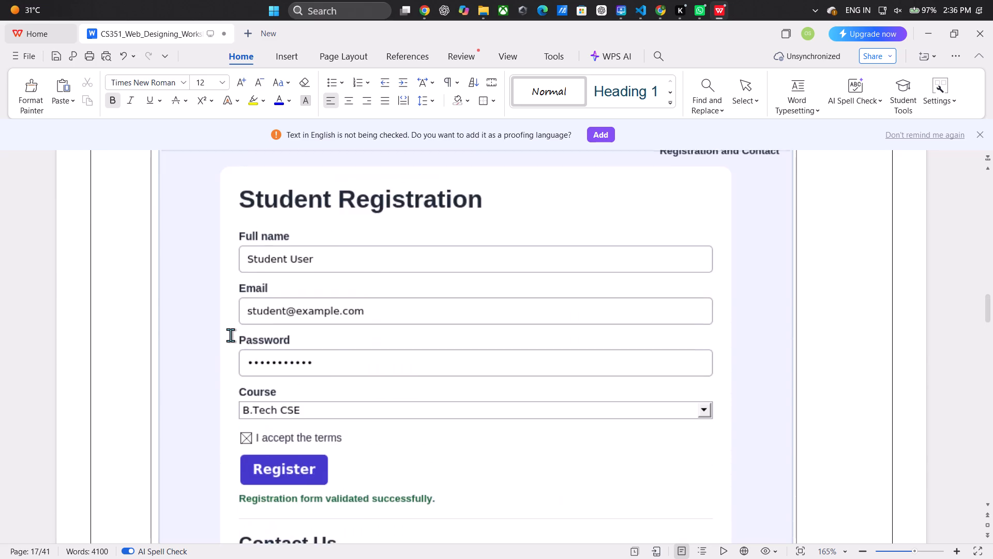
{"action": "scroll", "coordinate": [230, 335], "scroll_direction": "up", "scroll_amount": 4}
{"action": "scroll", "coordinate": [230, 335], "scroll_direction": "down", "scroll_amount": 10}
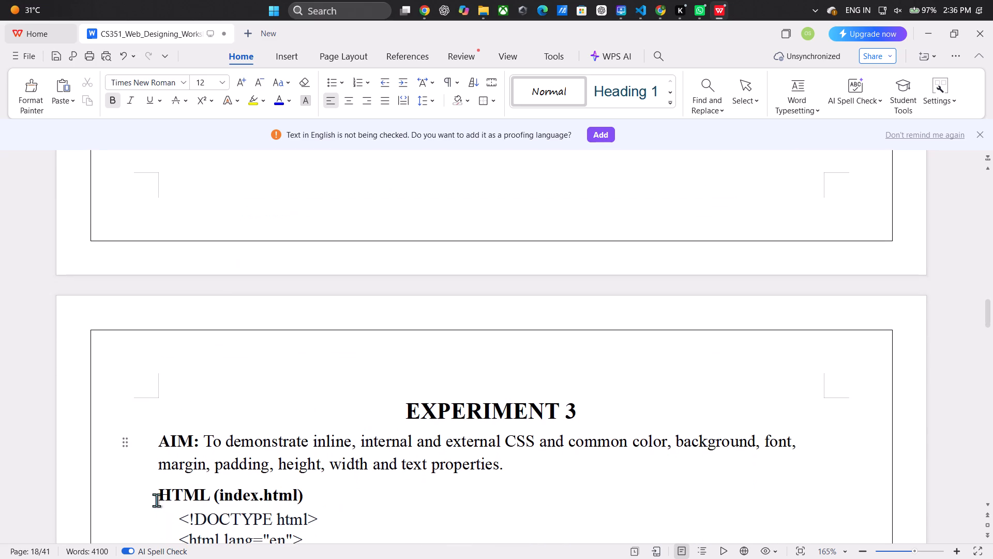
{"action": "left_click_drag", "start_coordinate": [161, 437], "coordinate": [501, 464]}
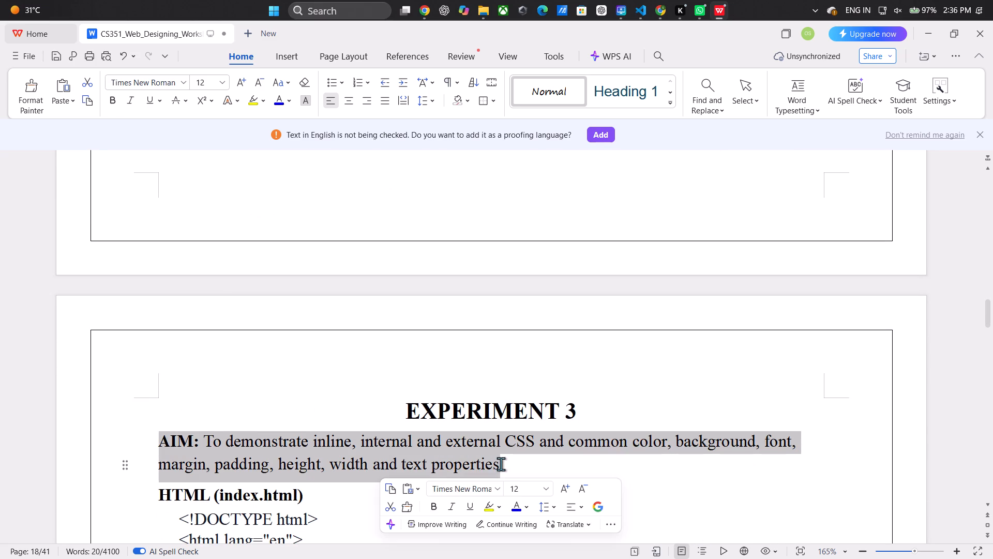
{"action": "left_click_drag", "start_coordinate": [224, 81], "coordinate": [215, 244]}
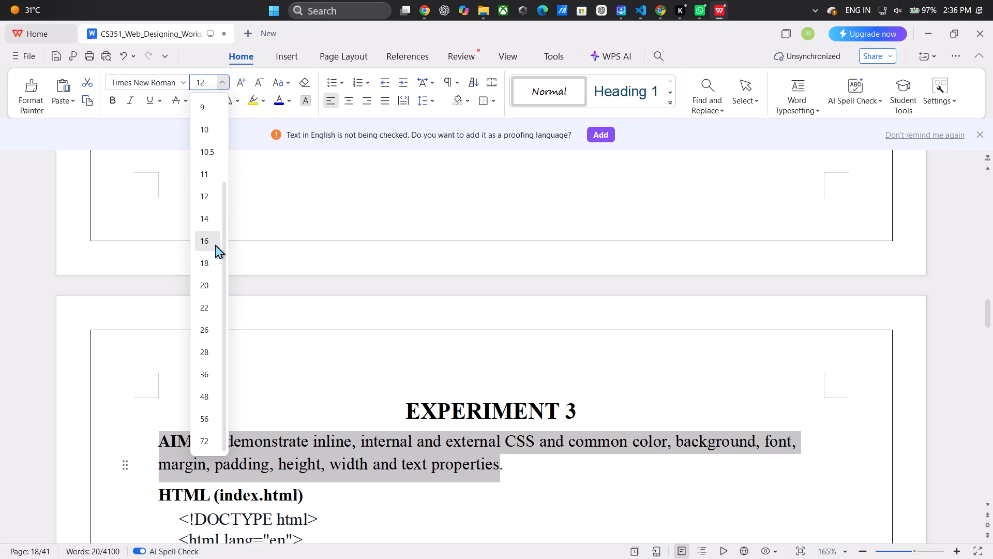
{"action": "left_click_drag", "start_coordinate": [215, 244], "coordinate": [216, 222]}
{"action": "left_click", "coordinate": [216, 222]}
{"action": "left_click", "coordinate": [378, 473]}
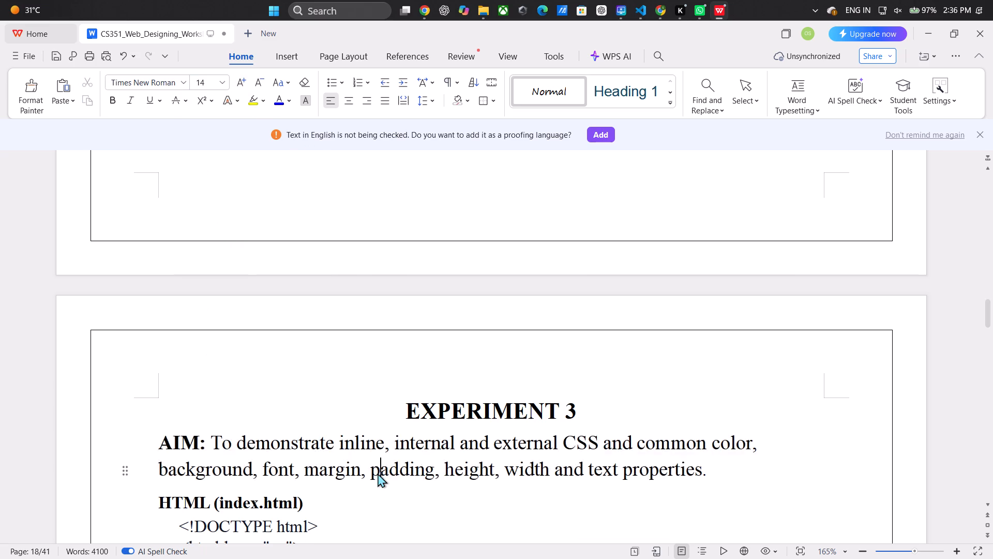
Delete Experiment 2's bold line "AIM: Design Registration and Contact Forms", including its empty line.
{"action": "scroll", "coordinate": [378, 473], "scroll_direction": "up", "scroll_amount": 16}
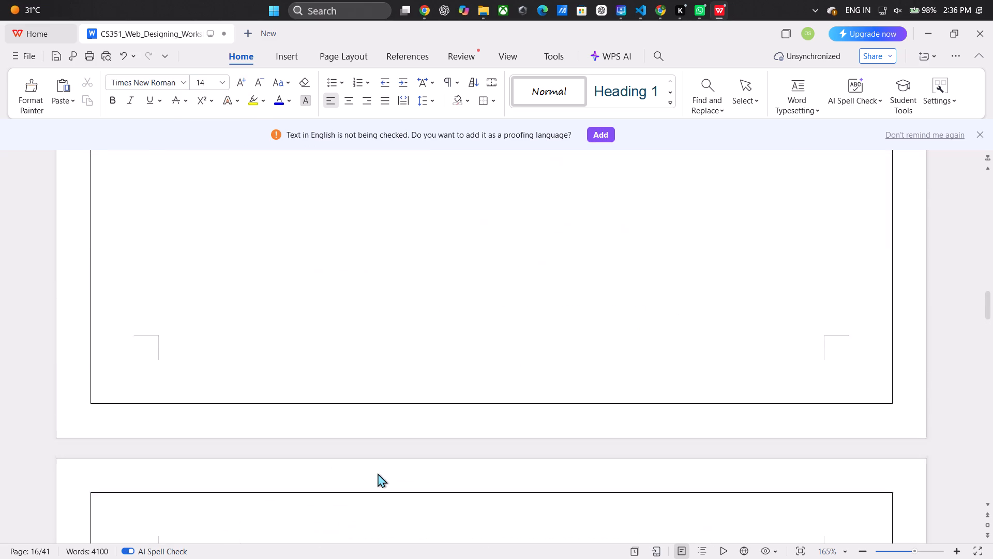
{"action": "scroll", "coordinate": [378, 473], "scroll_direction": "up", "scroll_amount": 16}
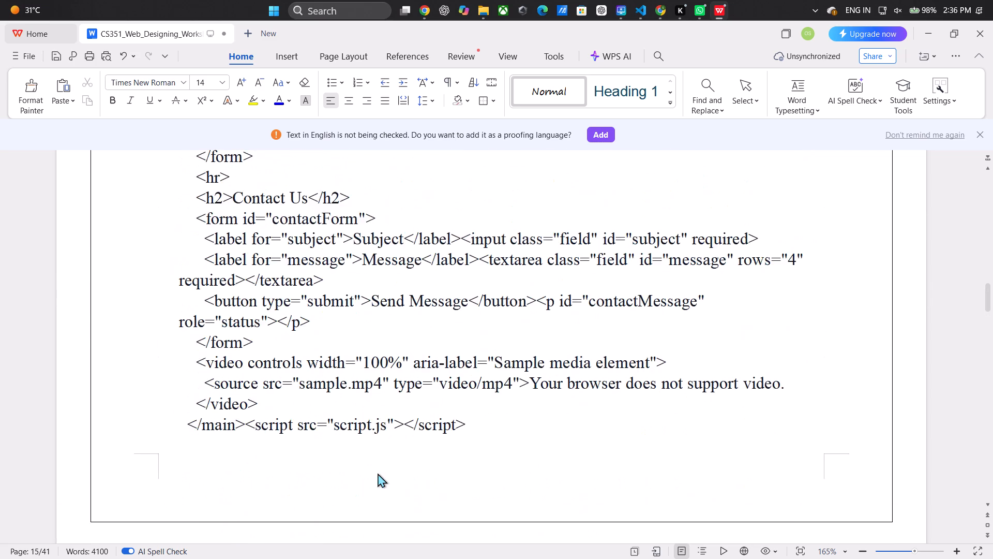
{"action": "scroll", "coordinate": [378, 473], "scroll_direction": "up", "scroll_amount": 7}
{"action": "scroll", "coordinate": [378, 473], "scroll_direction": "right", "scroll_amount": 1}
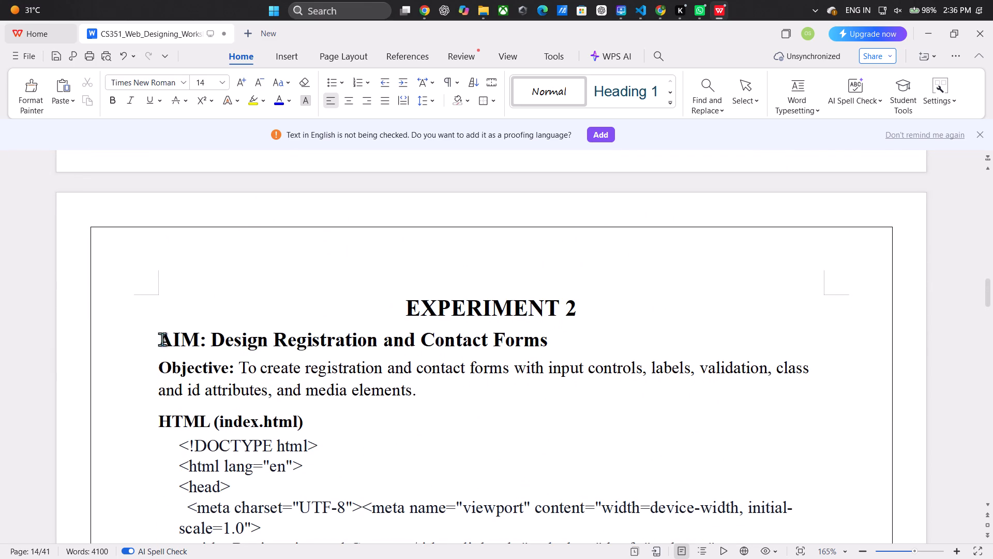
{"action": "left_click_drag", "start_coordinate": [167, 341], "coordinate": [550, 344]}
{"action": "key", "text": "BackSpace"}
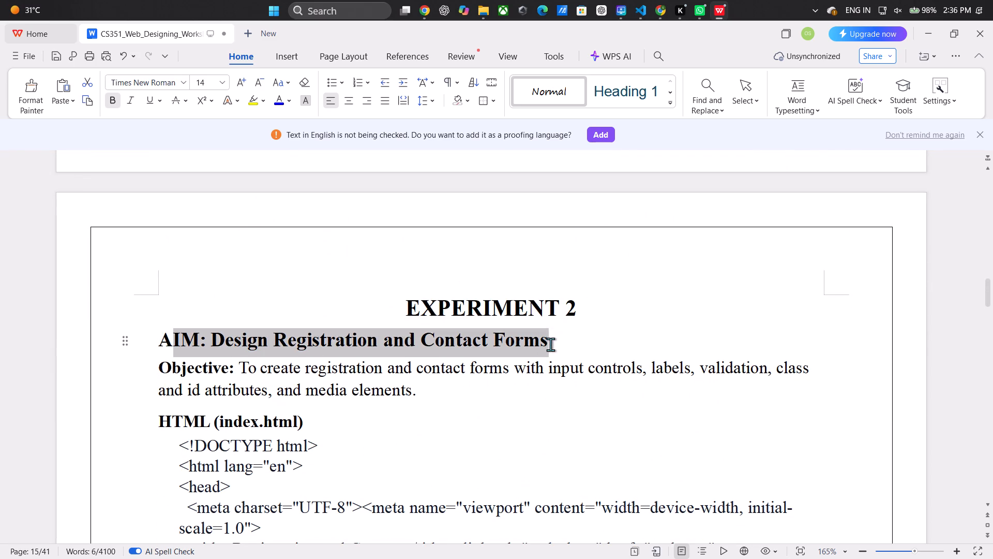
{"action": "key", "text": "BackSpace"}
{"action": "key", "text": "BackSpace"}
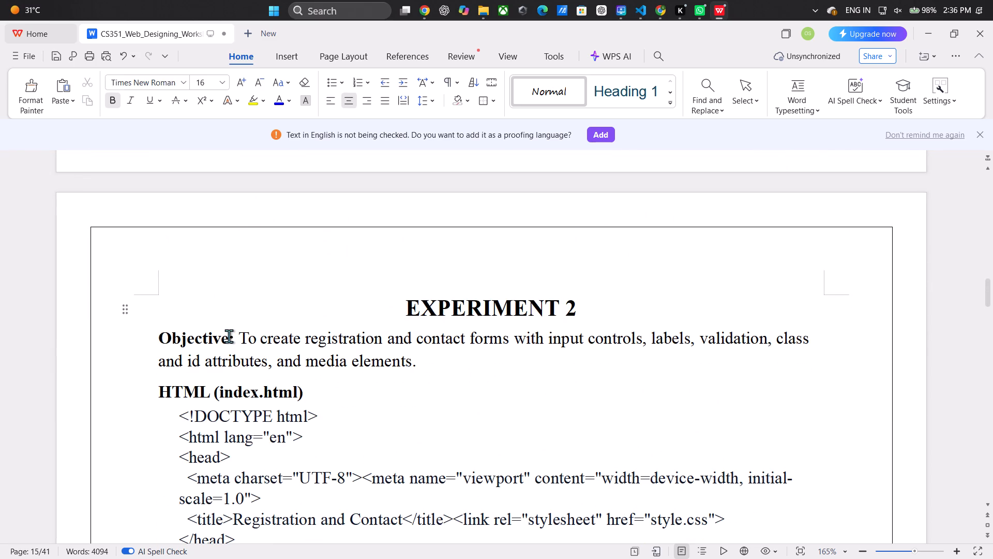
Replace the label "Objective" with "AIM" in Experiment 2's paragraph about creating registration and contact forms, keeping the colon.
{"action": "left_click", "coordinate": [229, 336]}
{"action": "key", "text": "BackSpace"}
{"action": "key", "text": "BackSpace"}
{"action": "key", "text": "BackSpace"}
{"action": "key", "text": "BackSpace"}
{"action": "key", "text": "BackSpace"}
{"action": "key", "text": "BackSpace"}
{"action": "key", "text": "BackSpace"}
{"action": "key", "text": "BackSpace"}
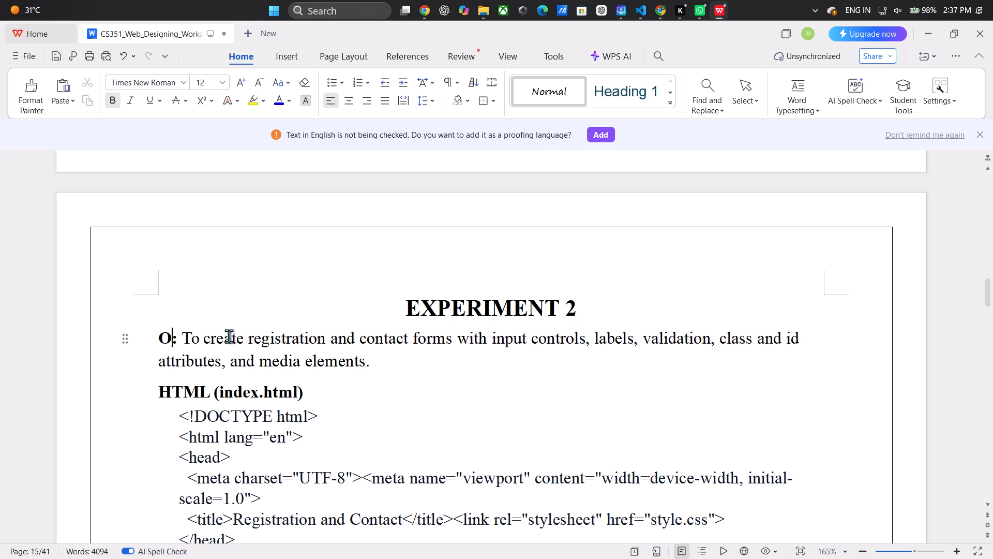
{"action": "key", "text": "BackSpace"}
{"action": "type", "text": "AIM"}
Set the font size of Experiment 2's AIM paragraph to 14.
{"action": "left_click_drag", "start_coordinate": [164, 336], "coordinate": [371, 364]}
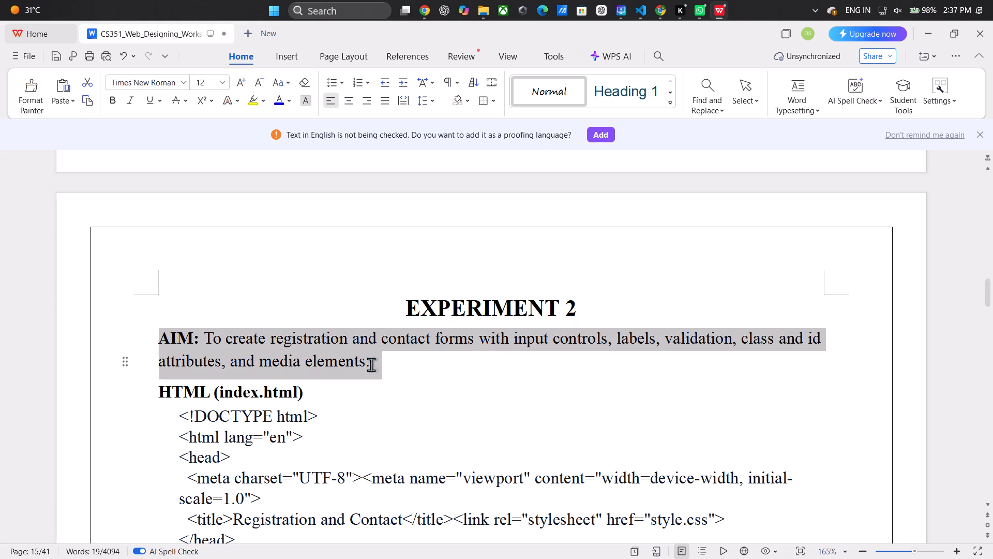
{"action": "left_click_drag", "start_coordinate": [371, 364], "coordinate": [369, 366]}
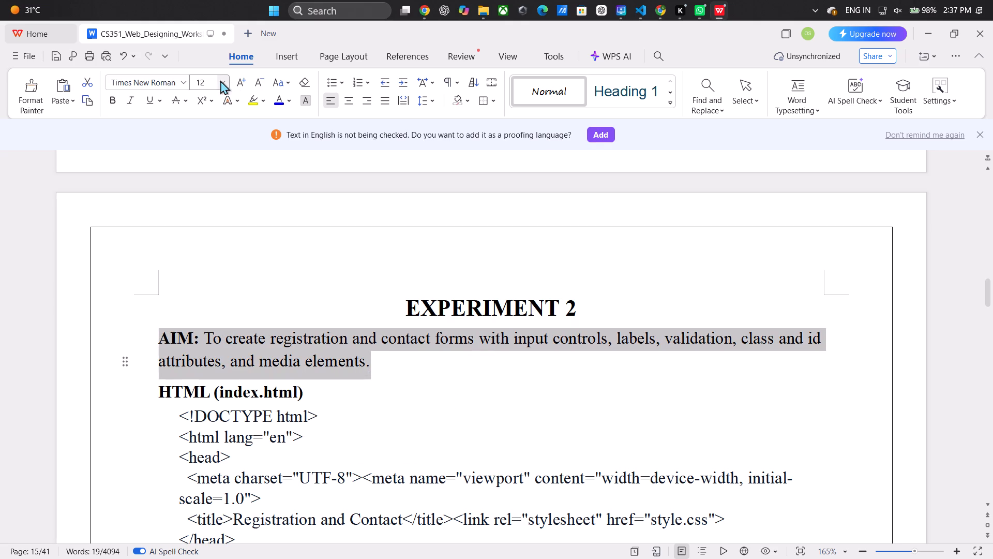
{"action": "left_click", "coordinate": [218, 79]}
{"action": "left_click", "coordinate": [212, 223]}
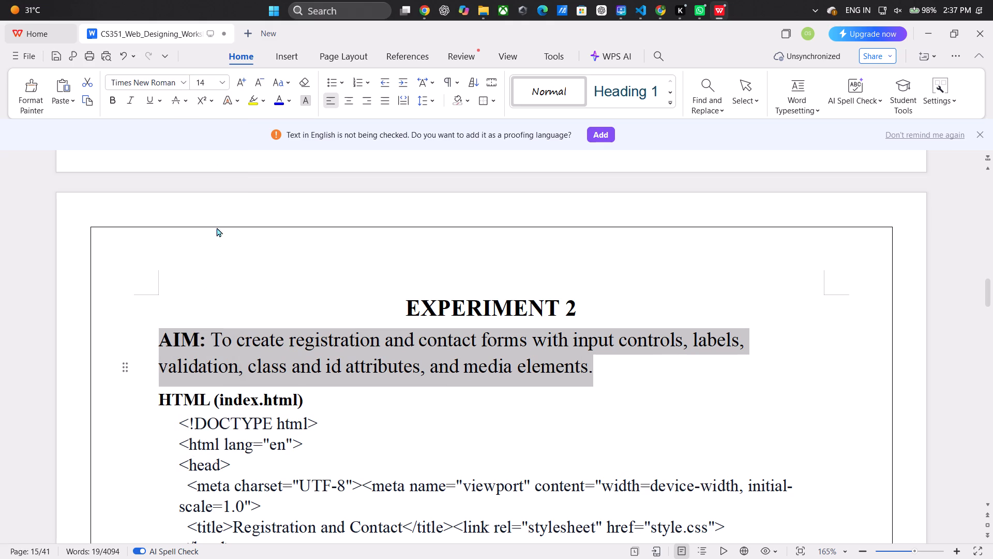
{"action": "left_click", "coordinate": [285, 373]}
Delete Experiment 1's bold line "AIM: Create a Basic Personal Portfolio / Business Website Homepage", including its empty line.
{"action": "scroll", "coordinate": [285, 373], "scroll_direction": "up", "scroll_amount": 12}
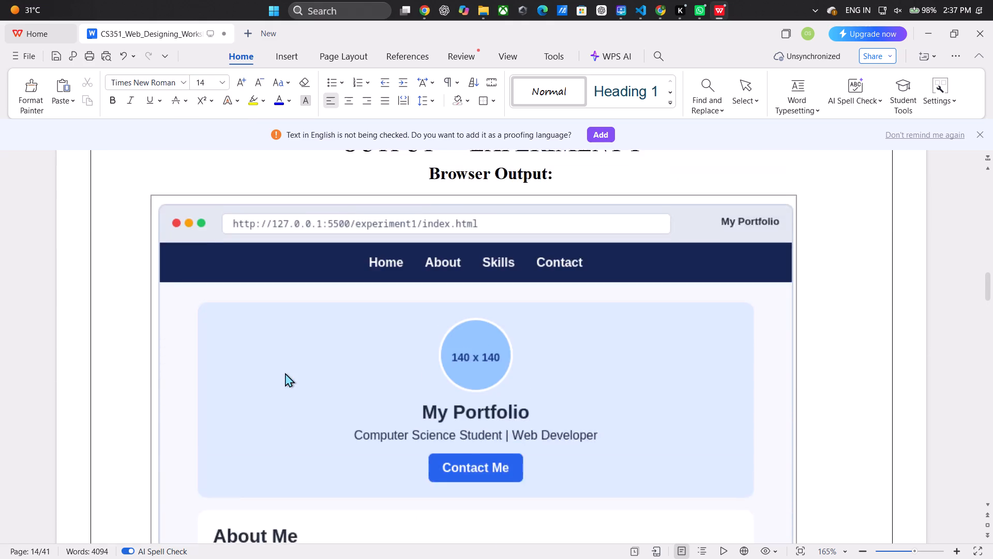
{"action": "scroll", "coordinate": [285, 373], "scroll_direction": "up", "scroll_amount": 18}
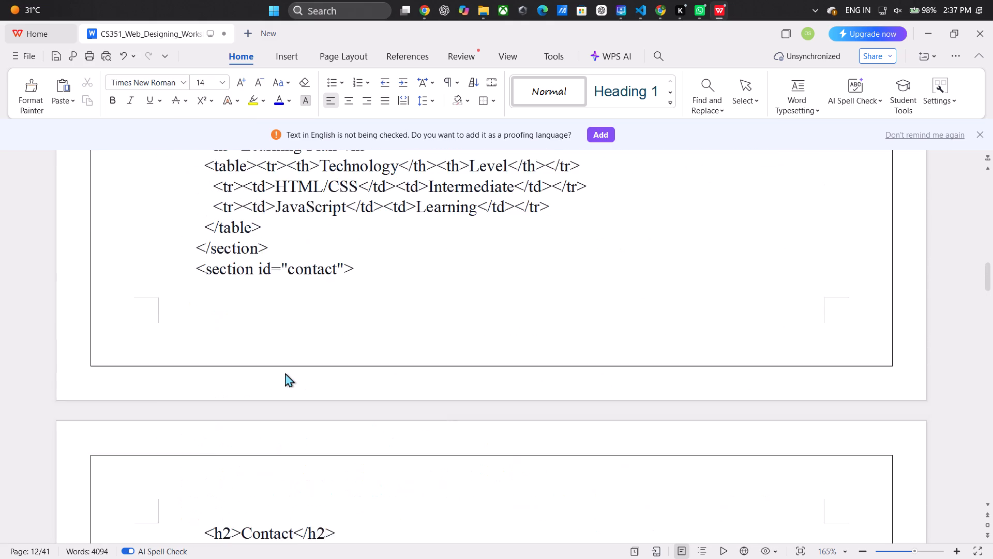
{"action": "scroll", "coordinate": [285, 373], "scroll_direction": "up", "scroll_amount": 16}
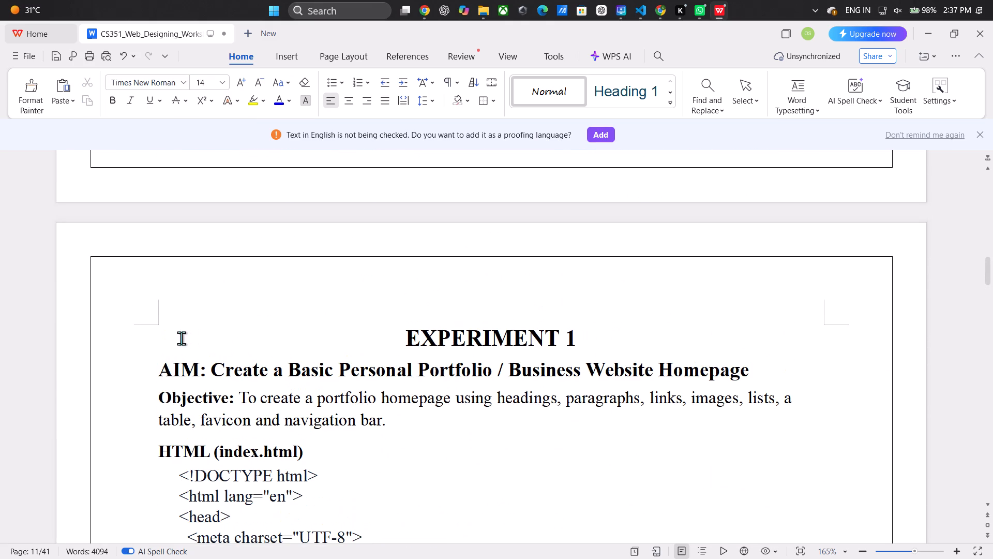
{"action": "left_click_drag", "start_coordinate": [159, 367], "coordinate": [796, 380]}
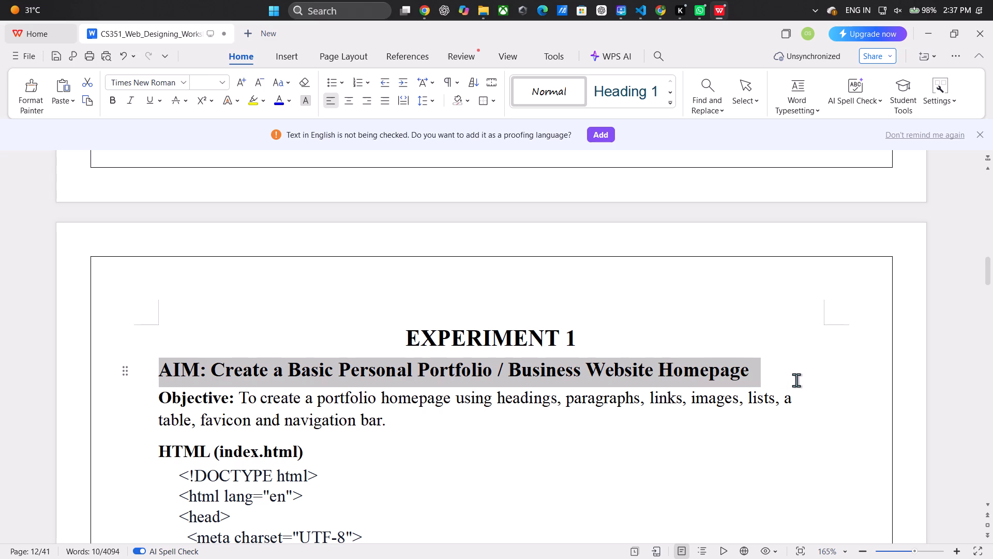
{"action": "left_click_drag", "start_coordinate": [796, 380], "coordinate": [749, 375]}
{"action": "key", "text": "BackSpace"}
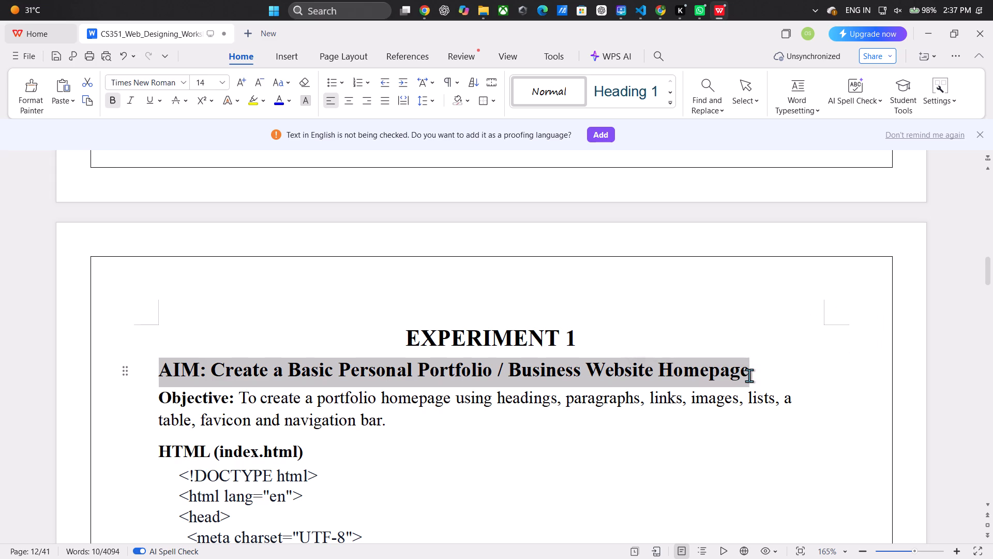
{"action": "key", "text": "BackSpace"}
Replace the label "Objective" with "AIM" in Experiment 1's paragraph about creating a portfolio homepage, keeping the colon.
{"action": "left_click", "coordinate": [233, 370]}
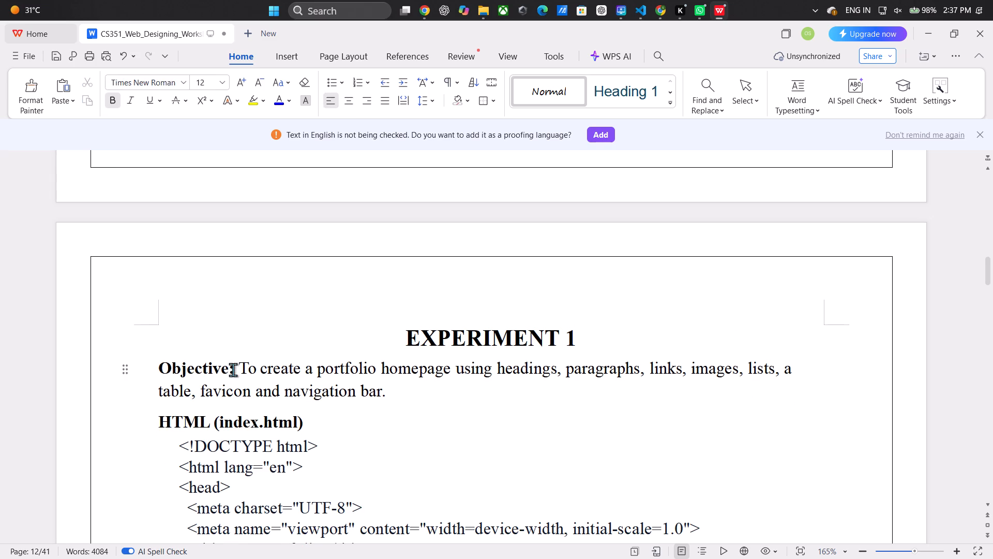
{"action": "key", "text": "Left"}
{"action": "key", "text": "BackSpace"}
{"action": "key", "text": "BackSpace"}
{"action": "key", "text": "BackSpace"}
{"action": "key", "text": "BackSpace"}
{"action": "key", "text": "BackSpace"}
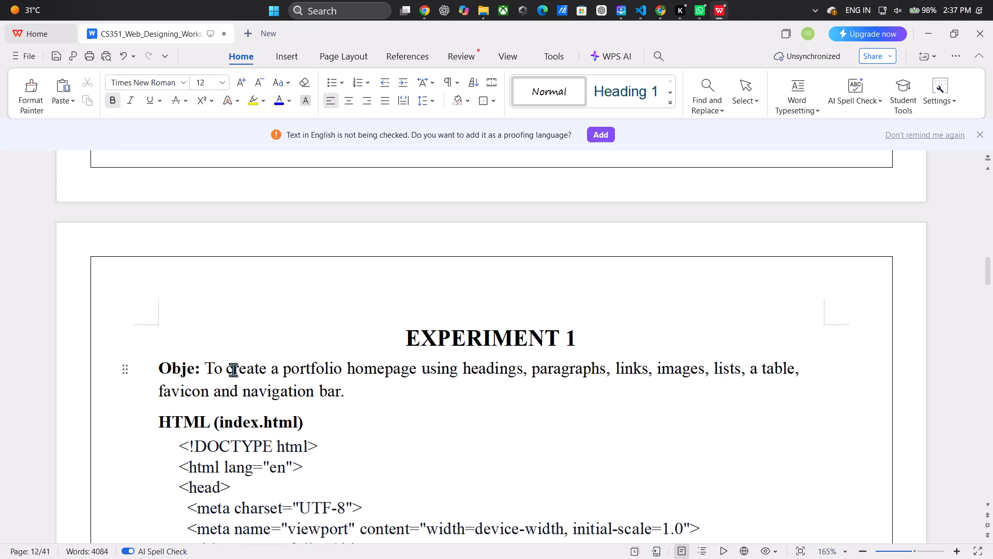
{"action": "key", "text": "BackSpace"}
{"action": "key", "text": "BackSpace"}
{"action": "key", "text": "BackSpace"}
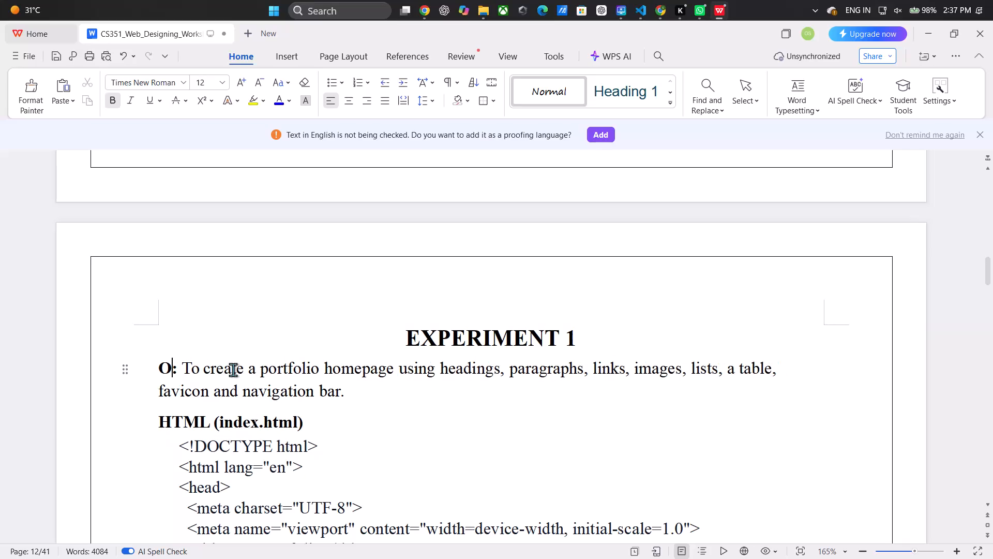
{"action": "key", "text": "BackSpace"}
{"action": "type", "text": "AIM"}
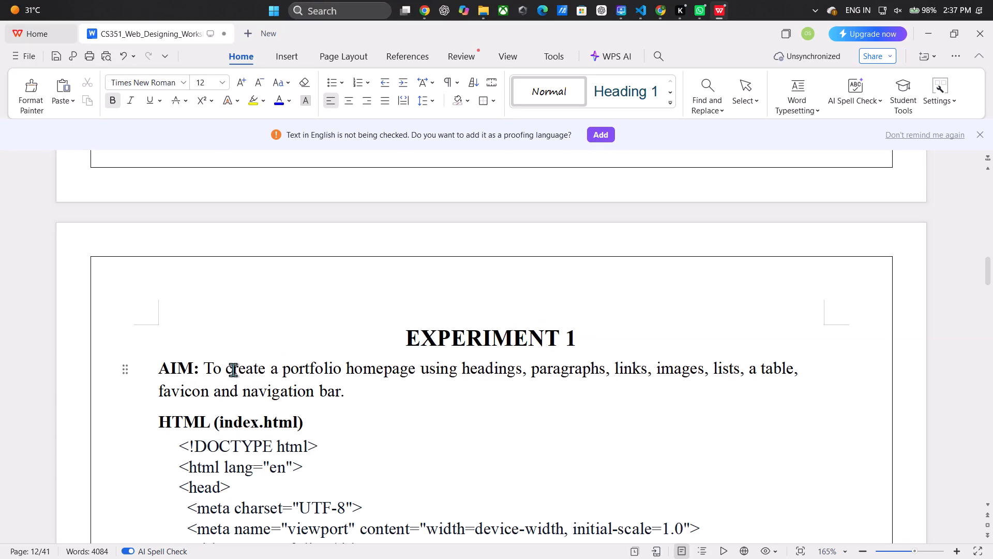
Set the font size of Experiment 1's AIM paragraph to 14.
{"action": "left_click_drag", "start_coordinate": [158, 368], "coordinate": [343, 401]}
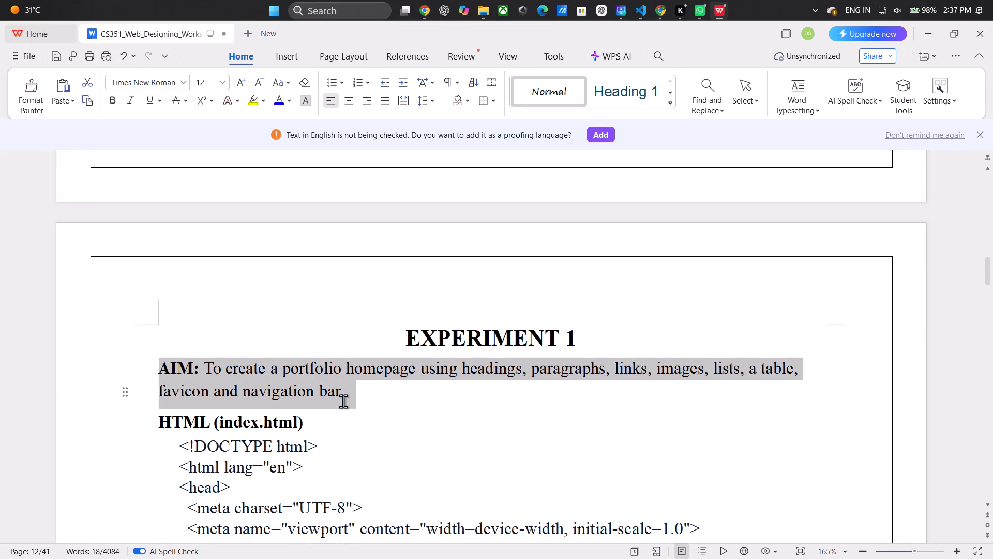
{"action": "left_click_drag", "start_coordinate": [343, 401], "coordinate": [350, 401]}
{"action": "left_click", "coordinate": [222, 81]}
{"action": "left_click", "coordinate": [215, 219]}
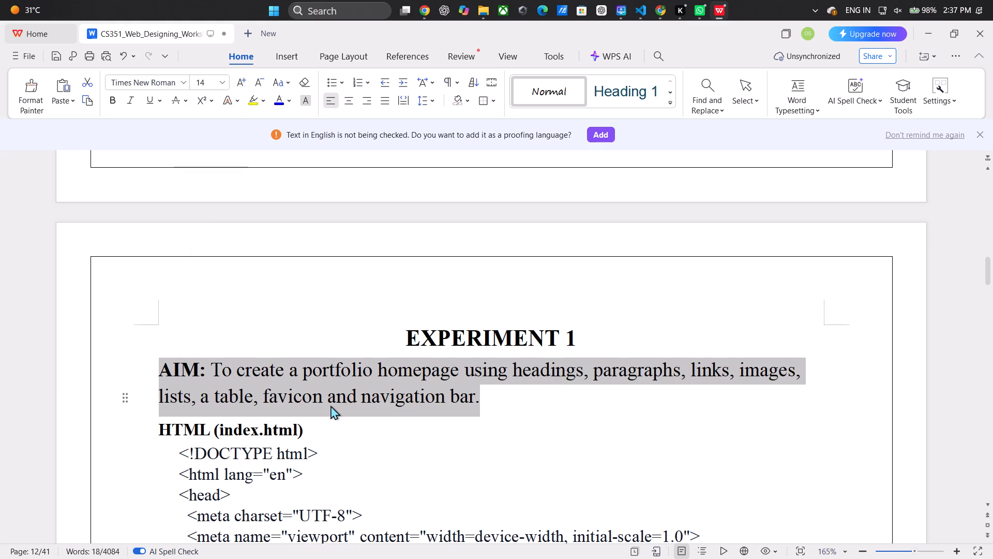
{"action": "left_click", "coordinate": [403, 403]}
Reapply the Normal style to the paragraph under "LIST OF EXPERIMENTS — PROGRAMS" and set its font to Times New Roman.
{"action": "scroll", "coordinate": [403, 403], "scroll_direction": "up", "scroll_amount": 14}
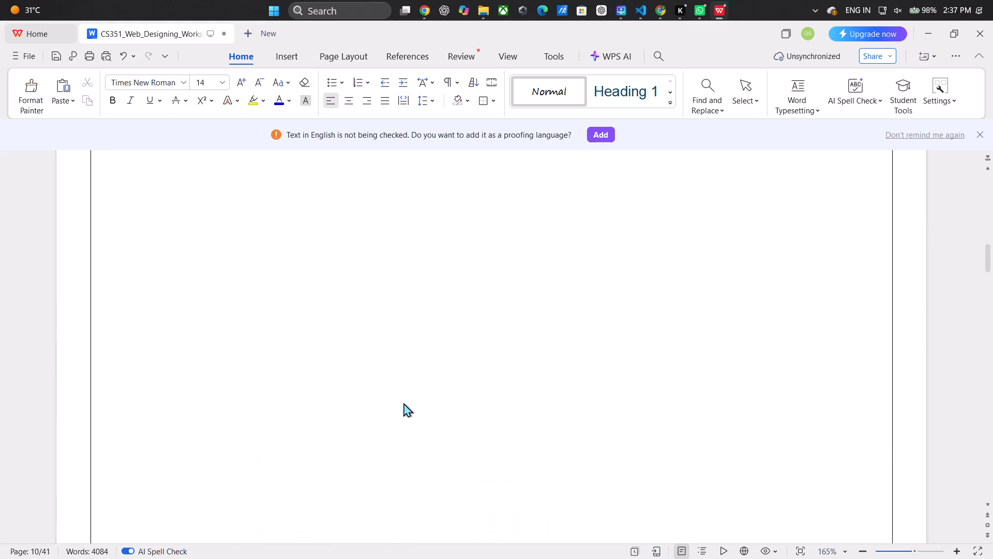
{"action": "scroll", "coordinate": [403, 403], "scroll_direction": "down", "scroll_amount": 11}
{"action": "scroll", "coordinate": [403, 403], "scroll_direction": "up", "scroll_amount": 3}
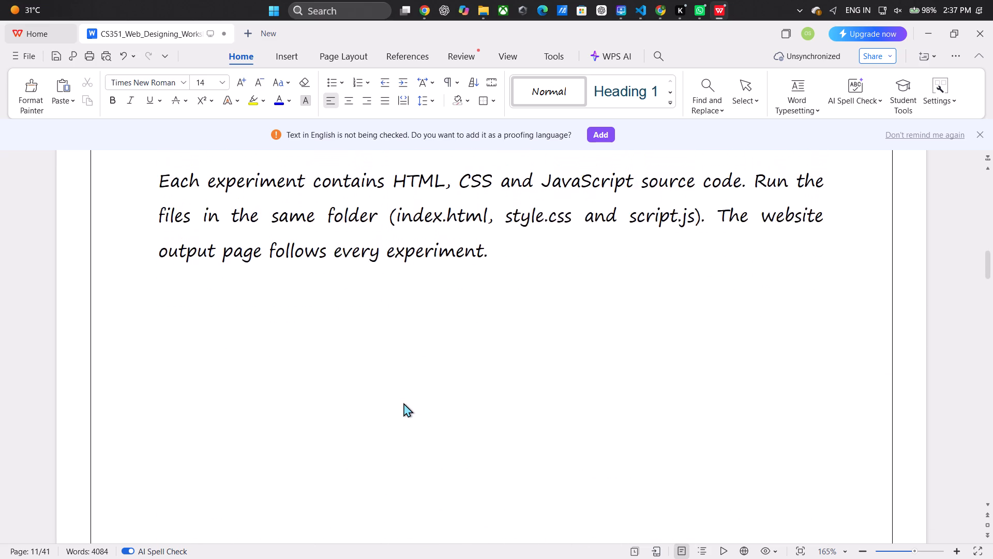
{"action": "scroll", "coordinate": [403, 403], "scroll_direction": "up", "scroll_amount": 1}
{"action": "left_click_drag", "start_coordinate": [155, 277], "coordinate": [568, 353]}
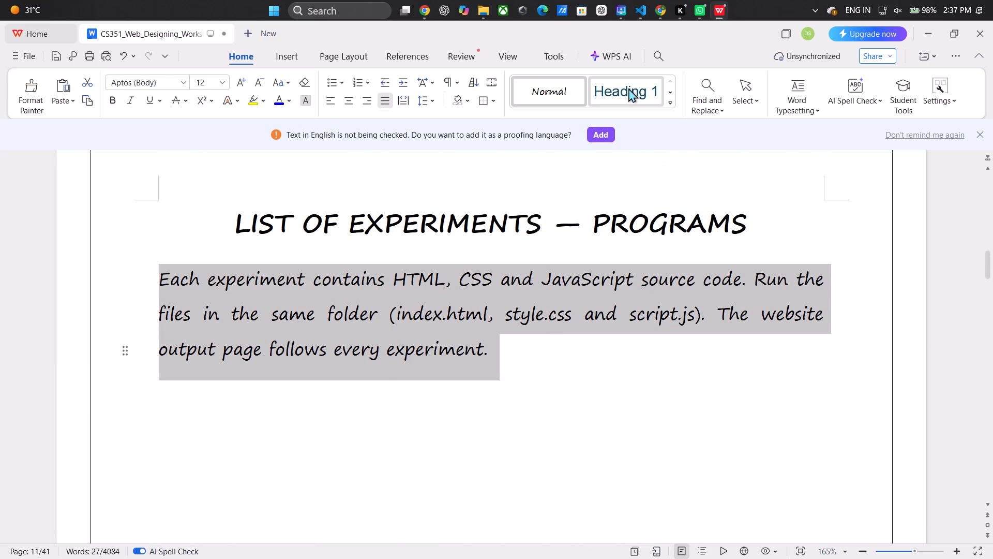
{"action": "left_click", "coordinate": [628, 88]}
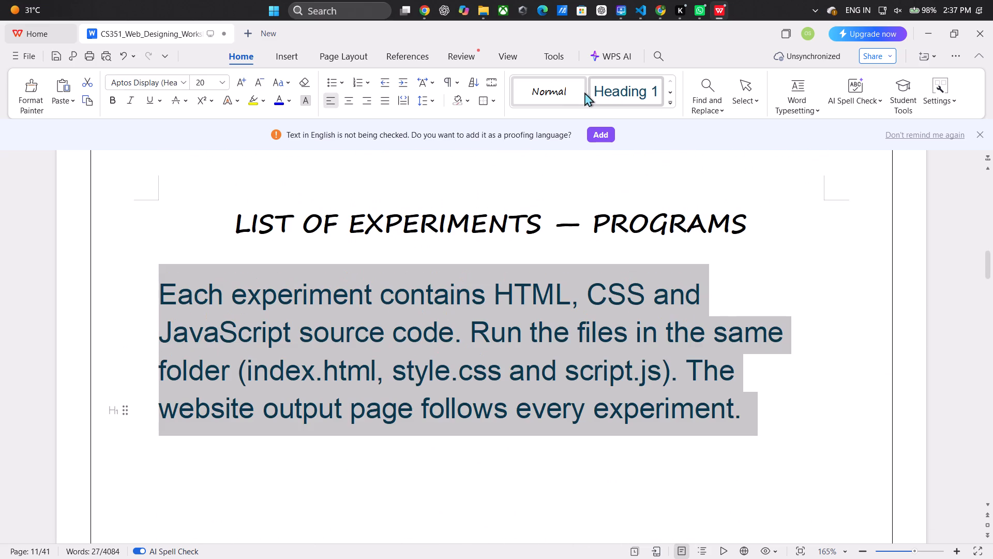
{"action": "left_click", "coordinate": [575, 93]}
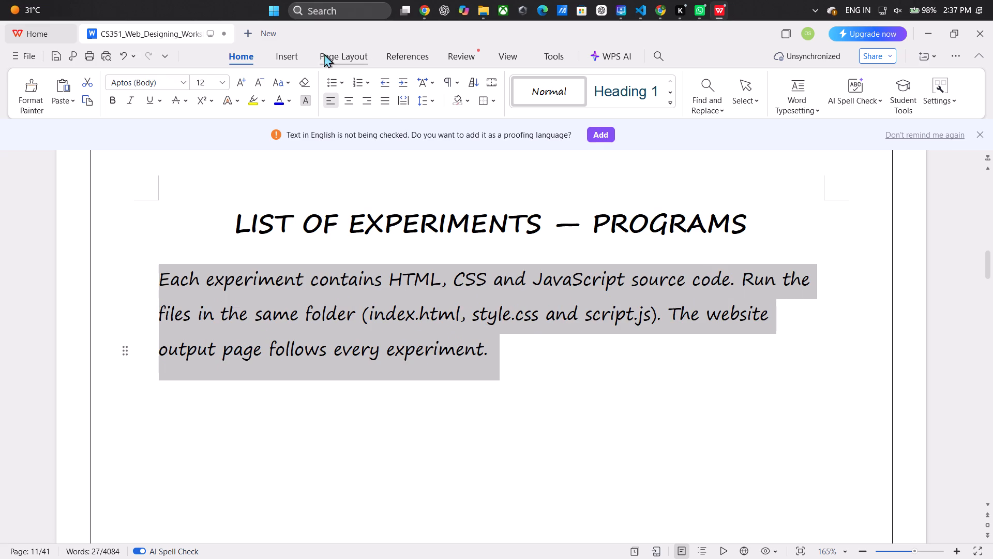
{"action": "left_click", "coordinate": [180, 82]}
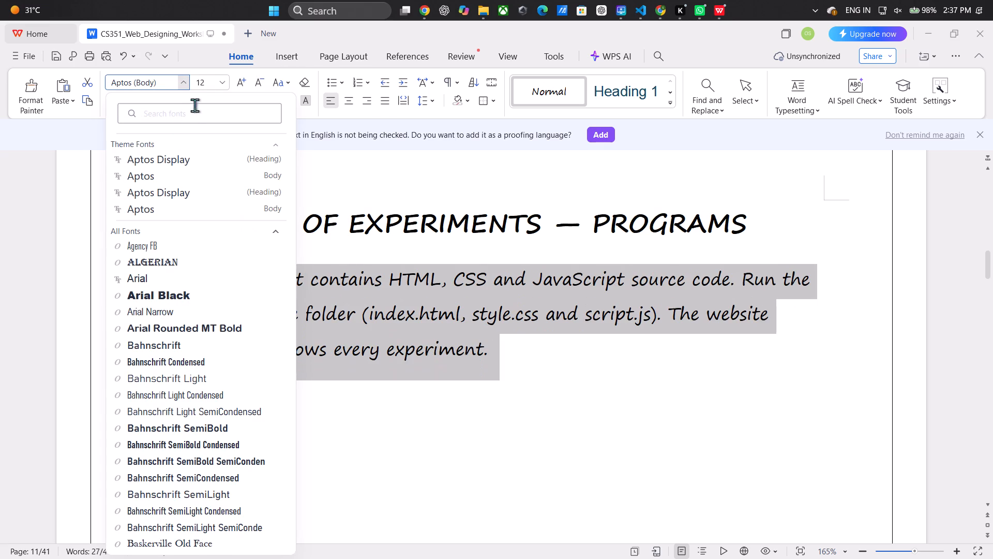
{"action": "type", "text": "TIME"}
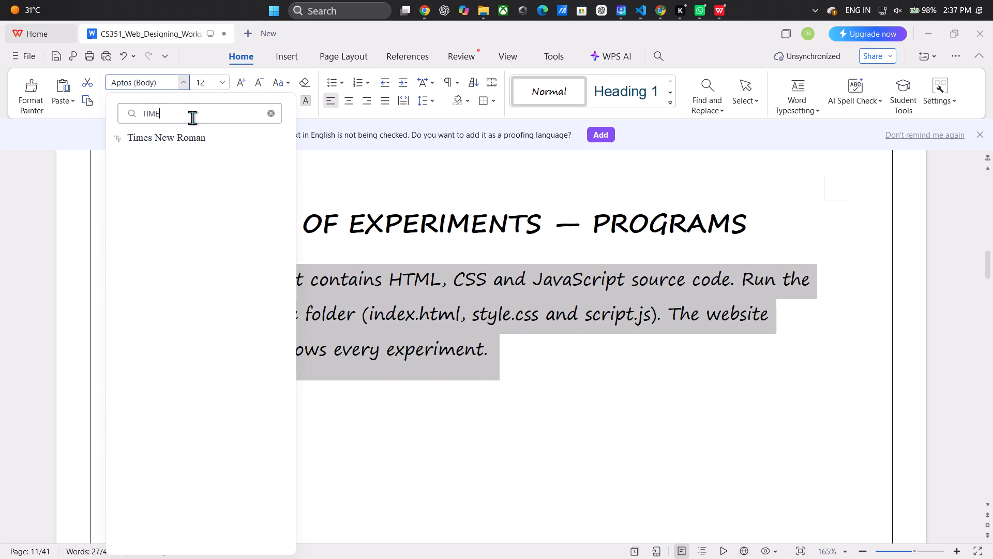
{"action": "left_click", "coordinate": [195, 134]}
{"action": "left_click", "coordinate": [396, 424]}
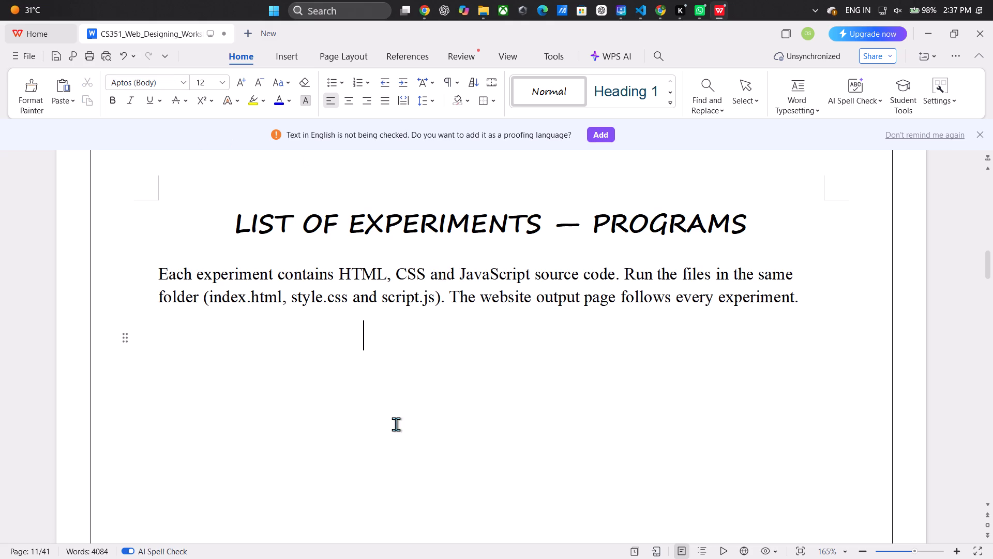
Change the font of the heading "LIST OF EXPERIMENTS — PROGRAMS" to Times New Roman.
{"action": "left_click_drag", "start_coordinate": [239, 227], "coordinate": [870, 247]}
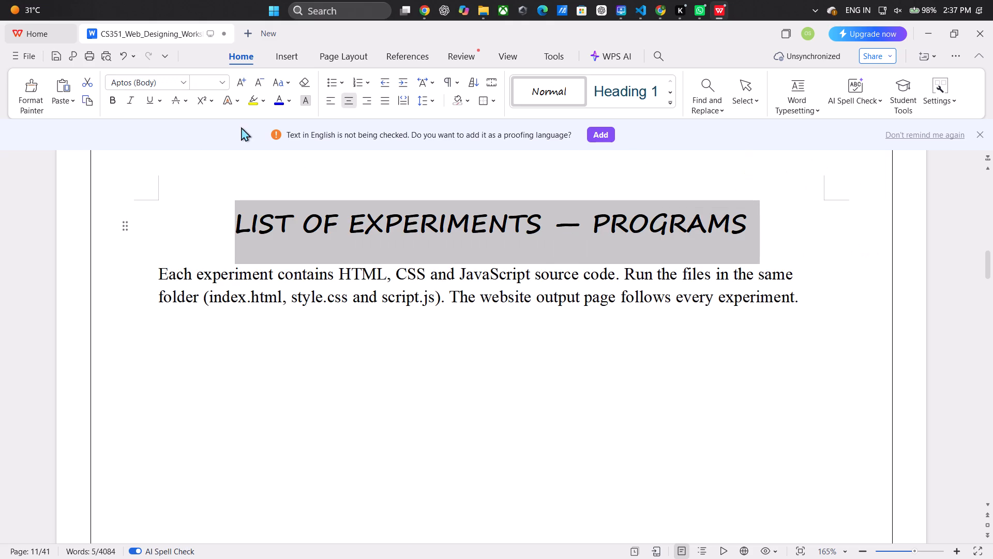
{"action": "left_click", "coordinate": [182, 80]}
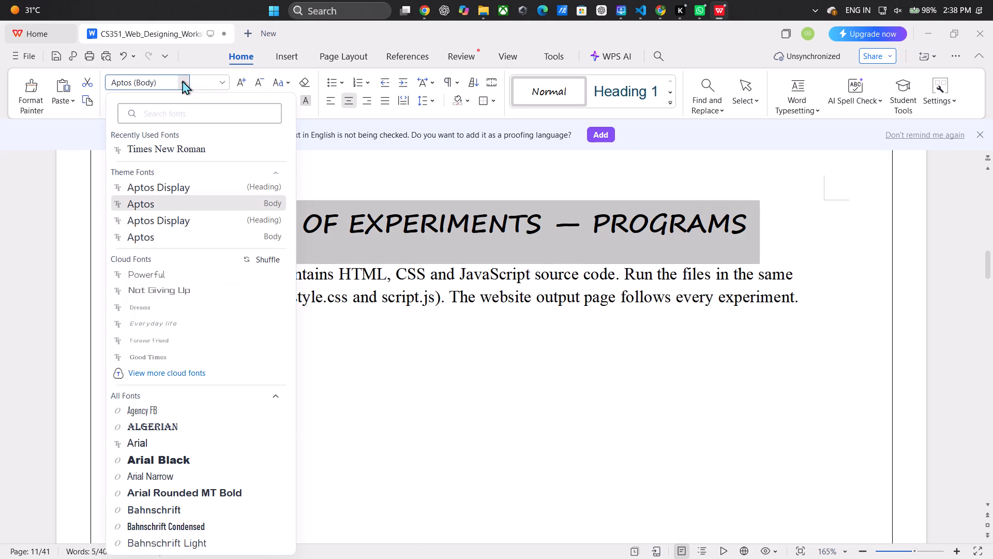
{"action": "left_click", "coordinate": [214, 152]}
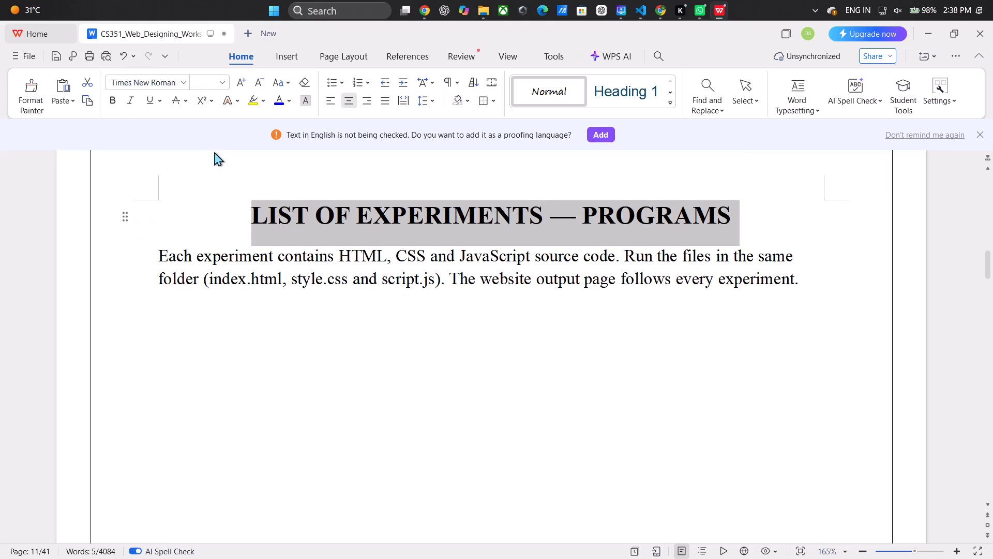
{"action": "left_click", "coordinate": [441, 324]}
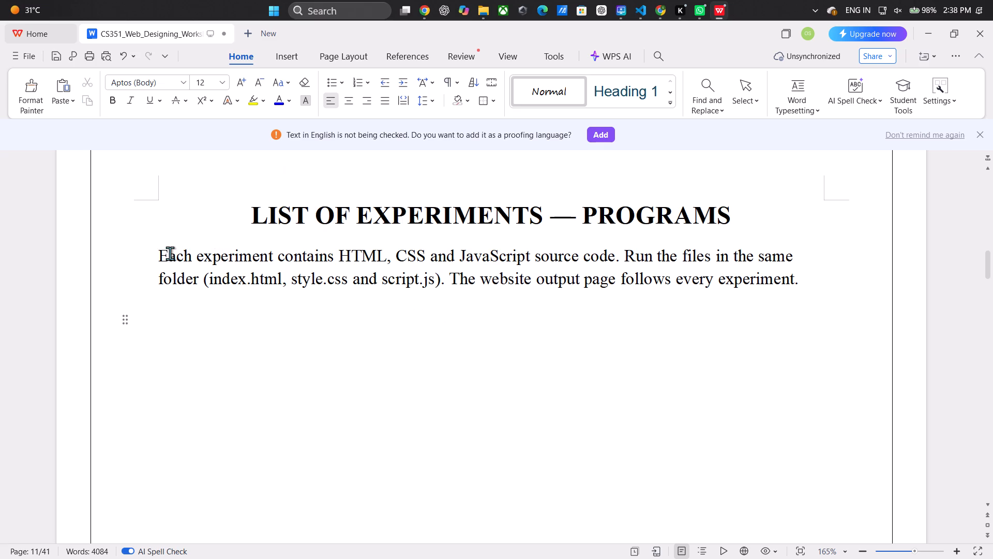
{"action": "left_click", "coordinate": [445, 308]}
Review the pages from the experiments list back to the cover page, checking how the Submitted To / Submitted By table is laid out.
{"action": "scroll", "coordinate": [445, 308], "scroll_direction": "down", "scroll_amount": 2}
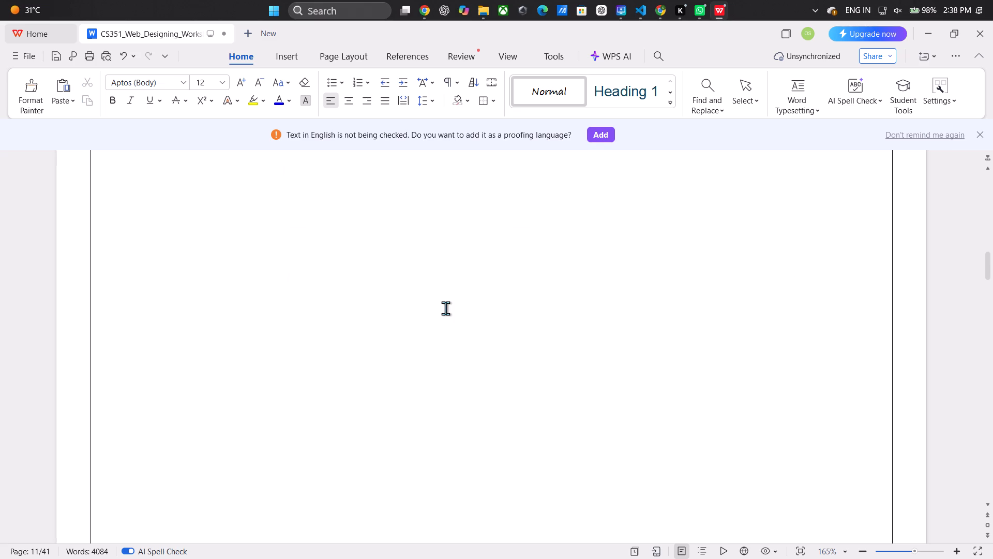
{"action": "scroll", "coordinate": [445, 308], "scroll_direction": "down", "scroll_amount": 1}
{"action": "scroll", "coordinate": [445, 308], "scroll_direction": "up", "scroll_amount": 19}
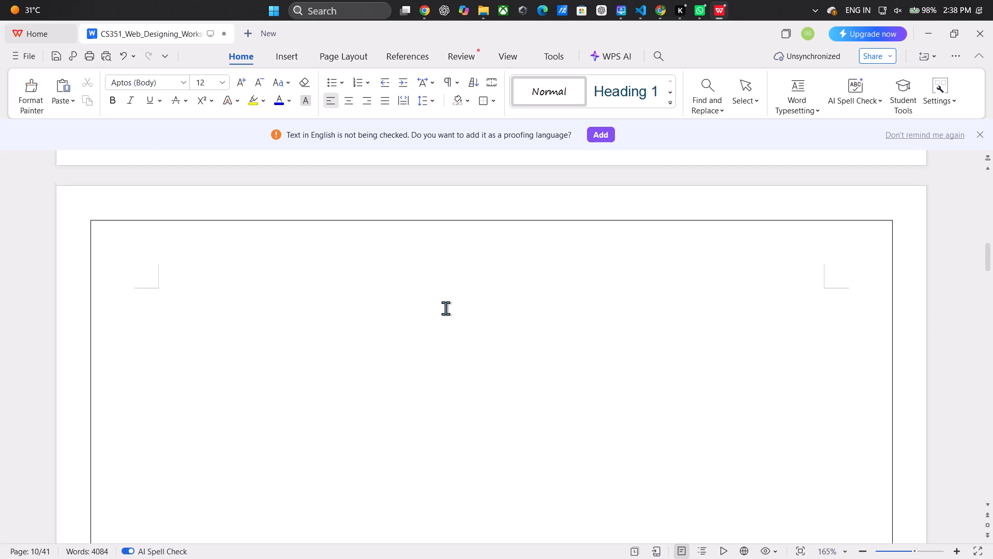
{"action": "scroll", "coordinate": [445, 308], "scroll_direction": "up", "scroll_amount": 20}
{"action": "scroll", "coordinate": [445, 308], "scroll_direction": "up", "scroll_amount": 1}
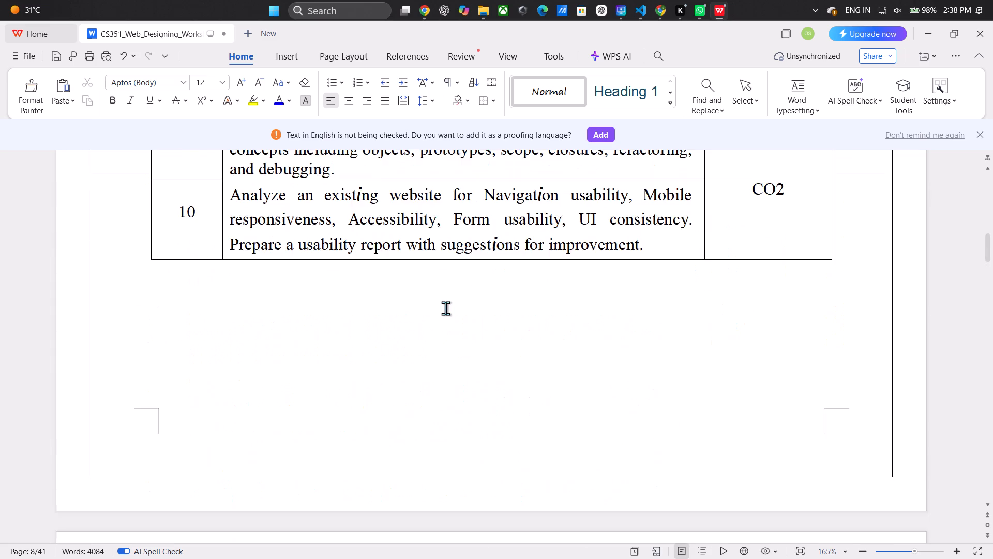
{"action": "scroll", "coordinate": [445, 308], "scroll_direction": "up", "scroll_amount": 20}
{"action": "scroll", "coordinate": [445, 308], "scroll_direction": "up", "scroll_amount": 1}
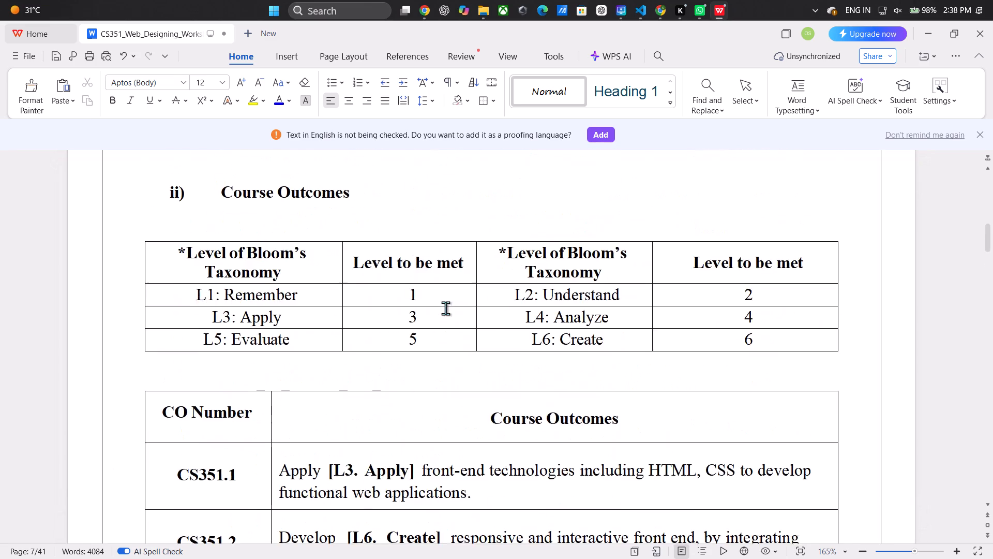
{"action": "scroll", "coordinate": [445, 308], "scroll_direction": "up", "scroll_amount": 20}
{"action": "scroll", "coordinate": [445, 308], "scroll_direction": "up", "scroll_amount": 1}
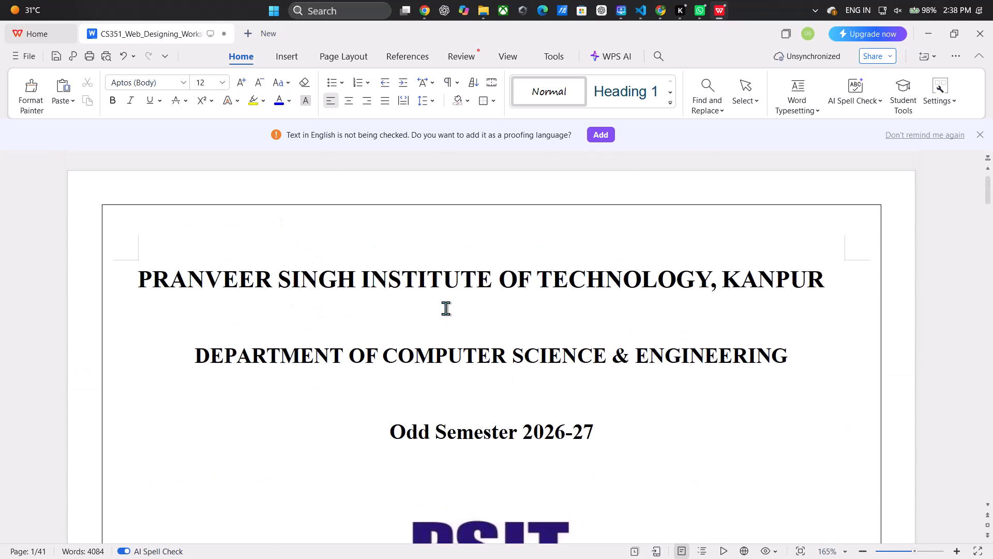
{"action": "scroll", "coordinate": [445, 308], "scroll_direction": "up", "scroll_amount": 8}
{"action": "scroll", "coordinate": [445, 308], "scroll_direction": "down", "scroll_amount": 9}
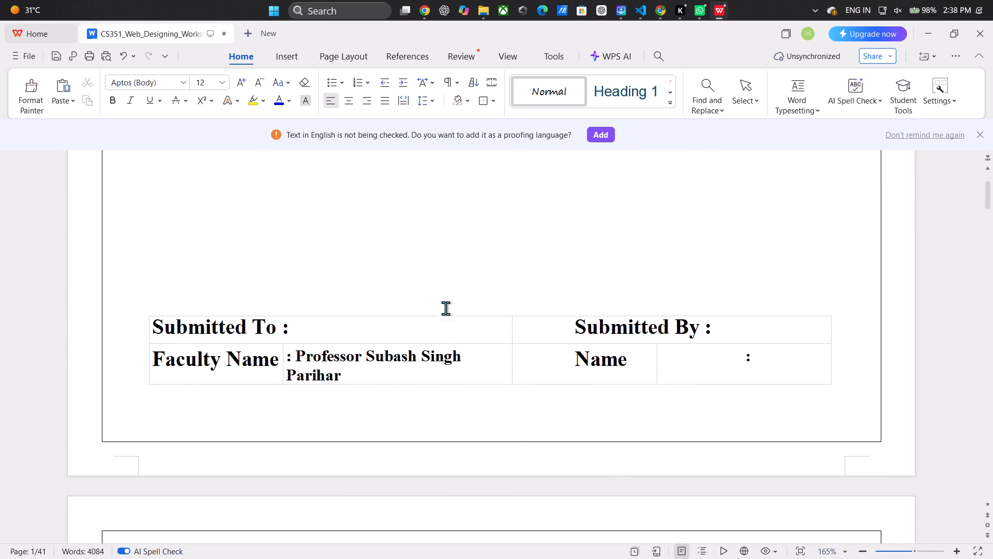
{"action": "scroll", "coordinate": [347, 339], "scroll_direction": "down", "scroll_amount": 2}
{"action": "scroll", "coordinate": [347, 339], "scroll_direction": "up", "scroll_amount": 2}
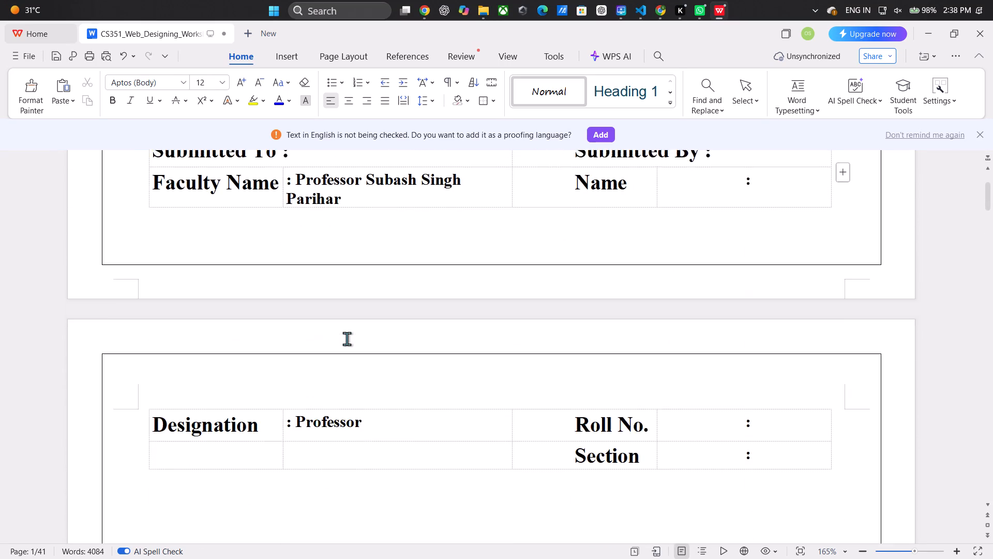
{"action": "scroll", "coordinate": [347, 339], "scroll_direction": "up", "scroll_amount": 1}
{"action": "scroll", "coordinate": [501, 330], "scroll_direction": "down", "scroll_amount": 6}
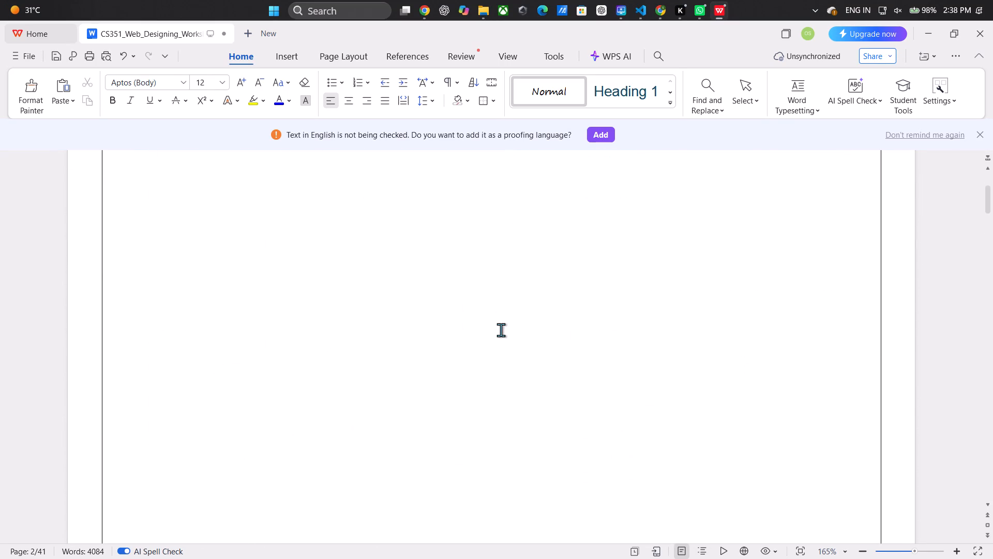
{"action": "scroll", "coordinate": [501, 330], "scroll_direction": "down", "scroll_amount": 6}
{"action": "scroll", "coordinate": [501, 330], "scroll_direction": "up", "scroll_amount": 16}
{"action": "scroll", "coordinate": [501, 330], "scroll_direction": "down", "scroll_amount": 7}
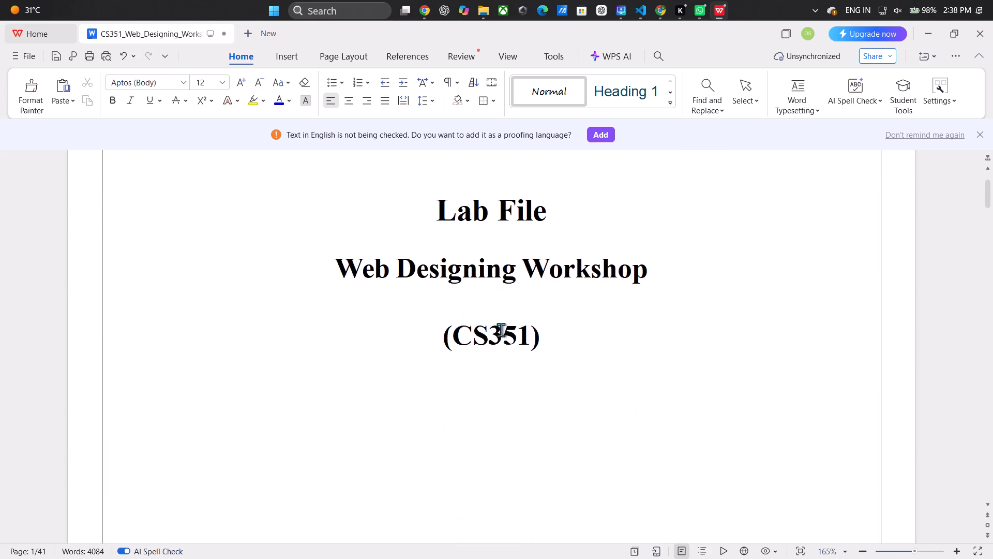
{"action": "scroll", "coordinate": [501, 330], "scroll_direction": "down", "scroll_amount": 2}
{"action": "scroll", "coordinate": [501, 330], "scroll_direction": "up", "scroll_amount": 1}
Move the Submitted To / Submitted By table up on the cover page, closer below the (CS351) line.
{"action": "left_click_drag", "start_coordinate": [467, 348], "coordinate": [418, 283]}
{"action": "left_click_drag", "start_coordinate": [328, 336], "coordinate": [313, 290]}
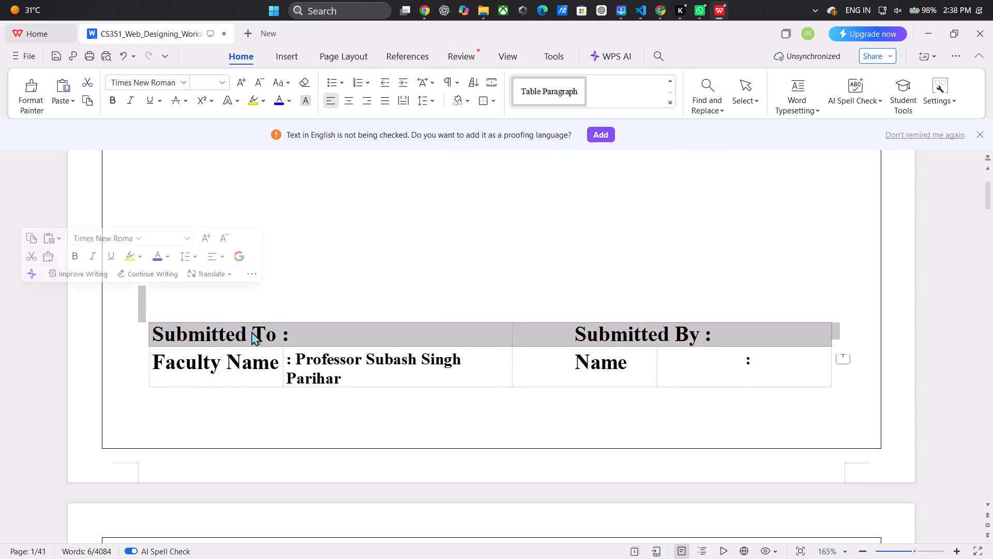
{"action": "left_click", "coordinate": [249, 335]}
{"action": "left_click_drag", "start_coordinate": [137, 311], "coordinate": [132, 264]}
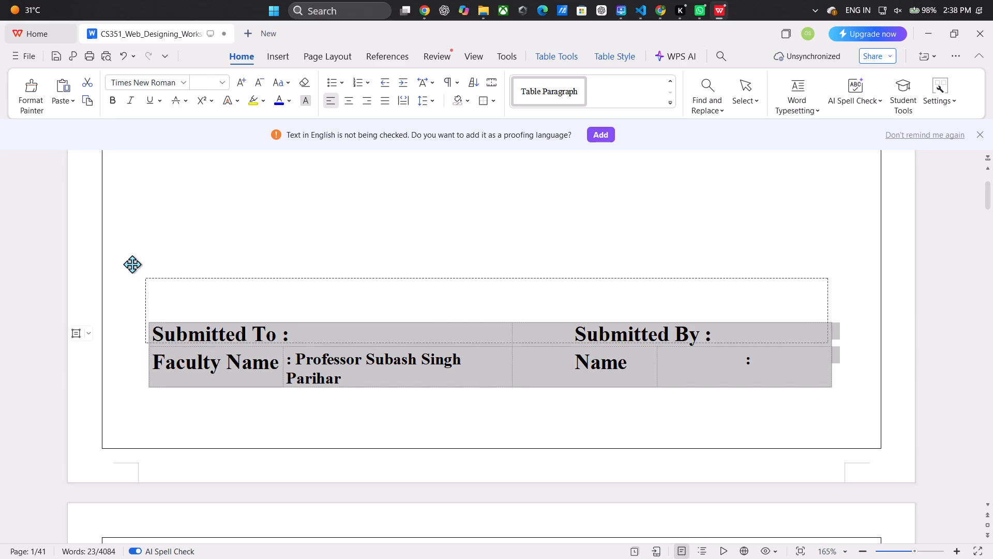
{"action": "left_click_drag", "start_coordinate": [132, 264], "coordinate": [109, 168]}
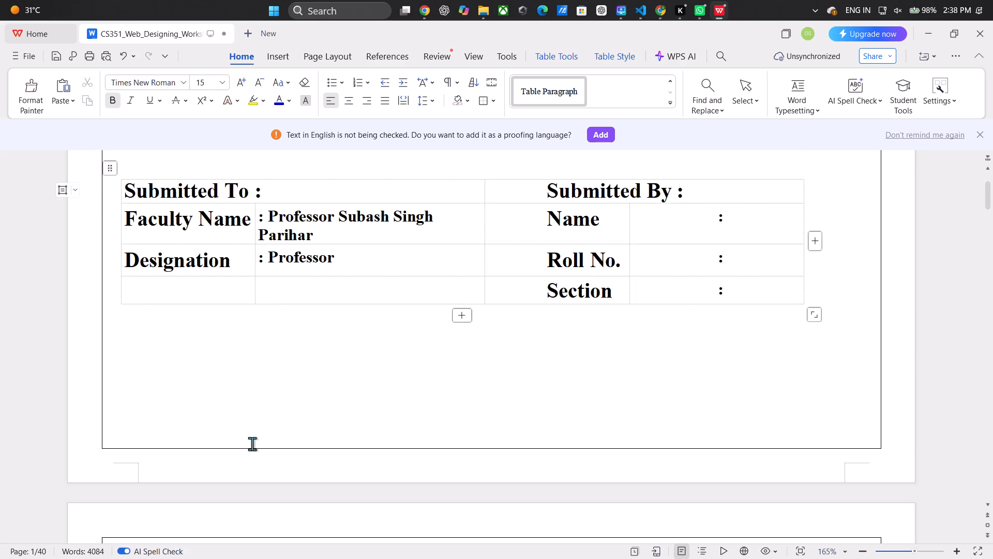
{"action": "left_click", "coordinate": [339, 423]}
{"action": "scroll", "coordinate": [339, 423], "scroll_direction": "up", "scroll_amount": 1}
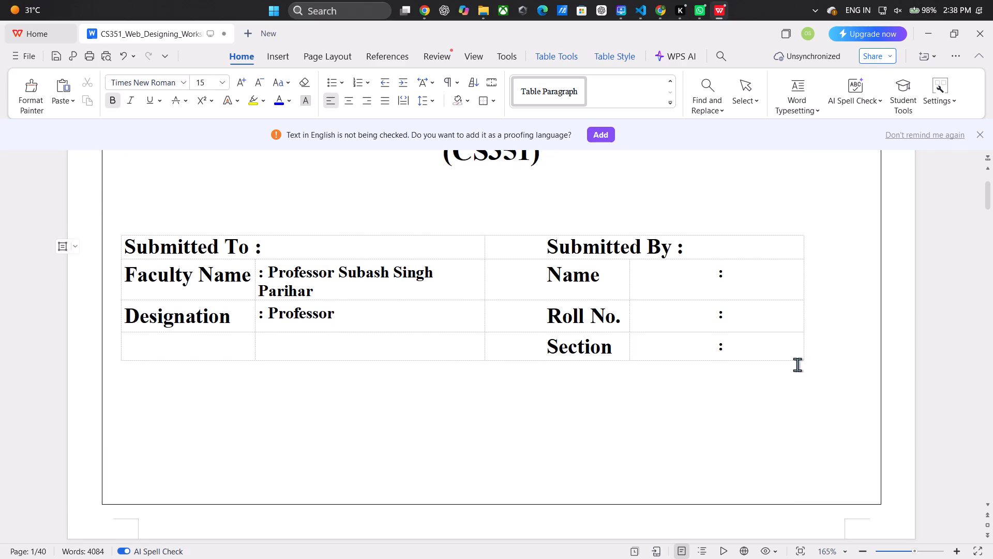
Enlarge the Submitted To / Submitted By table in width and height towards the cover page's border.
{"action": "left_click", "coordinate": [955, 58]}
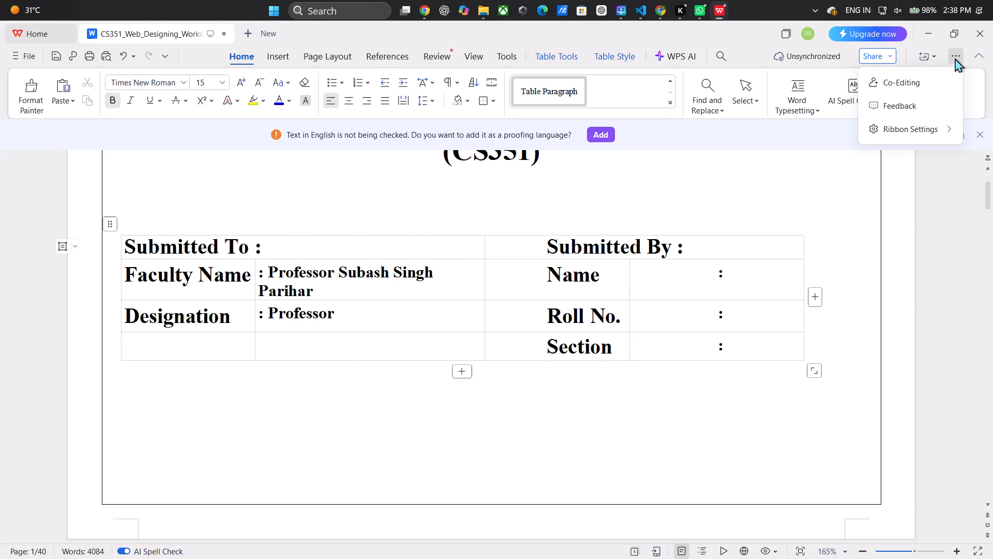
{"action": "left_click", "coordinate": [948, 61]}
{"action": "left_click", "coordinate": [663, 382]}
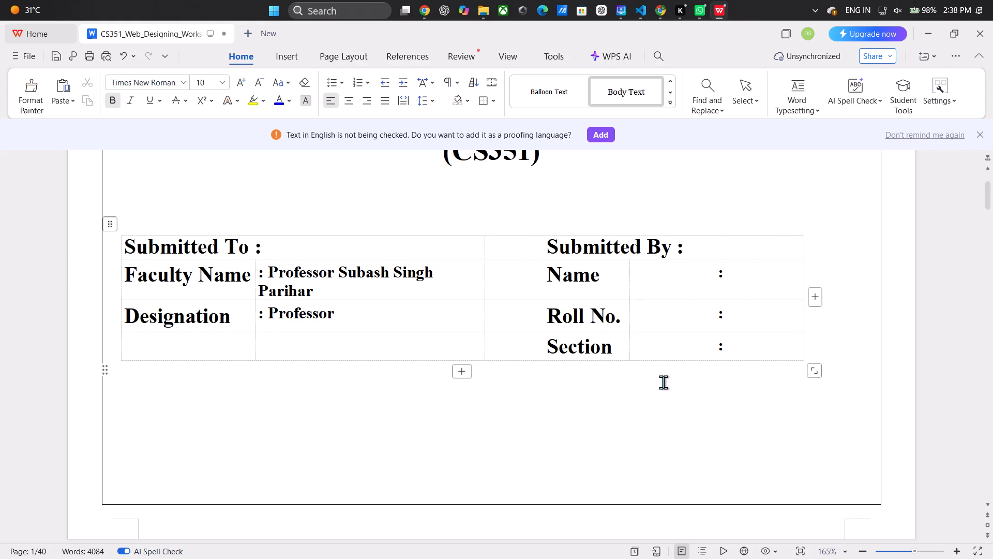
{"action": "left_click_drag", "start_coordinate": [815, 376], "coordinate": [893, 491]}
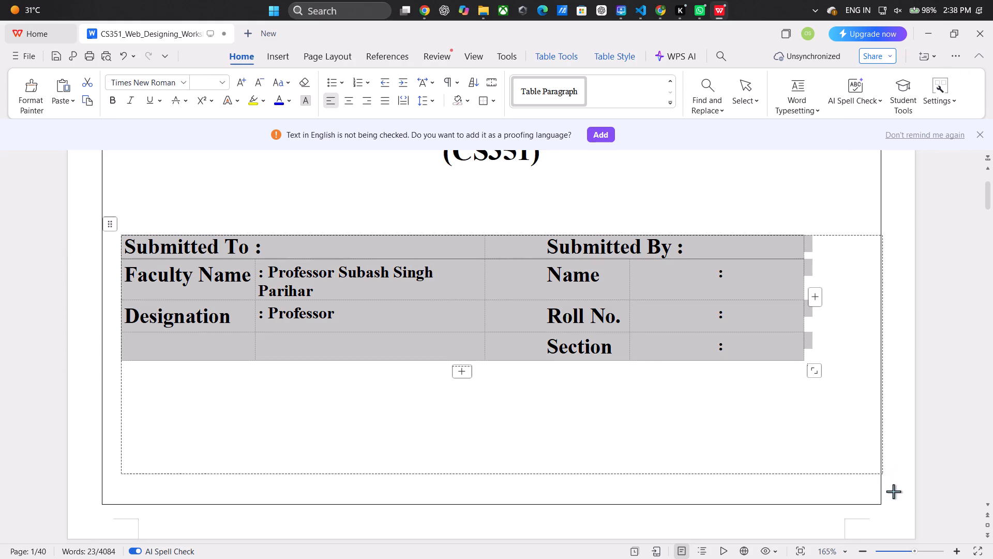
{"action": "left_click_drag", "start_coordinate": [893, 491], "coordinate": [874, 510]}
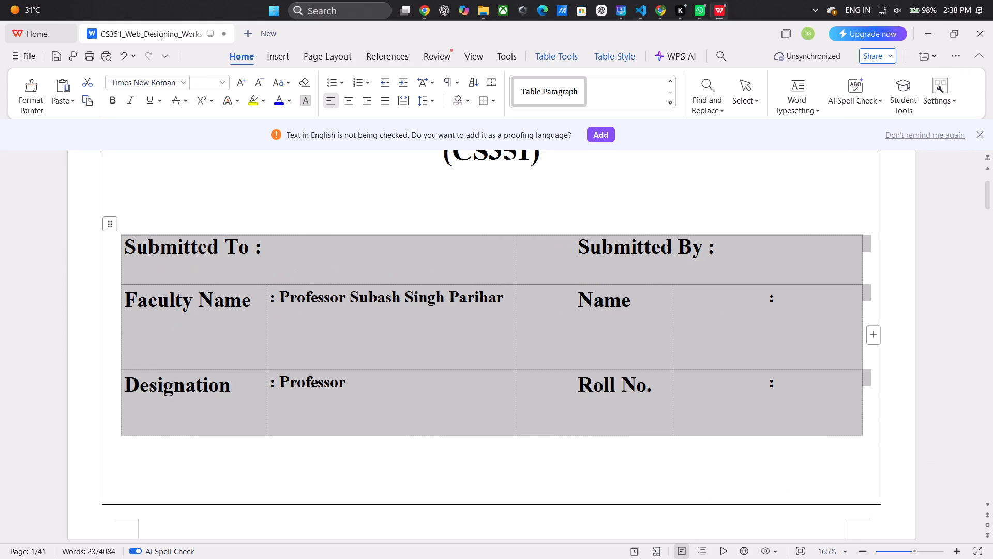
Shift the centred colons in the Name and Roll No. value cells to the left edge of their cells.
{"action": "left_click", "coordinate": [742, 369]}
{"action": "left_click", "coordinate": [759, 298]}
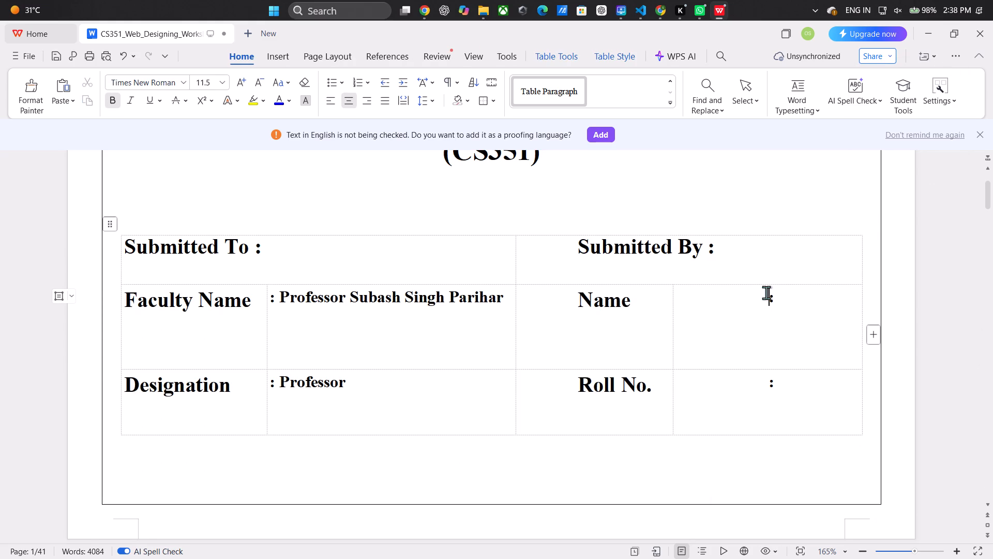
{"action": "key", "text": "BackSpace"}
{"action": "key", "text": "BackSpace"}
{"action": "key", "text": "BackSpace"}
{"action": "key", "text": "BackSpace"}
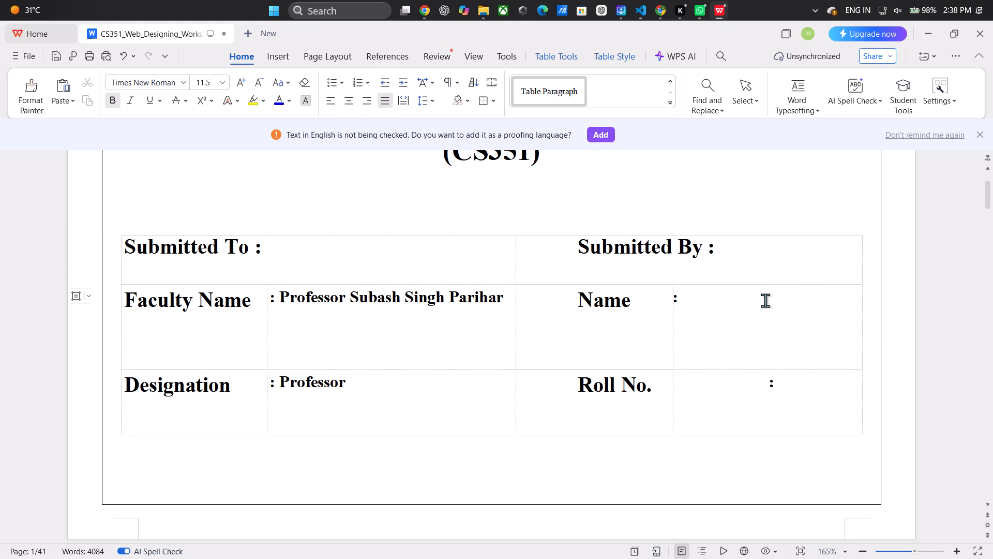
{"action": "left_click", "coordinate": [768, 383]}
{"action": "key", "text": "BackSpace"}
{"action": "key", "text": "BackSpace"}
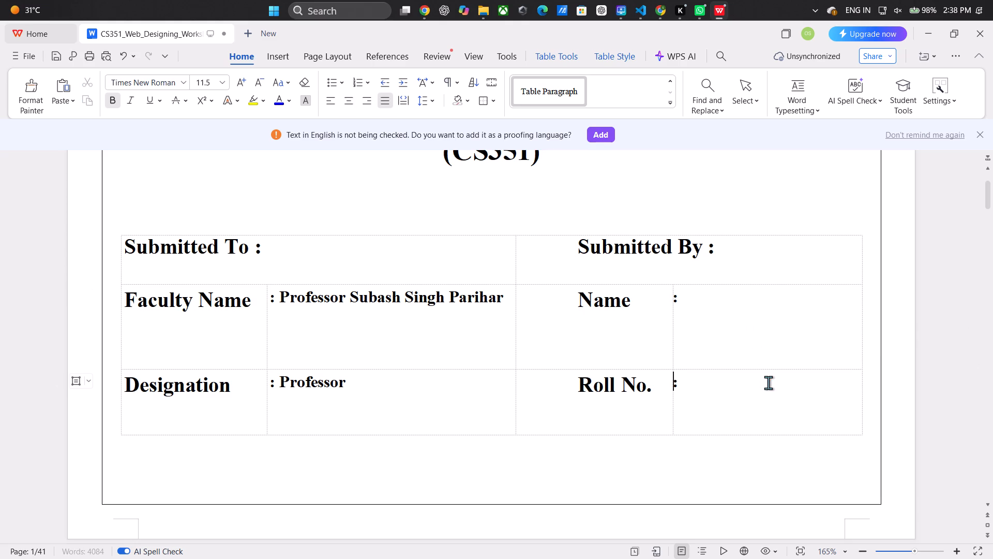
{"action": "key", "text": "BackSpace"}
Shorten the title "Professor" to "Prof." before the name in the Faculty Name cell.
{"action": "left_click", "coordinate": [350, 302]}
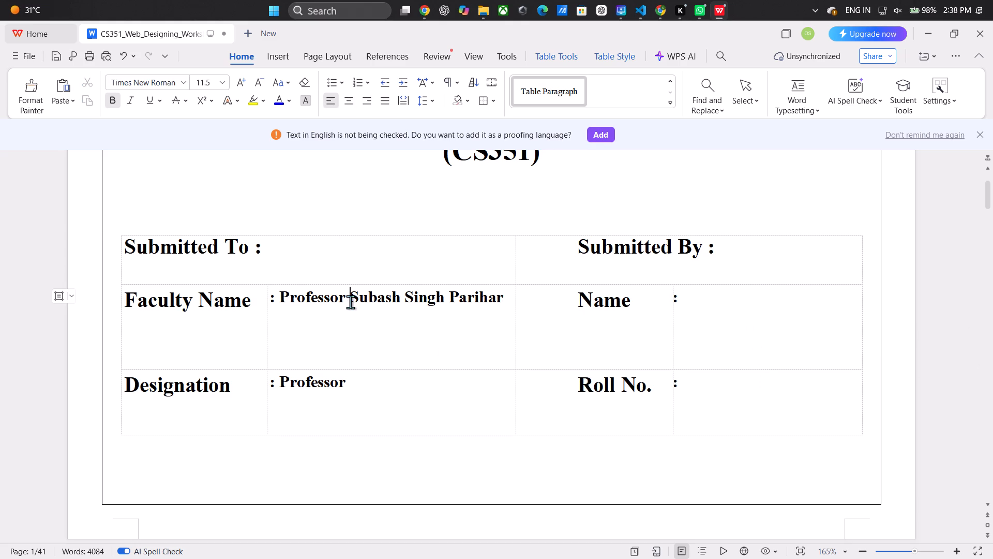
{"action": "key", "text": "BackSpace"}
{"action": "key", "text": "BackSpace"}
{"action": "key", "text": "BackSpace"}
{"action": "key", "text": "BackSpace"}
{"action": "key", "text": "BackSpace"}
{"action": "key", "text": "BackSpace"}
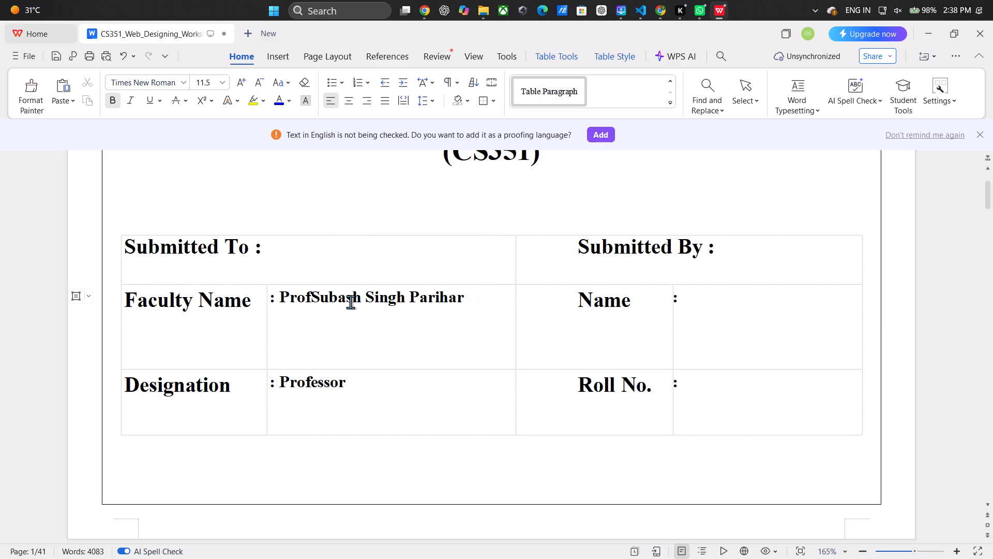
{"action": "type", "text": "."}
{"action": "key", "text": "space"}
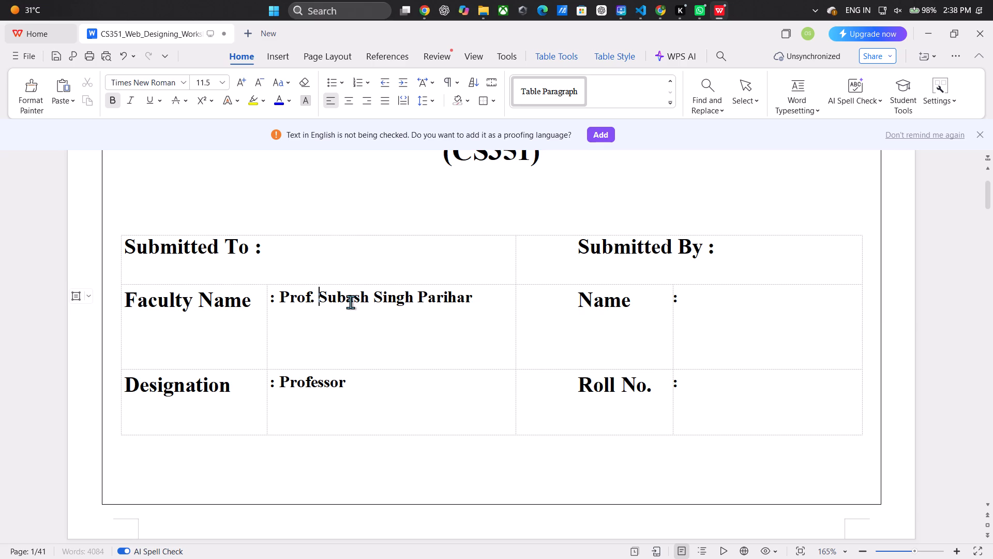
{"action": "left_click", "coordinate": [417, 193]}
Move the column border between the Name and Roll No. labels and their values slightly to the left.
{"action": "scroll", "coordinate": [425, 447], "scroll_direction": "up", "scroll_amount": 5}
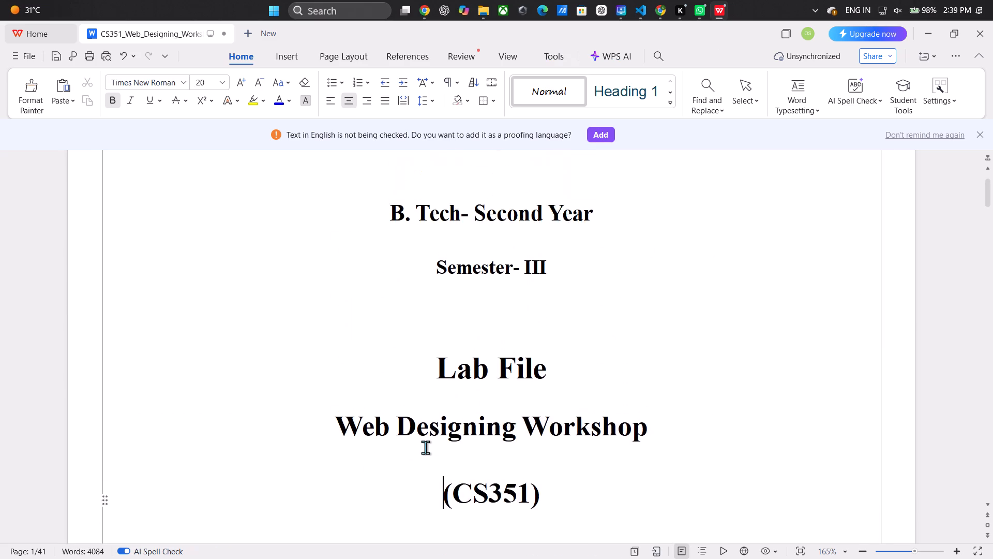
{"action": "scroll", "coordinate": [425, 447], "scroll_direction": "up", "scroll_amount": 5}
{"action": "scroll", "coordinate": [425, 447], "scroll_direction": "down", "scroll_amount": 3}
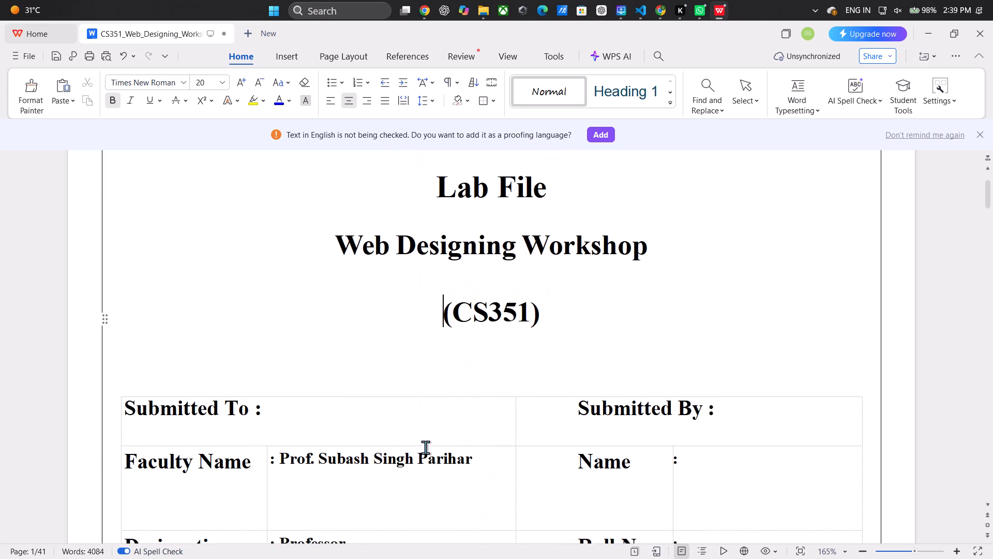
{"action": "scroll", "coordinate": [425, 447], "scroll_direction": "down", "scroll_amount": 3}
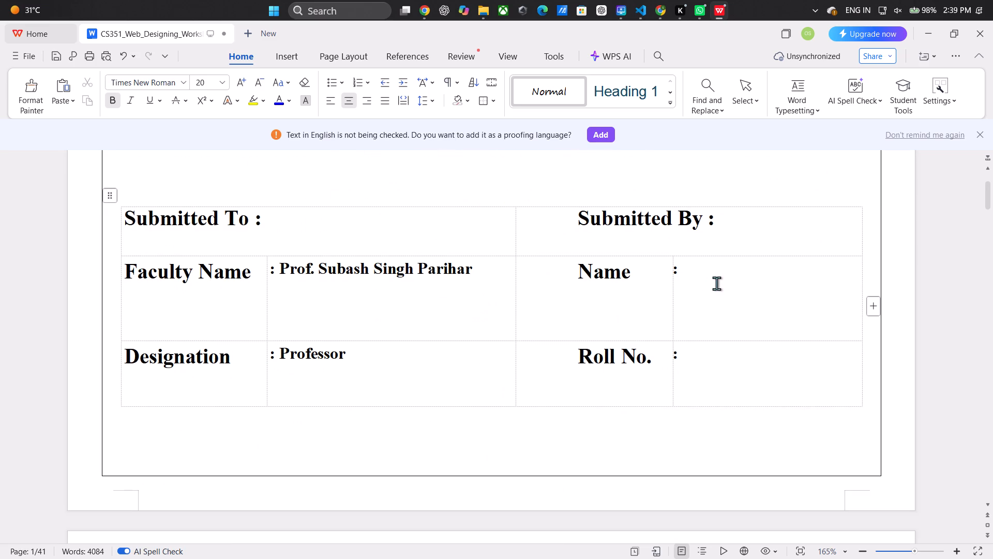
{"action": "left_click", "coordinate": [674, 268]}
{"action": "left_click_drag", "start_coordinate": [674, 268], "coordinate": [660, 271]}
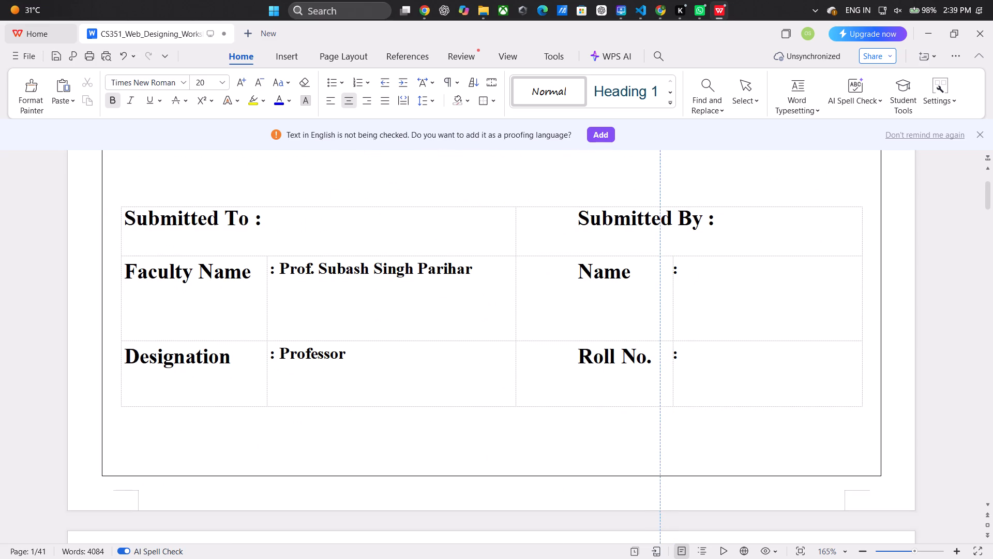
{"action": "left_click_drag", "start_coordinate": [660, 271], "coordinate": [667, 275]}
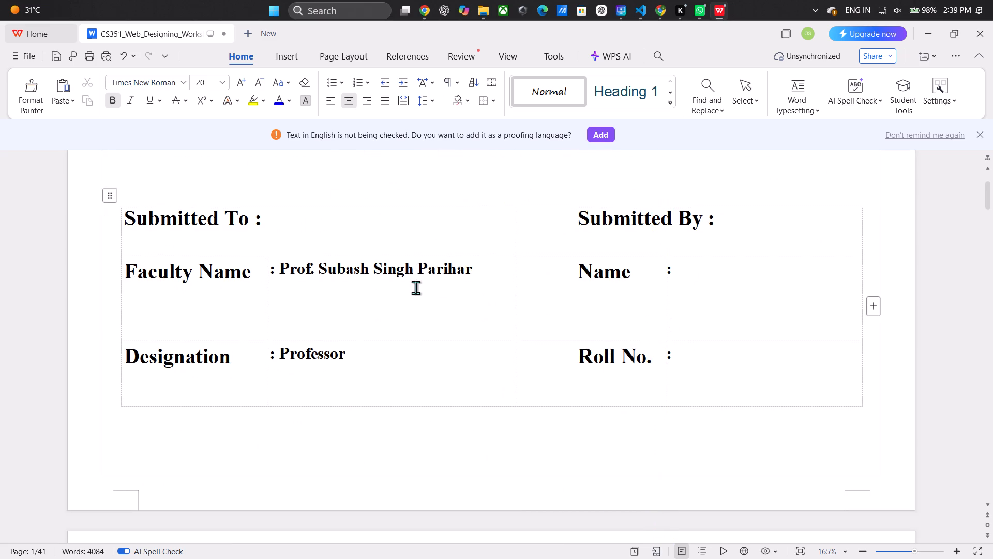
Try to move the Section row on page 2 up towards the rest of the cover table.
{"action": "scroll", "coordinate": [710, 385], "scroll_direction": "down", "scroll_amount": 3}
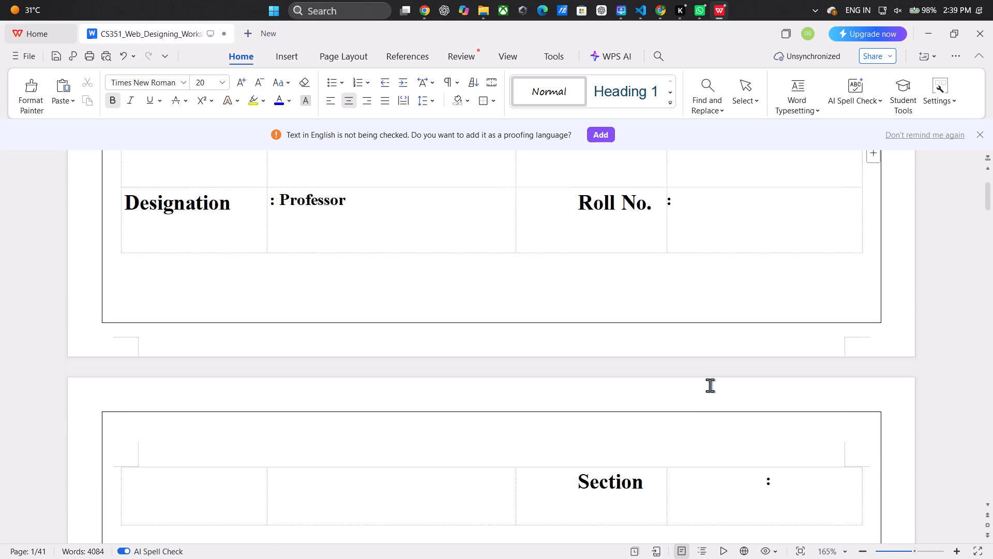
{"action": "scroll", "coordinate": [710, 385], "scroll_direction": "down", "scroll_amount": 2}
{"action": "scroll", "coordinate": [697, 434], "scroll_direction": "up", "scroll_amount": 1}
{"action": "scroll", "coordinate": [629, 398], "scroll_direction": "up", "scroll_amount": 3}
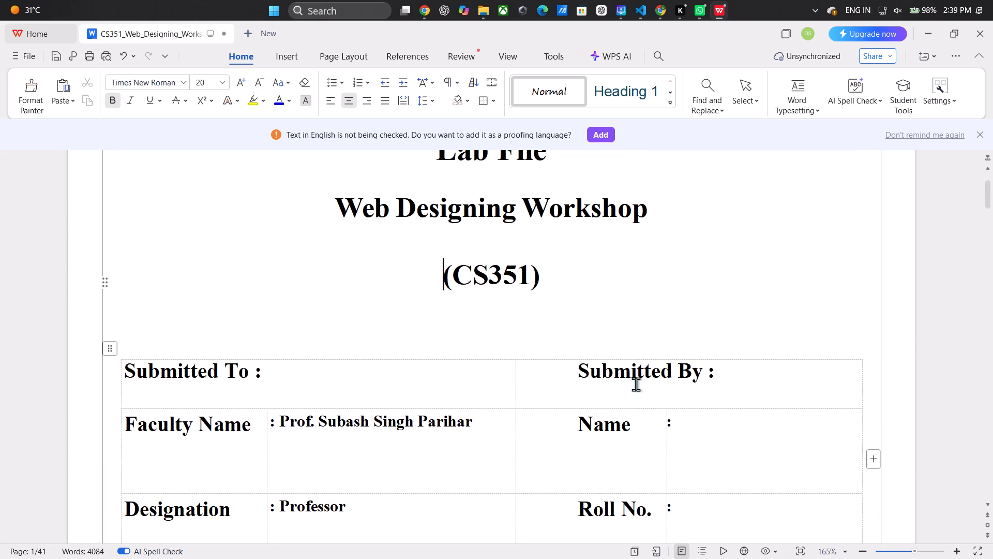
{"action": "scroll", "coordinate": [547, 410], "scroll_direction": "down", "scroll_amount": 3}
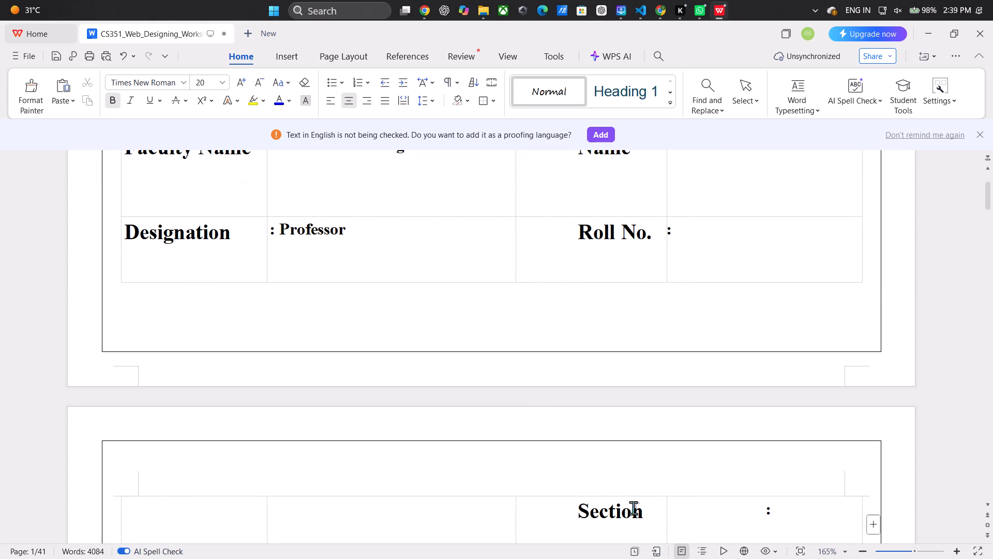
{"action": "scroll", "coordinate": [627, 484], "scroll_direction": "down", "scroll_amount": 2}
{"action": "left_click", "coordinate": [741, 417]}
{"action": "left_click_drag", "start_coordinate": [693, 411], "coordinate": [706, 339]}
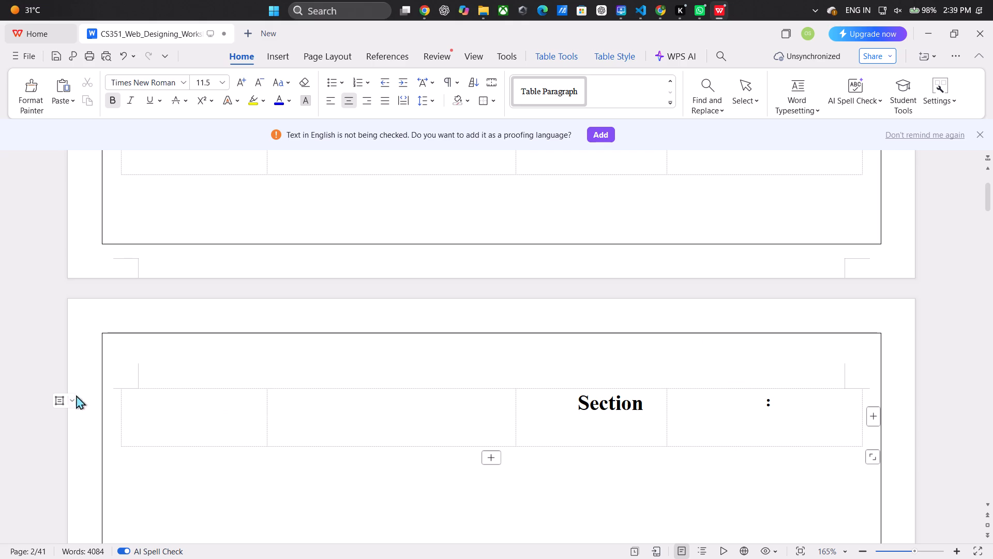
Move the cover table's left border inward, narrowing the column with the Faculty Name and Designation labels.
{"action": "left_click", "coordinate": [121, 389]}
{"action": "left_click", "coordinate": [121, 389]}
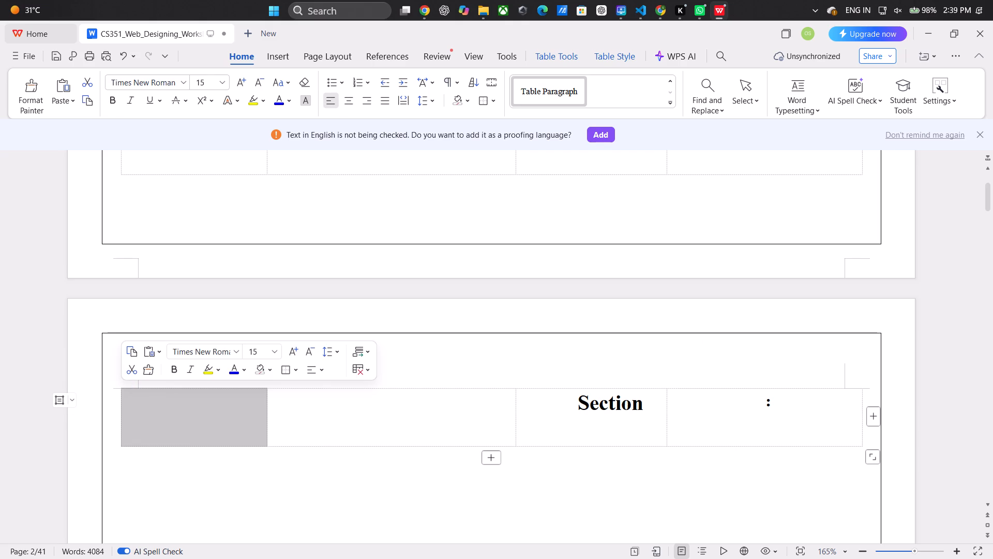
{"action": "left_click", "coordinate": [128, 394]}
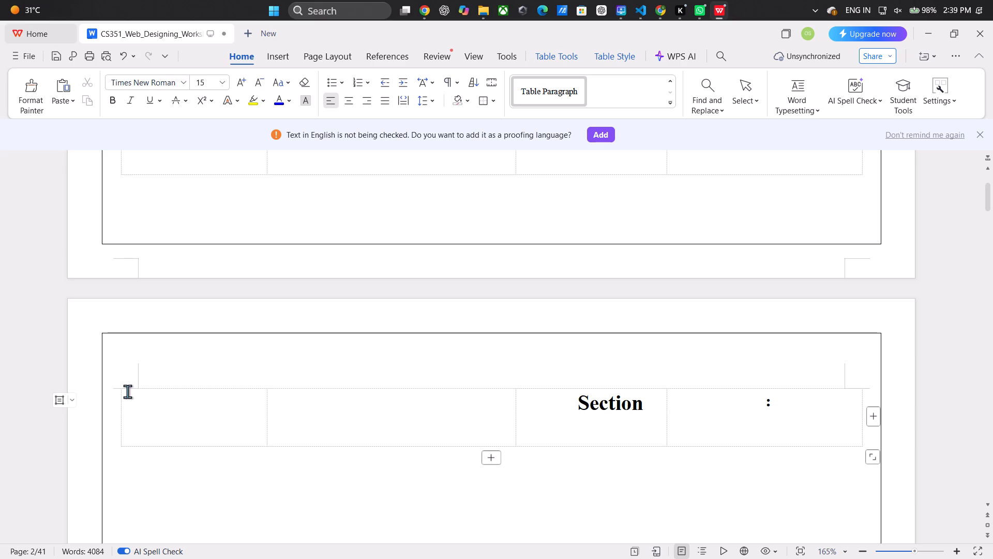
{"action": "left_click_drag", "start_coordinate": [122, 391], "coordinate": [154, 225]}
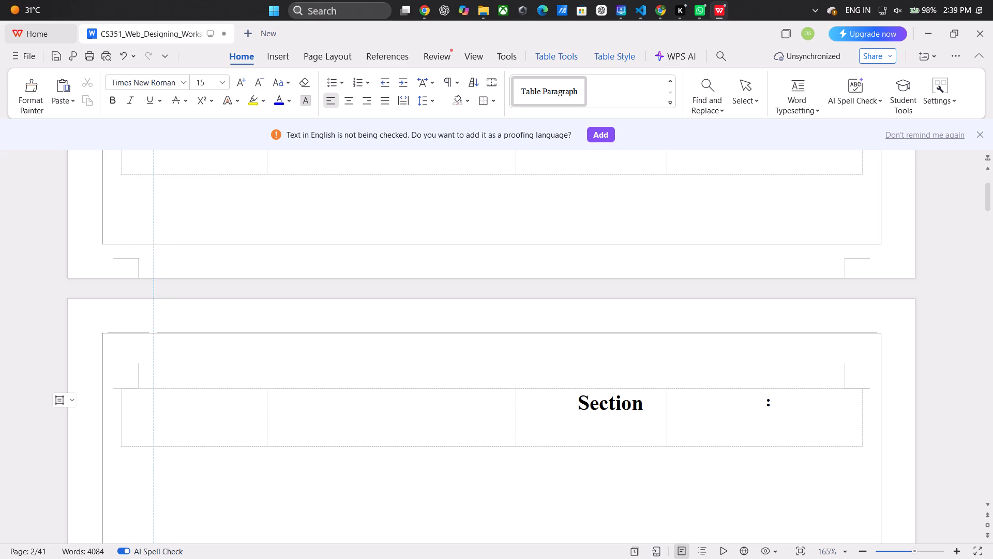
{"action": "left_click_drag", "start_coordinate": [154, 225], "coordinate": [153, 212]}
Move the right border of the cover page's Submitted To / Submitted By table slightly inward, narrowing its last column.
{"action": "scroll", "coordinate": [310, 433], "scroll_direction": "up", "scroll_amount": 4}
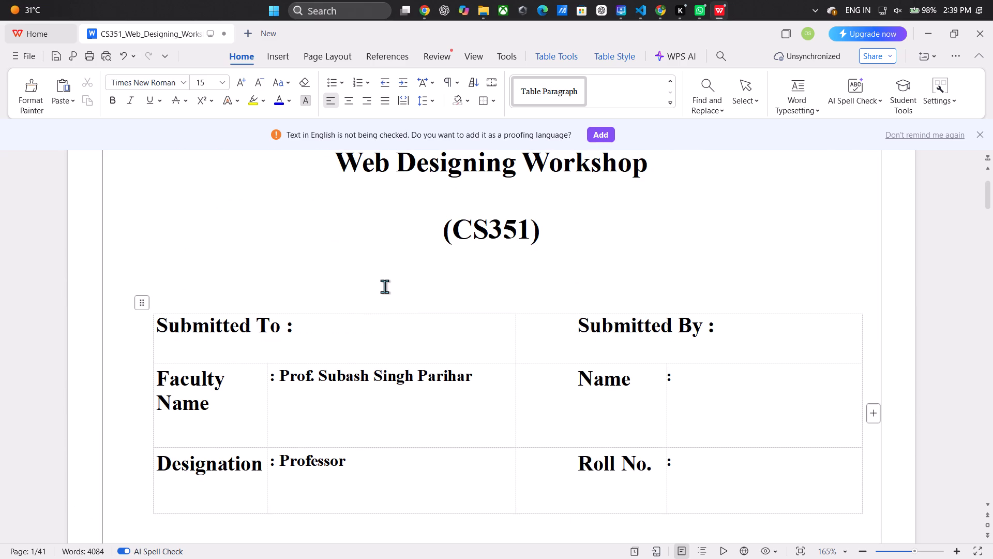
{"action": "scroll", "coordinate": [384, 286], "scroll_direction": "up", "scroll_amount": 1}
{"action": "scroll", "coordinate": [606, 424], "scroll_direction": "down", "scroll_amount": 2}
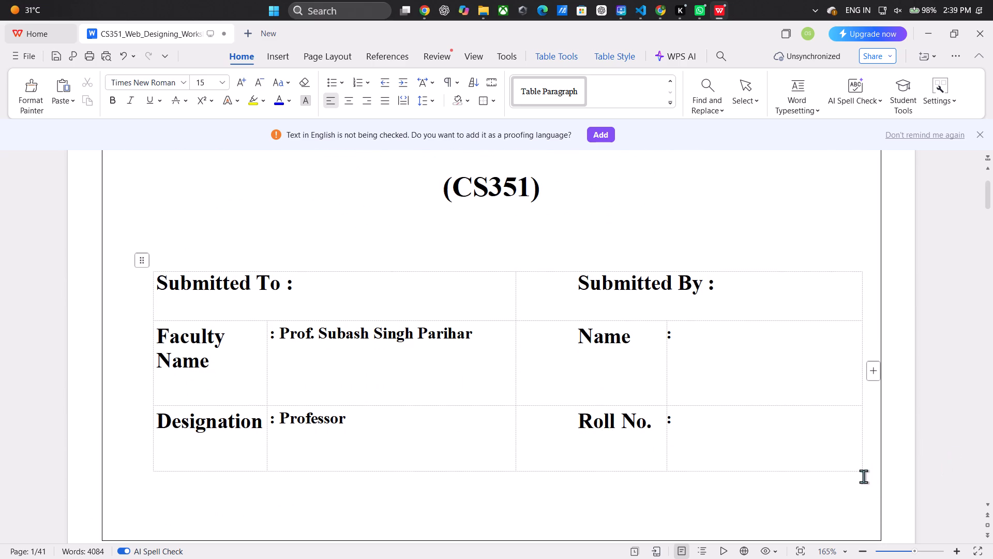
{"action": "left_click_drag", "start_coordinate": [861, 464], "coordinate": [841, 438]}
{"action": "left_click_drag", "start_coordinate": [841, 438], "coordinate": [851, 440]}
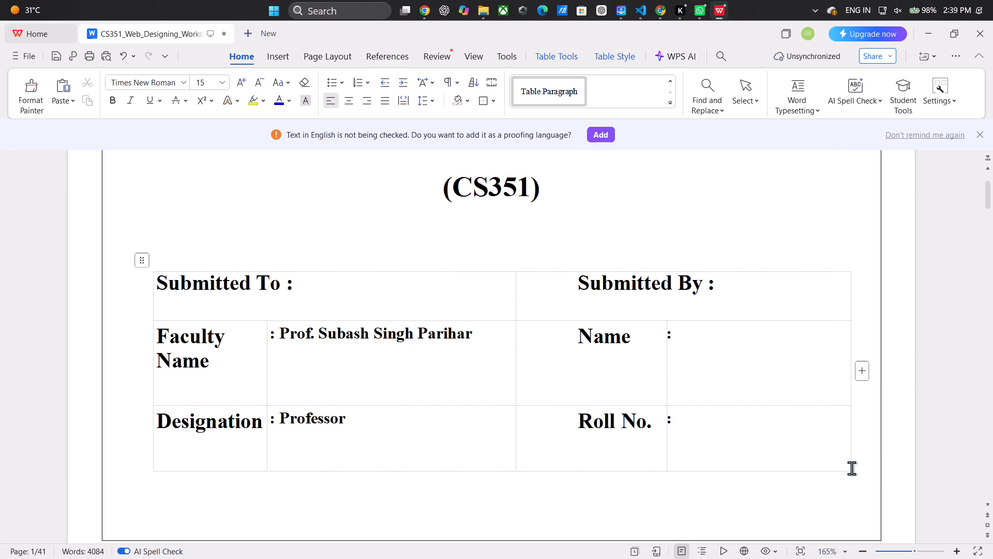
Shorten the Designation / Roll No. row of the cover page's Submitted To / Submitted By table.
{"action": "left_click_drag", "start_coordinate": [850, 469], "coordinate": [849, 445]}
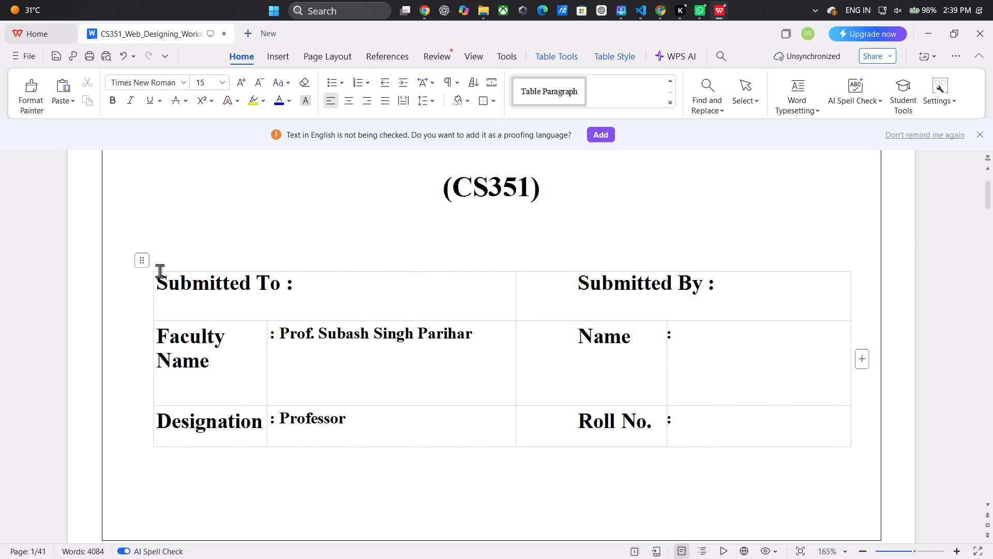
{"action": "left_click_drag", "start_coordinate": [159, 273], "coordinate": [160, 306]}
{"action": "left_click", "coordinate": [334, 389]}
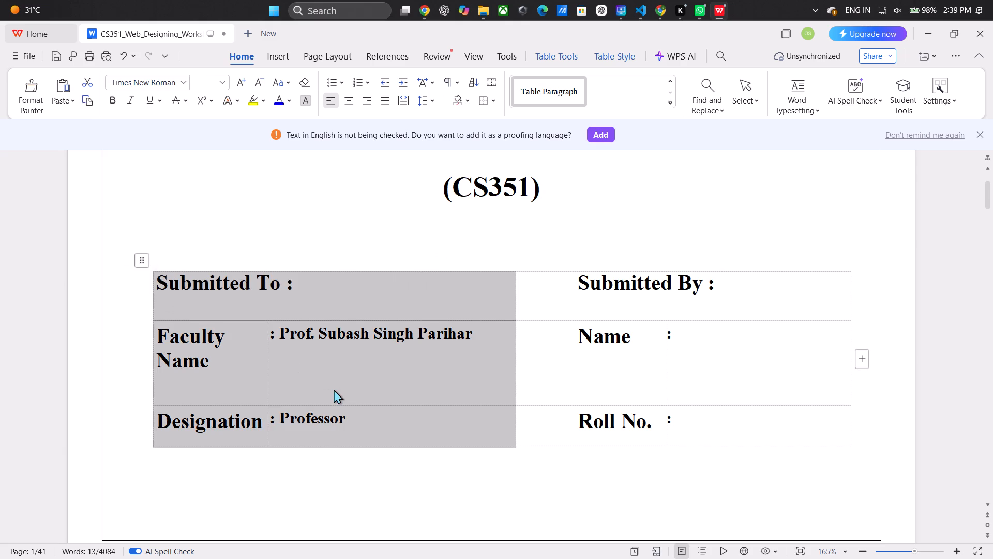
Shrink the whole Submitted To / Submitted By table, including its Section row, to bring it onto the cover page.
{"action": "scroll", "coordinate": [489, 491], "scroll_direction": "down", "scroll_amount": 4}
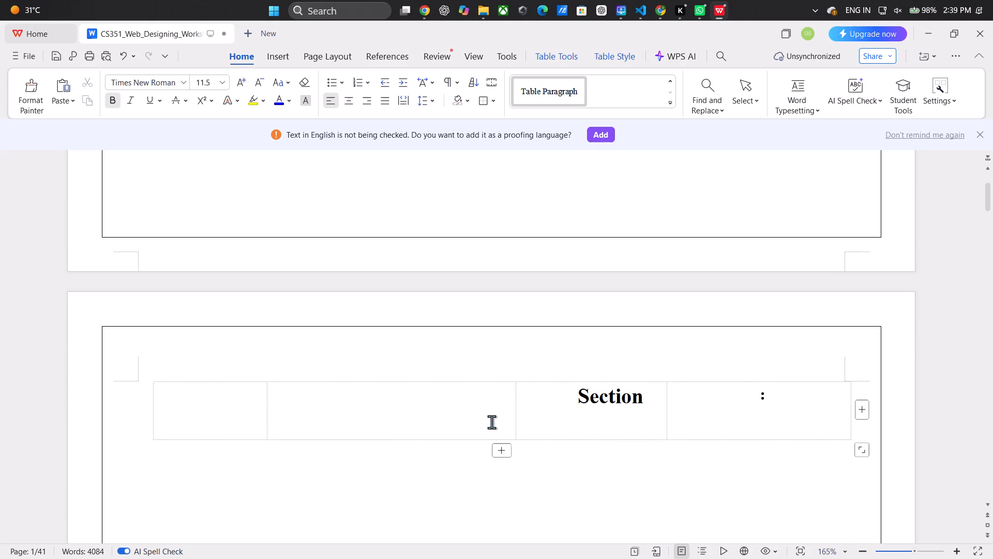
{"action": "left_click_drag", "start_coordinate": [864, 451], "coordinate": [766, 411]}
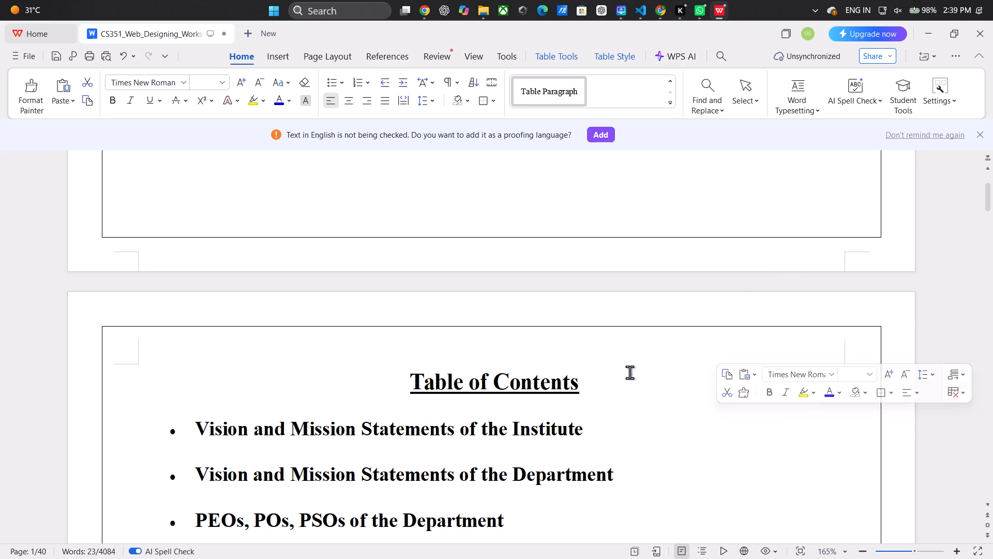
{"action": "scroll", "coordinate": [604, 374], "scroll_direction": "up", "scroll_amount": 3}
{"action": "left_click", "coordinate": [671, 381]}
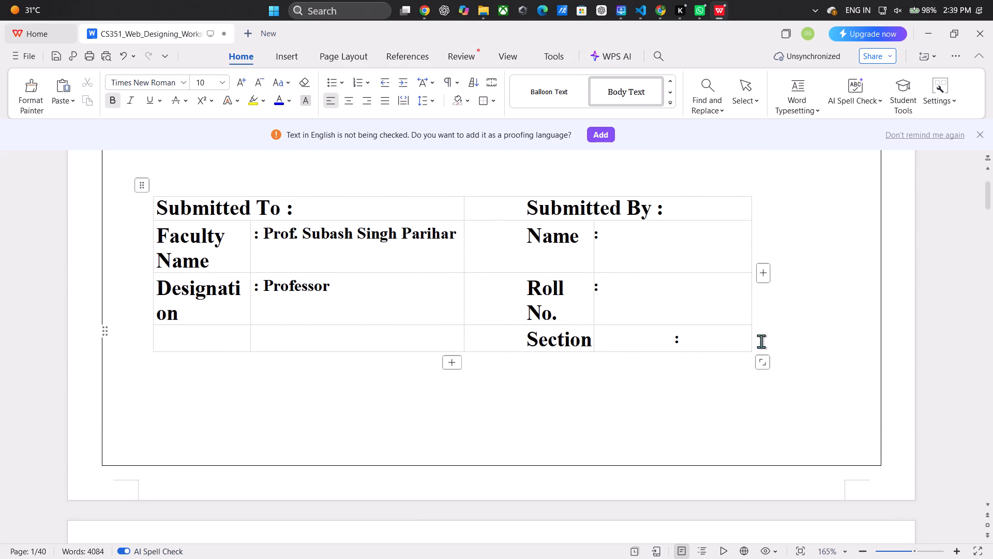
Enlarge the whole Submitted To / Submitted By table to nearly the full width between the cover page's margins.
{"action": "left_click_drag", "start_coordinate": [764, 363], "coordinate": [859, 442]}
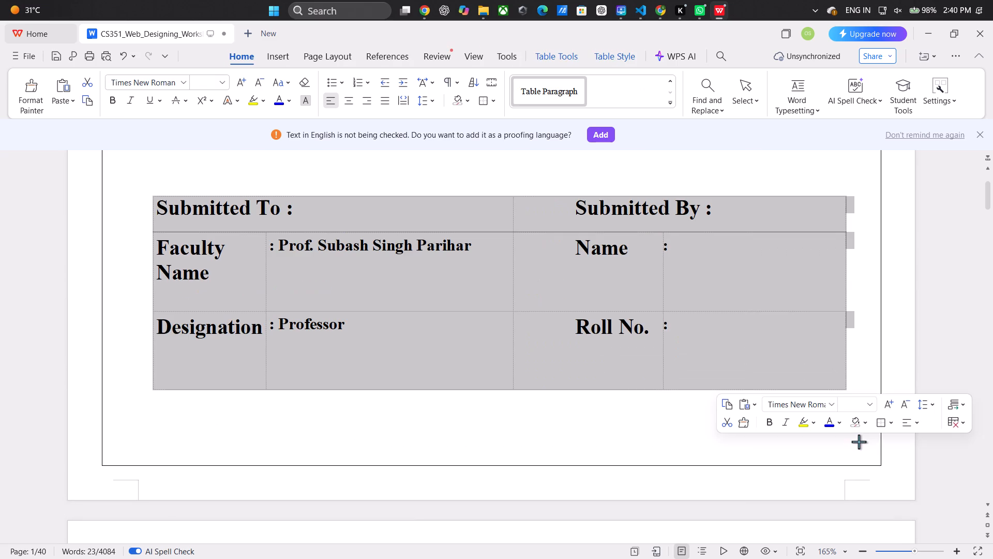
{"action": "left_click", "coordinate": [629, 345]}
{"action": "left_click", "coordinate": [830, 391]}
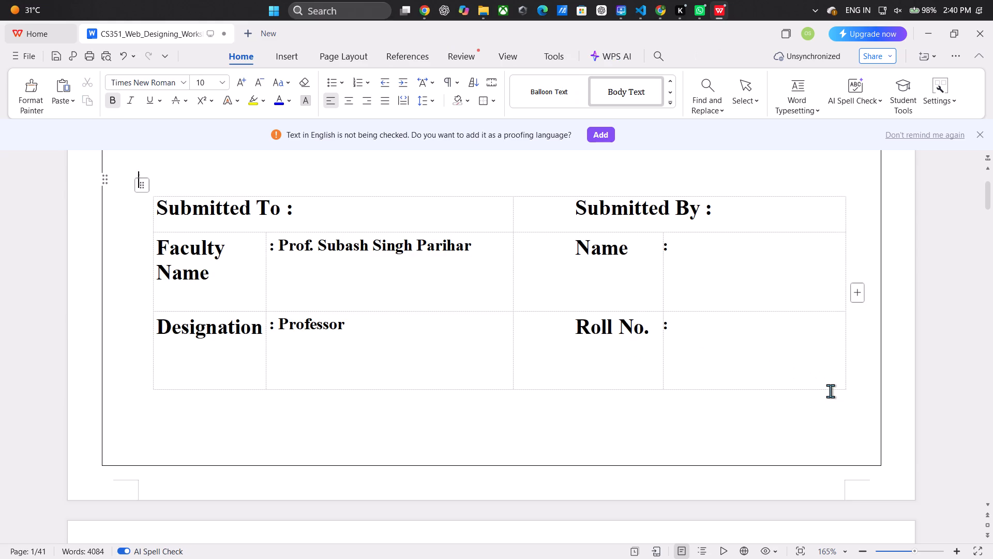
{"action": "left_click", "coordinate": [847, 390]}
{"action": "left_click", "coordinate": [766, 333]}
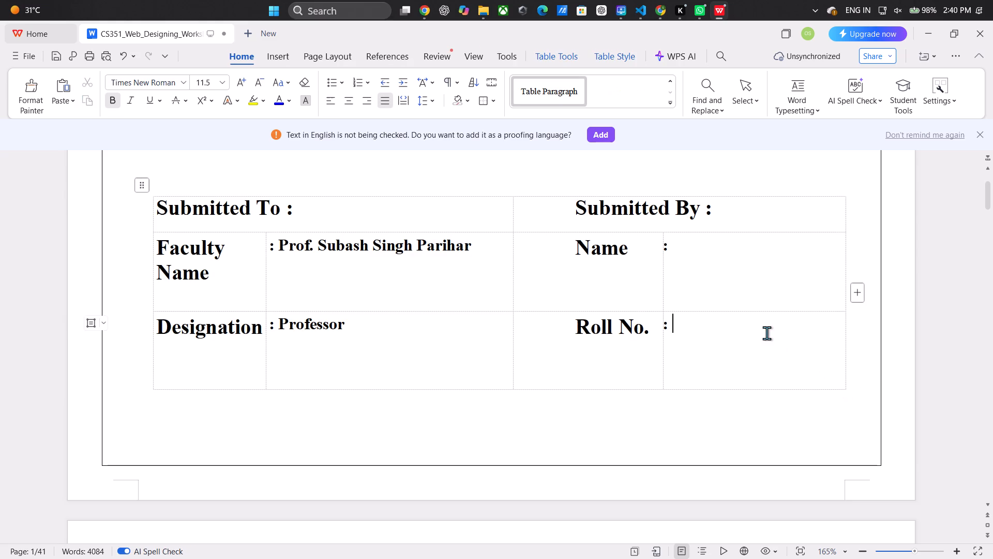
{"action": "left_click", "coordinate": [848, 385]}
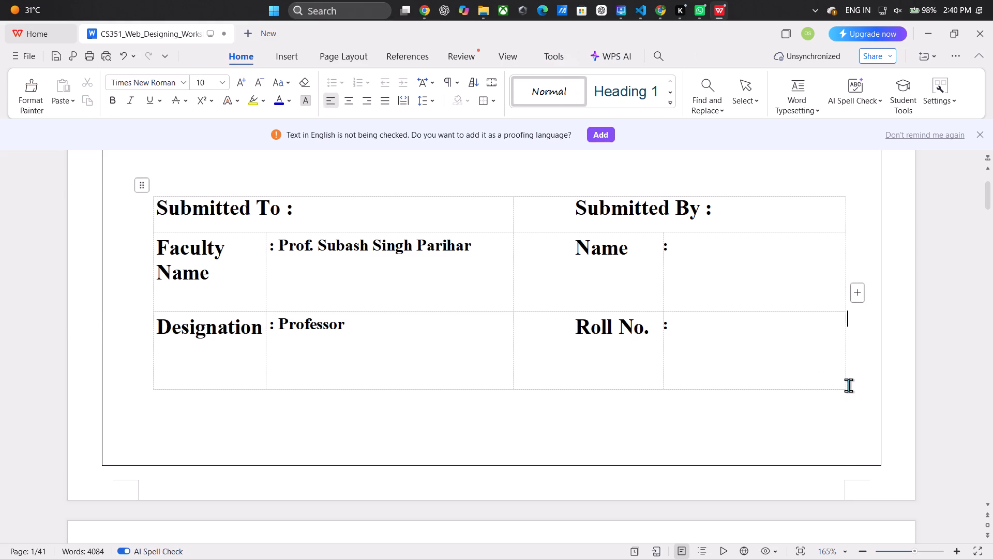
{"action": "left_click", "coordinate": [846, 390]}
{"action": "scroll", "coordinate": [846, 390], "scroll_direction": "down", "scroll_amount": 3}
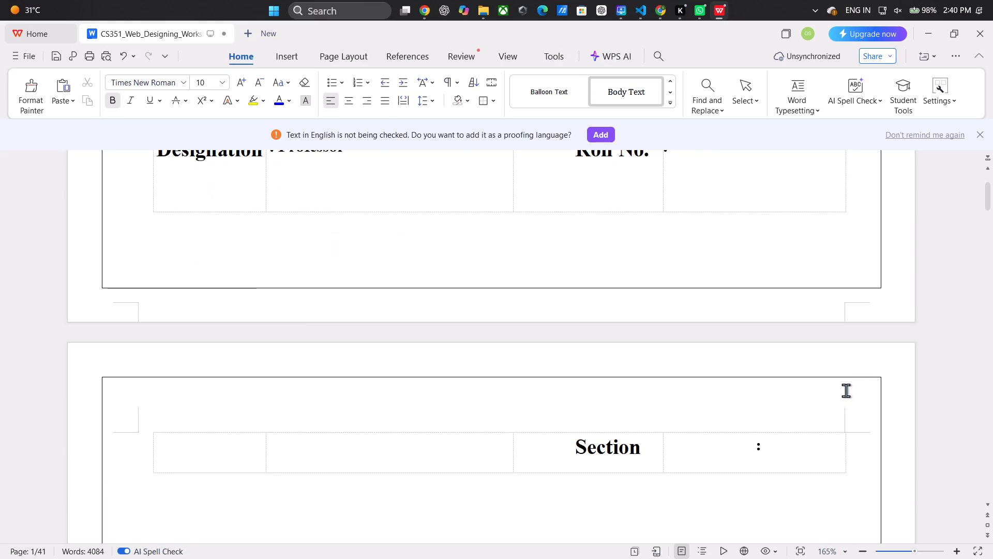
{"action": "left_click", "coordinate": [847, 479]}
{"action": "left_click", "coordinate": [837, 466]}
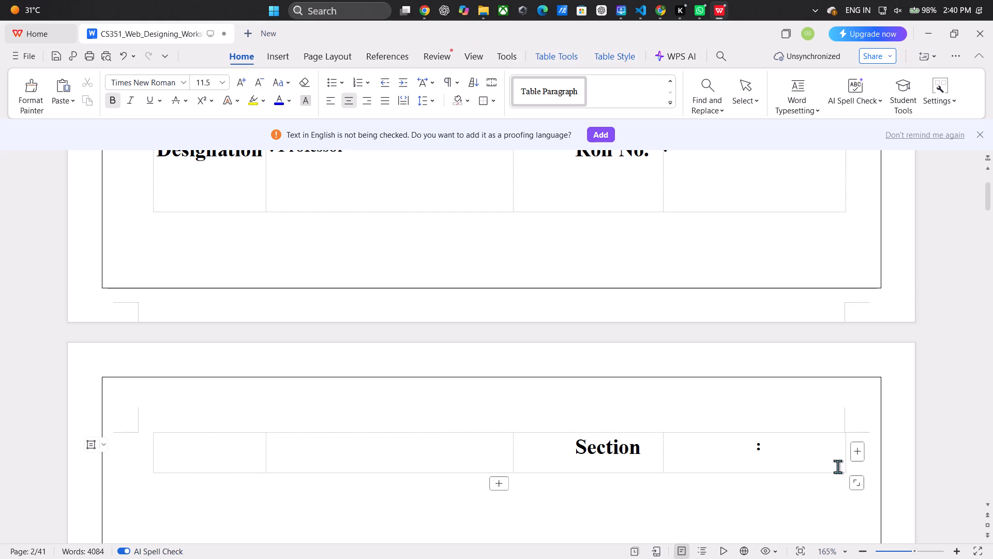
Resize the whole Submitted To / Submitted By table to nearly the margin width, keeping all rows through Section on the cover page.
{"action": "left_click_drag", "start_coordinate": [859, 484], "coordinate": [776, 389]}
{"action": "left_click", "coordinate": [775, 434]}
{"action": "scroll", "coordinate": [654, 275], "scroll_direction": "up", "scroll_amount": 3}
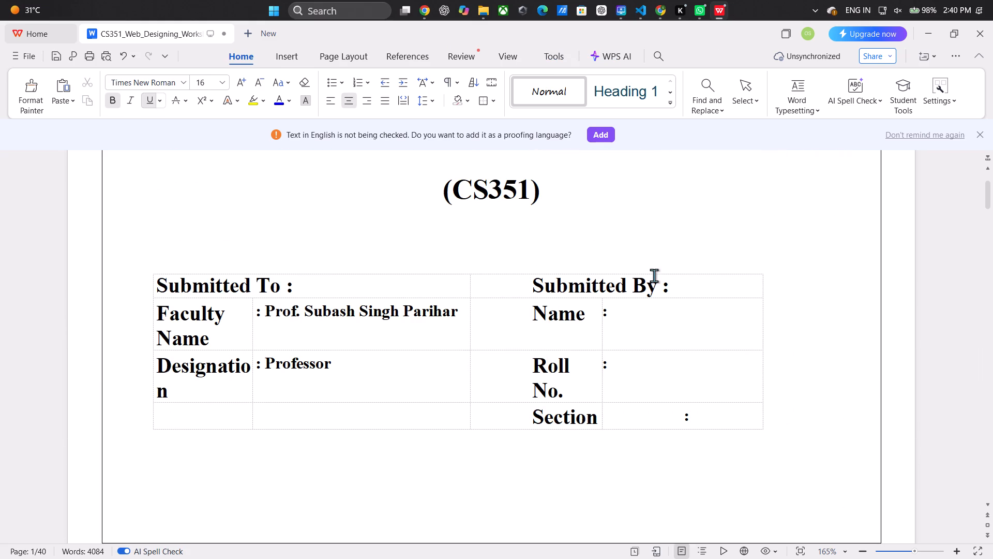
{"action": "scroll", "coordinate": [595, 272], "scroll_direction": "up", "scroll_amount": 1}
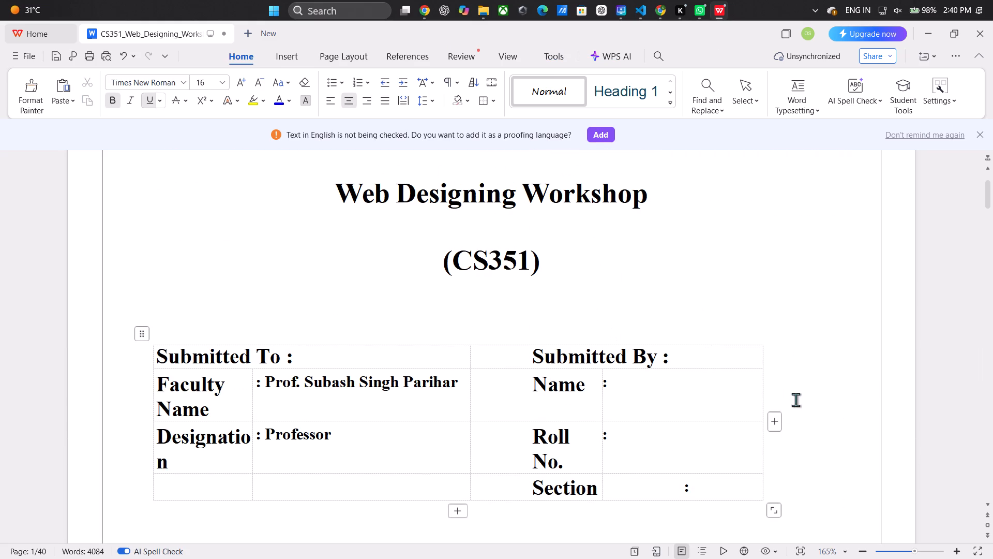
{"action": "left_click_drag", "start_coordinate": [773, 510], "coordinate": [839, 300]}
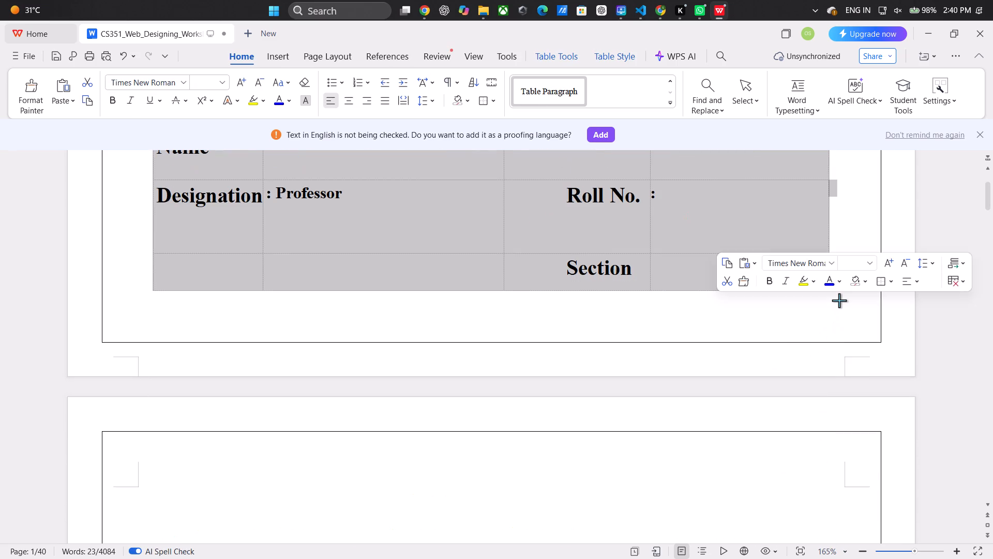
{"action": "left_click", "coordinate": [755, 358]}
{"action": "scroll", "coordinate": [755, 358], "scroll_direction": "up", "scroll_amount": 2}
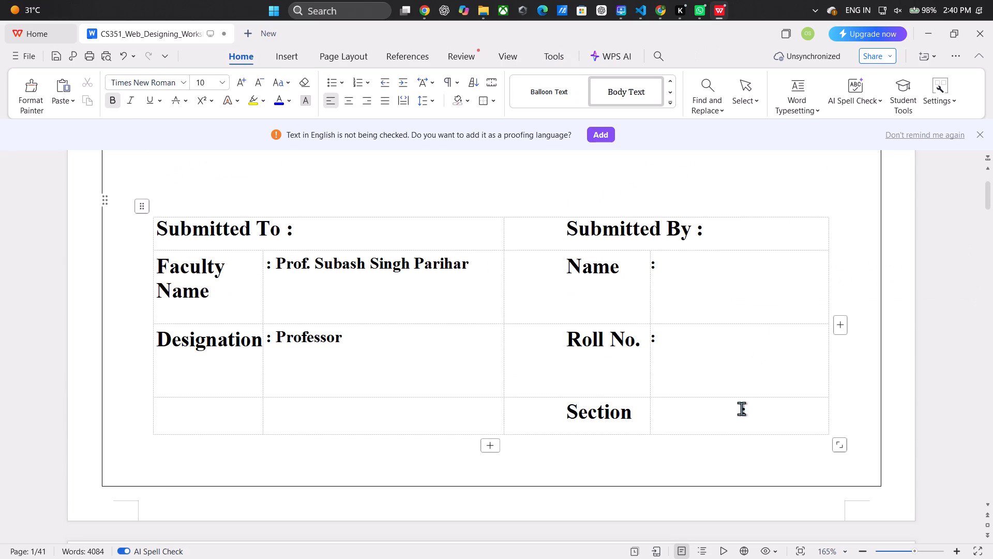
Remove the blank space ahead of the colon beside Section, bringing the colon level with its label.
{"action": "left_click", "coordinate": [741, 410]}
{"action": "key", "text": "BackSpace"}
{"action": "key", "text": "BackSpace"}
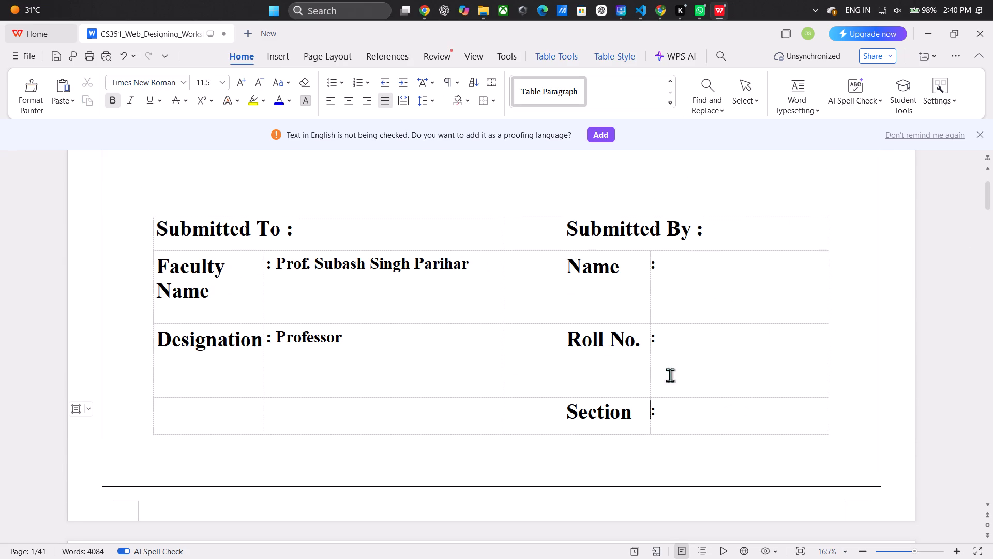
{"action": "left_click", "coordinate": [243, 428]}
Remove the left indents from the Roll No., Name and Section labels in the cover page's submission table.
{"action": "left_click", "coordinate": [561, 349]}
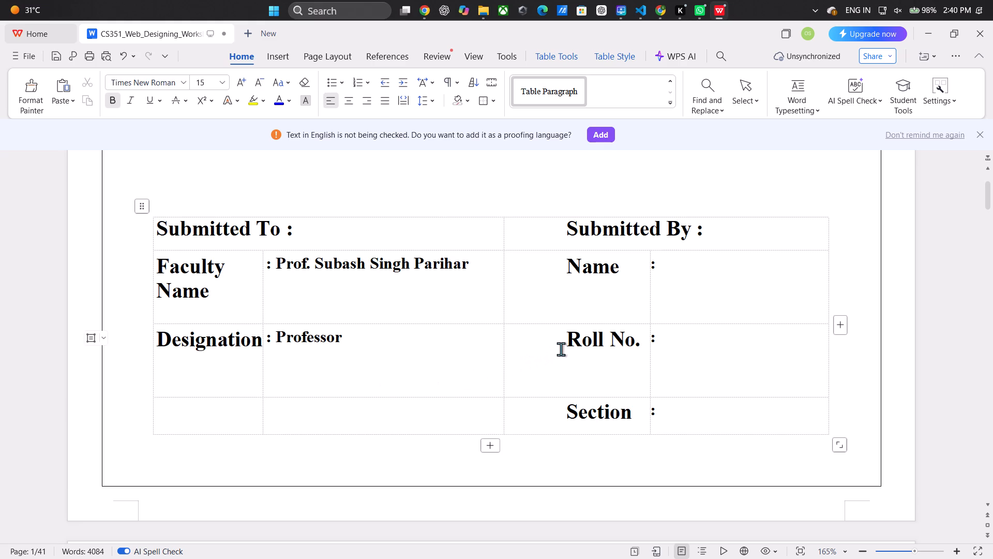
{"action": "left_click", "coordinate": [588, 335]}
{"action": "key", "text": "Left"}
{"action": "key", "text": "Left"}
{"action": "key", "text": "BackSpace"}
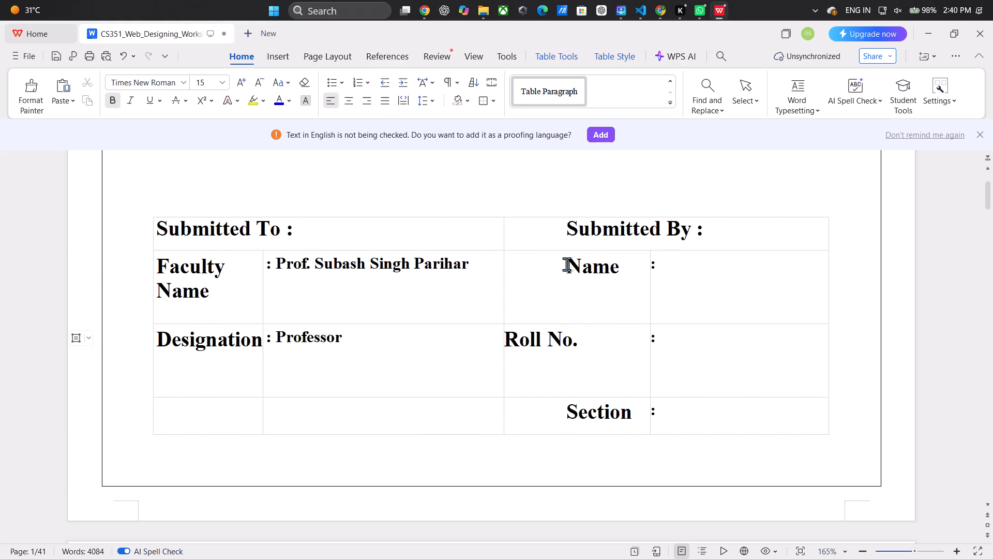
{"action": "left_click", "coordinate": [567, 264]}
{"action": "key", "text": "BackSpace"}
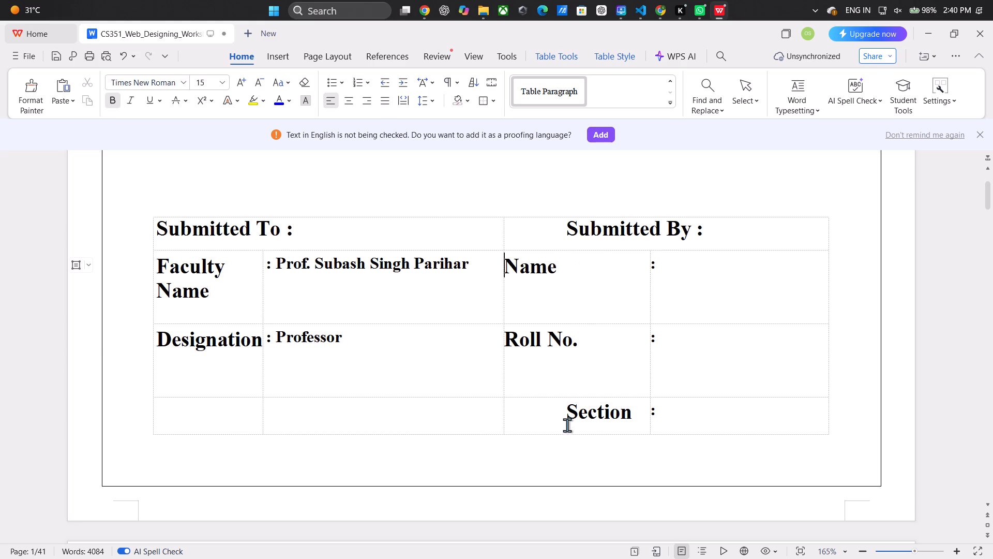
{"action": "left_click", "coordinate": [571, 417]}
{"action": "key", "text": "BackSpace"}
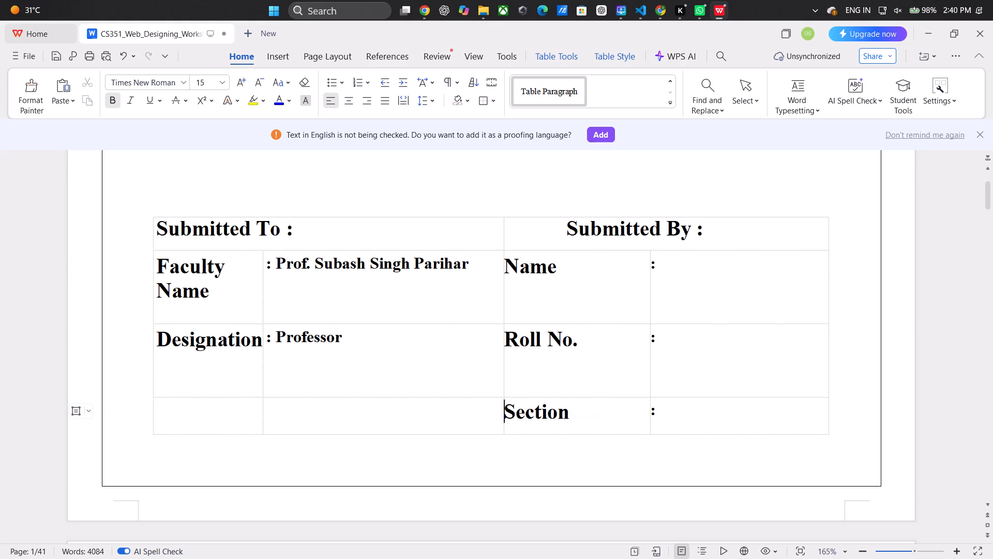
{"action": "left_click", "coordinate": [213, 430]}
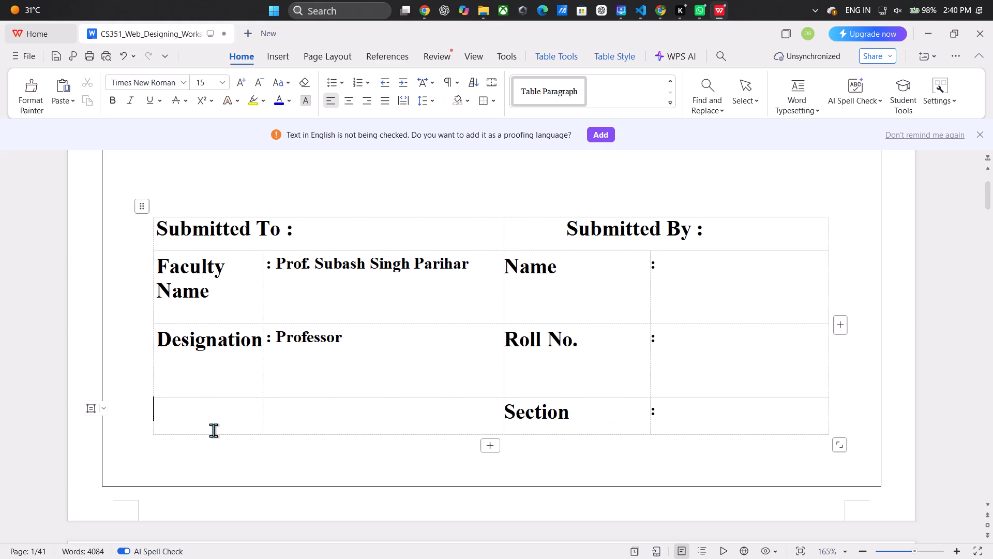
Shift the border between the Submitted To and Submitted By halves slightly left, just past the faculty name.
{"action": "left_click", "coordinate": [448, 343]}
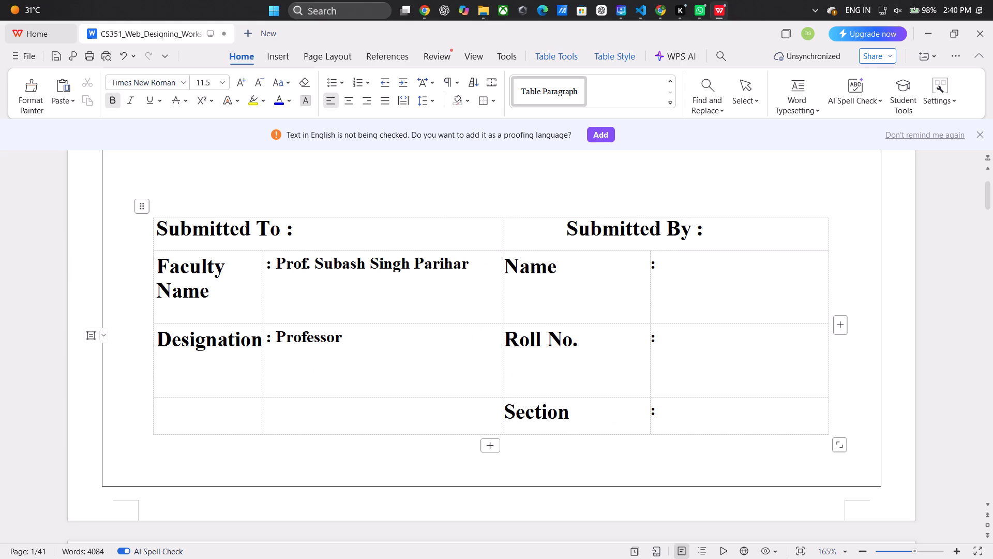
{"action": "left_click", "coordinate": [503, 257]}
{"action": "left_click_drag", "start_coordinate": [503, 257], "coordinate": [482, 259]}
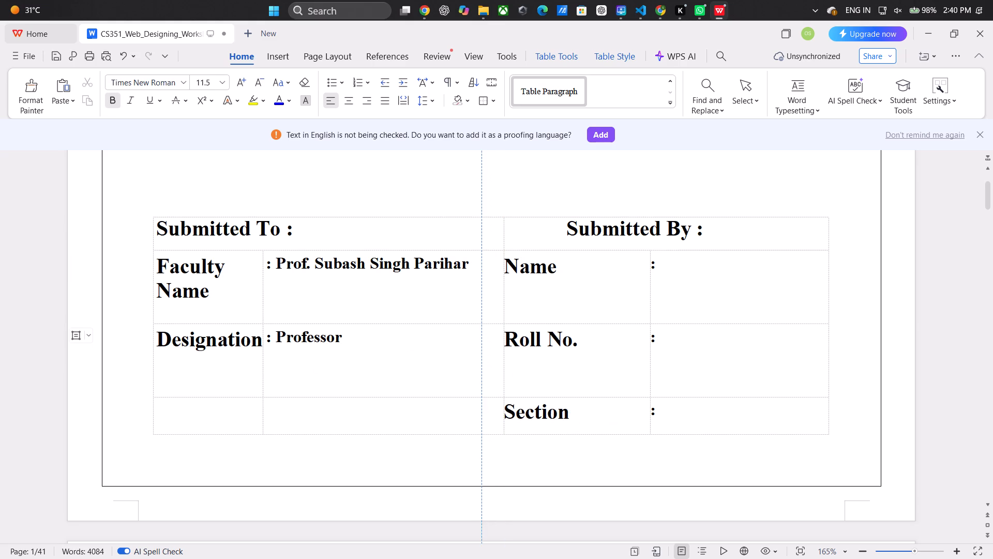
{"action": "left_click_drag", "start_coordinate": [482, 259], "coordinate": [489, 258]}
{"action": "left_click", "coordinate": [491, 259]}
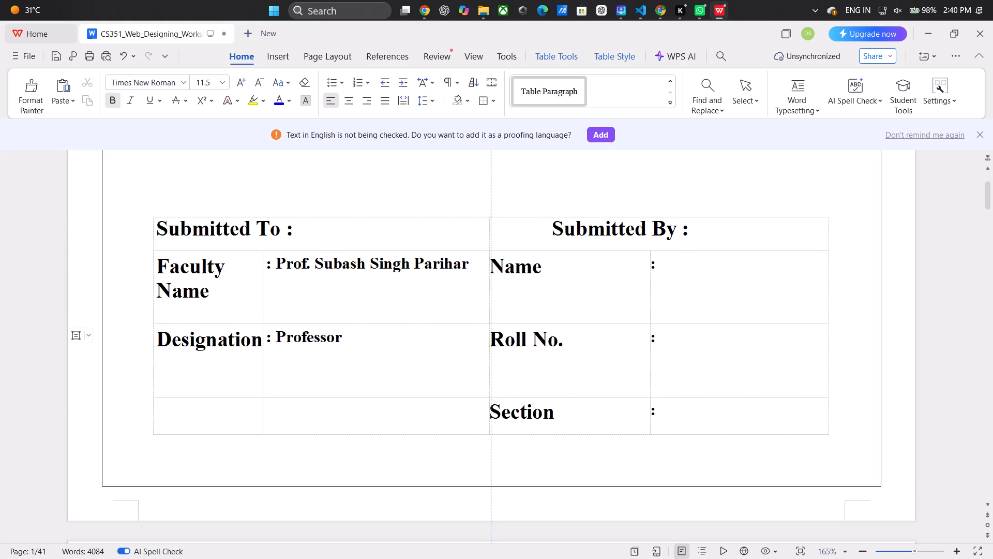
{"action": "left_click", "coordinate": [494, 269]}
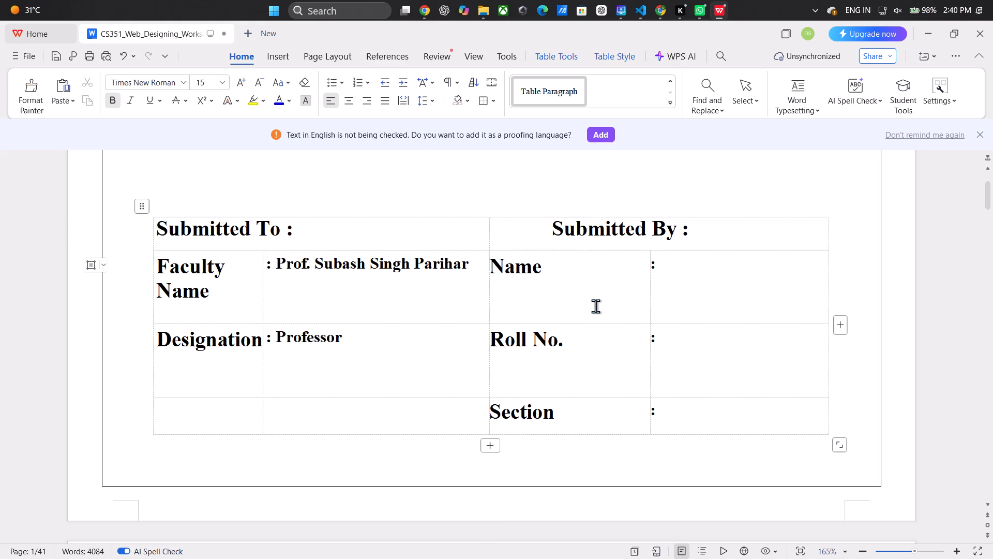
{"action": "left_click", "coordinate": [382, 505]}
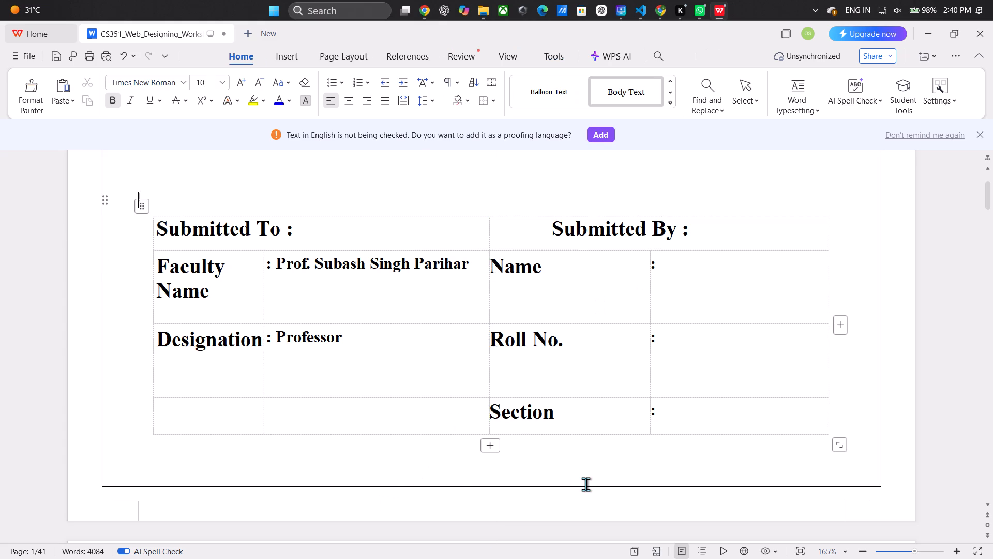
Examine the cover page layout and the page between it and the Table of Contents.
{"action": "scroll", "coordinate": [585, 484], "scroll_direction": "down", "scroll_amount": 9}
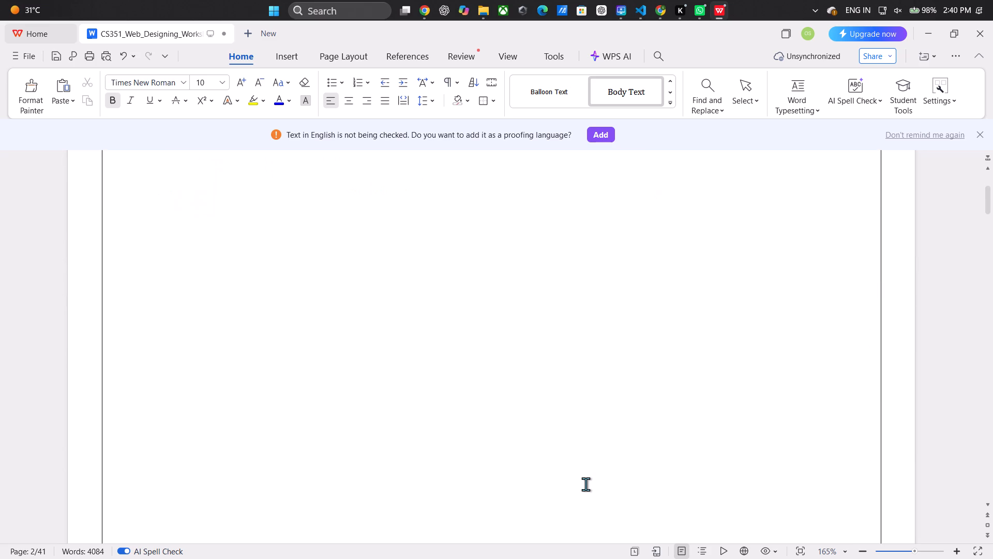
{"action": "scroll", "coordinate": [585, 484], "scroll_direction": "down", "scroll_amount": 3}
{"action": "scroll", "coordinate": [585, 484], "scroll_direction": "up", "scroll_amount": 17}
{"action": "scroll", "coordinate": [585, 484], "scroll_direction": "down", "scroll_amount": 1}
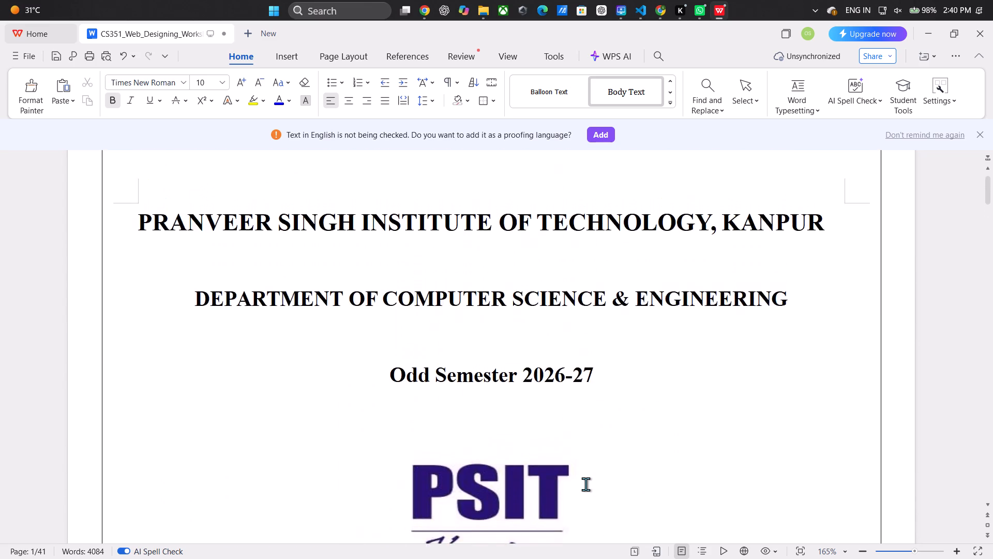
{"action": "scroll", "coordinate": [585, 484], "scroll_direction": "down", "scroll_amount": 7}
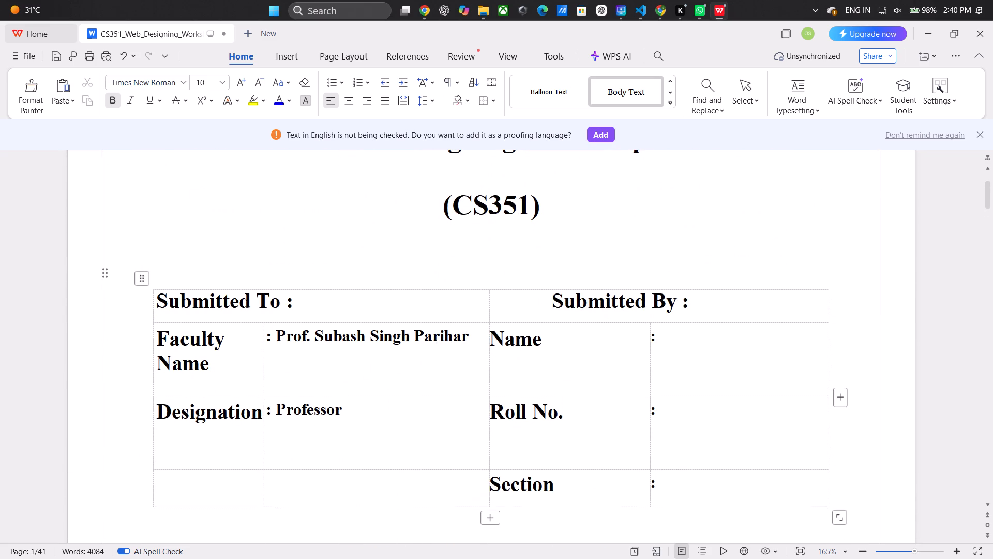
{"action": "scroll", "coordinate": [491, 484], "scroll_direction": "down", "scroll_amount": 8}
{"action": "scroll", "coordinate": [632, 330], "scroll_direction": "down", "scroll_amount": 4}
{"action": "scroll", "coordinate": [632, 330], "scroll_direction": "up", "scroll_amount": 4}
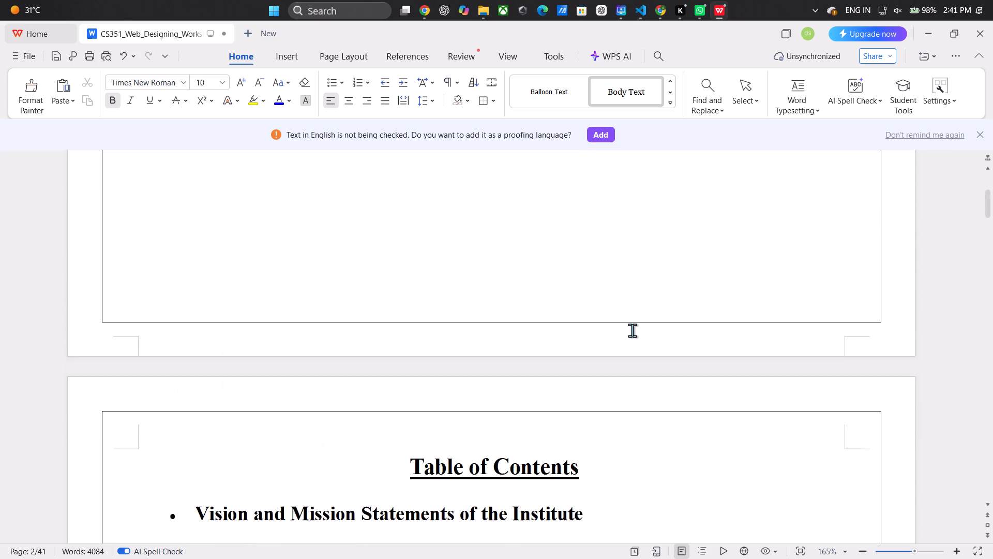
{"action": "left_click", "coordinate": [253, 317]}
{"action": "scroll", "coordinate": [253, 317], "scroll_direction": "up", "scroll_amount": 6}
{"action": "scroll", "coordinate": [329, 401], "scroll_direction": "up", "scroll_amount": 2}
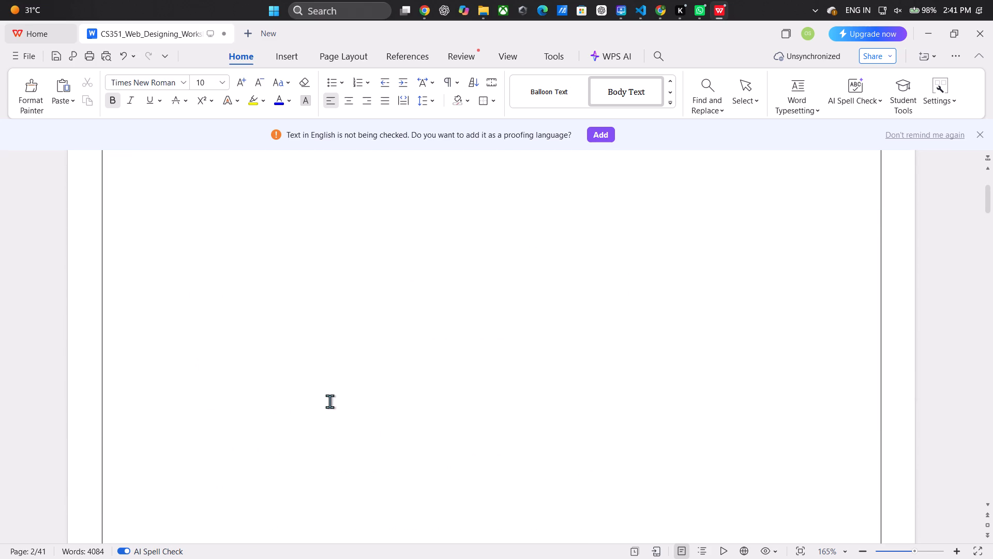
{"action": "scroll", "coordinate": [367, 334], "scroll_direction": "up", "scroll_amount": 5}
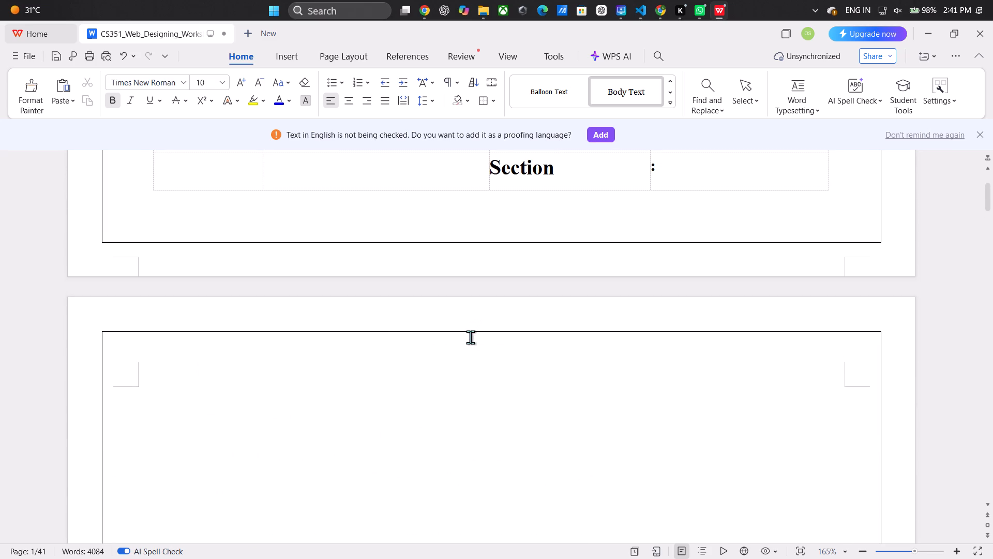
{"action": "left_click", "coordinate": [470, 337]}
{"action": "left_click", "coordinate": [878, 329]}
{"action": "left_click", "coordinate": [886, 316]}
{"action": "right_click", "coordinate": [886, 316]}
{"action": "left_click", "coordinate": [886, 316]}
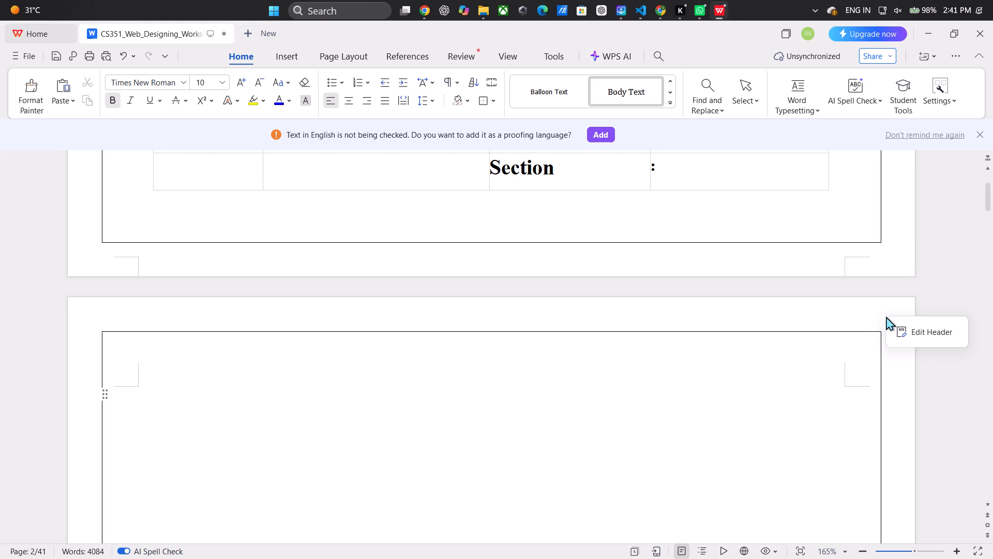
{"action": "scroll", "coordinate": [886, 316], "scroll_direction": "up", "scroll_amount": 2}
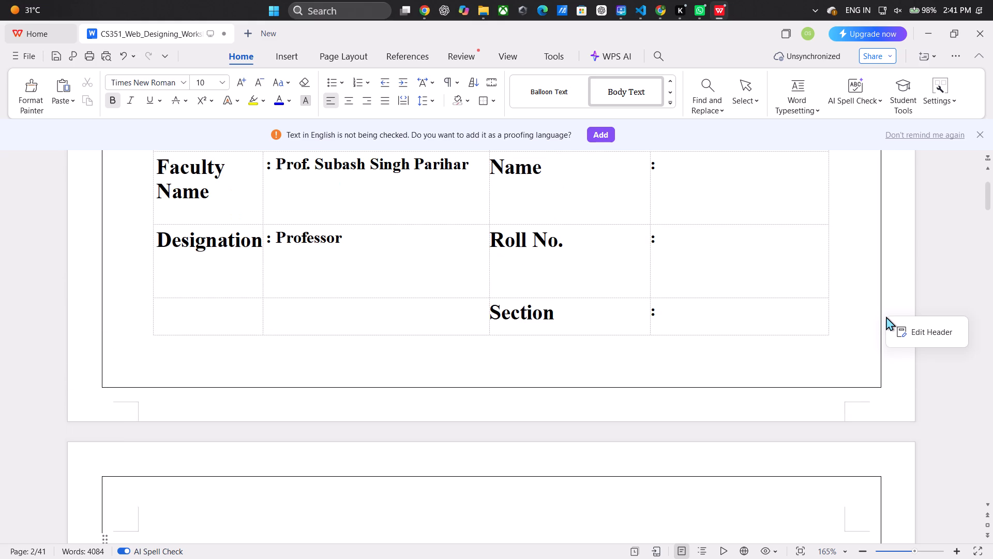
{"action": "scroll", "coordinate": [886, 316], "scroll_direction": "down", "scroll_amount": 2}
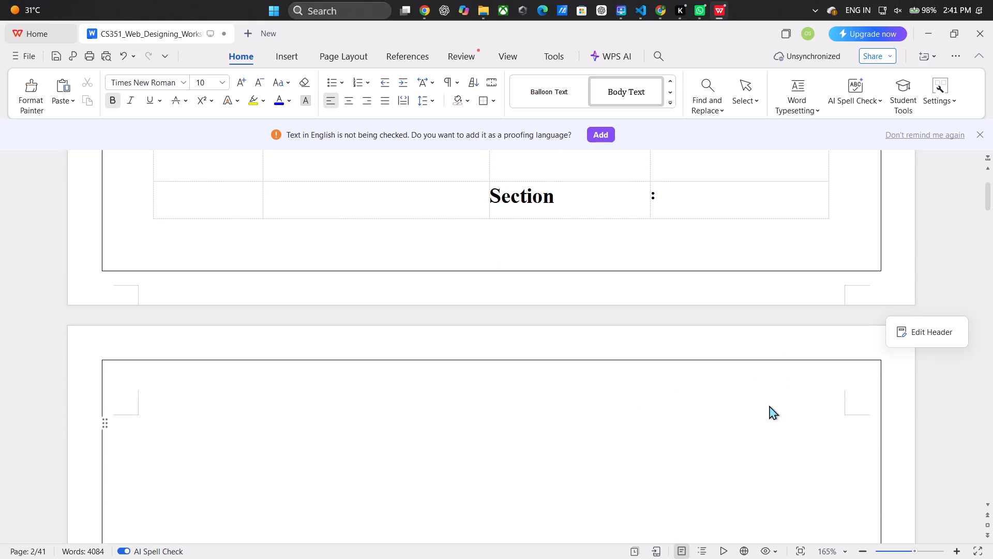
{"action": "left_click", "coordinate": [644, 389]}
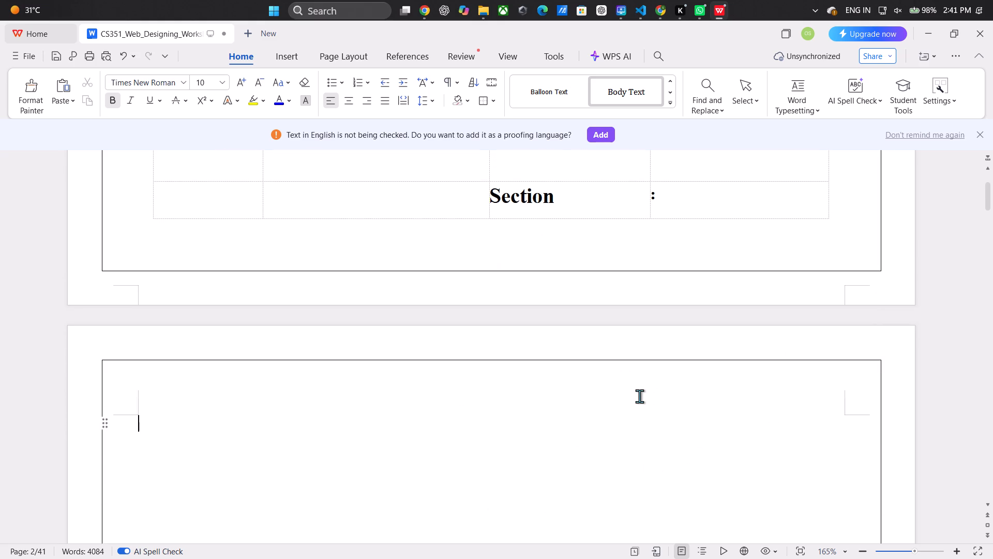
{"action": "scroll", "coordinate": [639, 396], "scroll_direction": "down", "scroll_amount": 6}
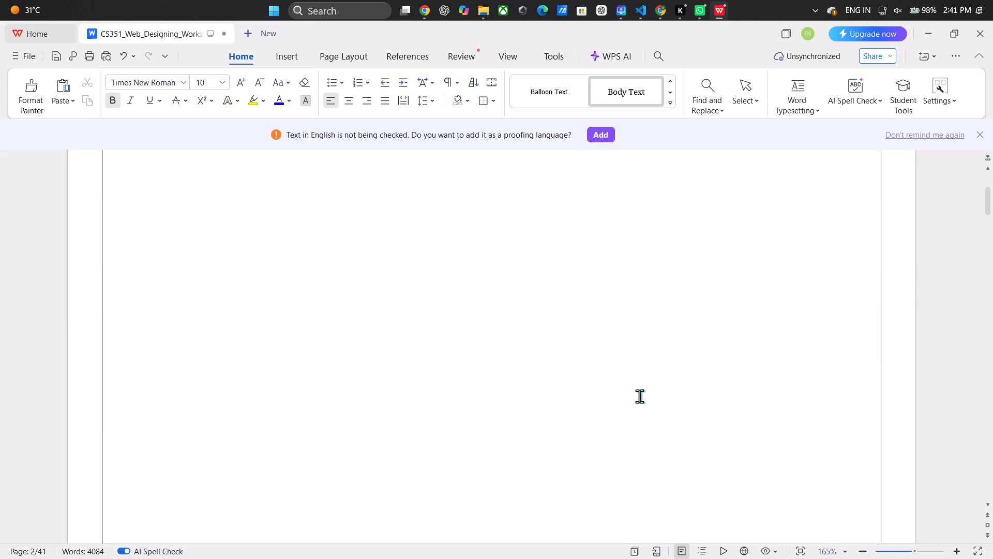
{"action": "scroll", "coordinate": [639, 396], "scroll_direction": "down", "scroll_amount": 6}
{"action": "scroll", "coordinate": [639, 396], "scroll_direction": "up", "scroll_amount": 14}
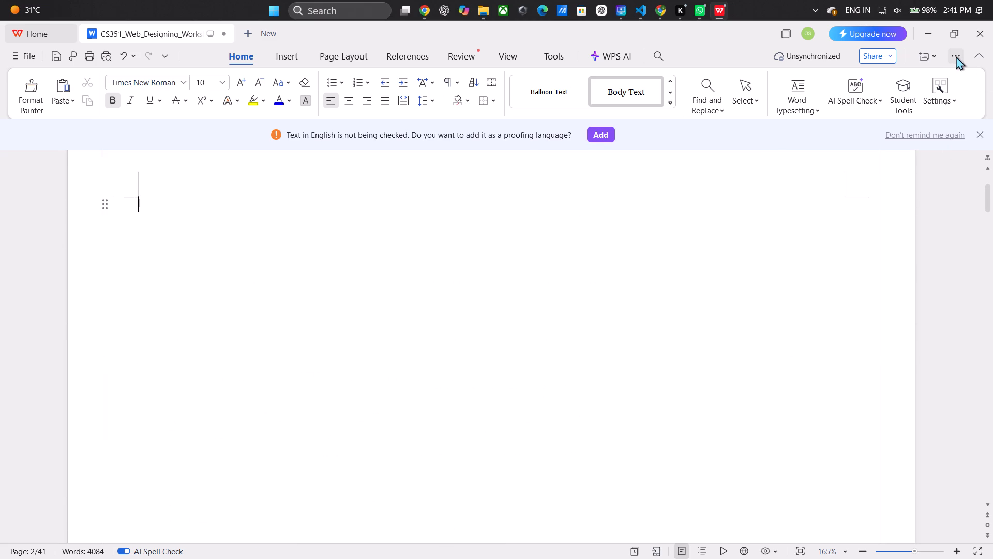
Save the lab file document.
{"action": "left_click", "coordinate": [956, 56]}
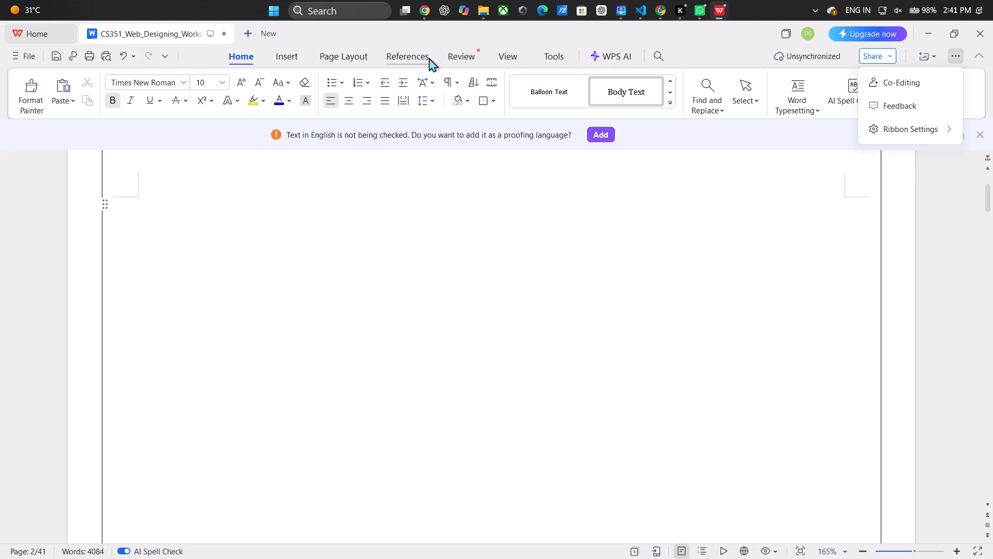
{"action": "left_click", "coordinate": [54, 51]}
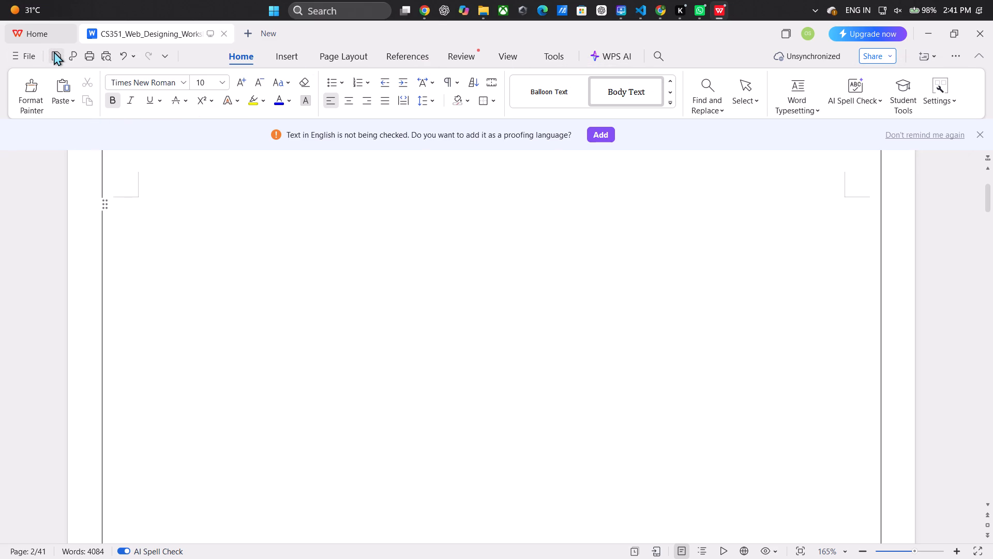
{"action": "left_click", "coordinate": [54, 56]}
{"action": "scroll", "coordinate": [170, 271], "scroll_direction": "up", "scroll_amount": 8}
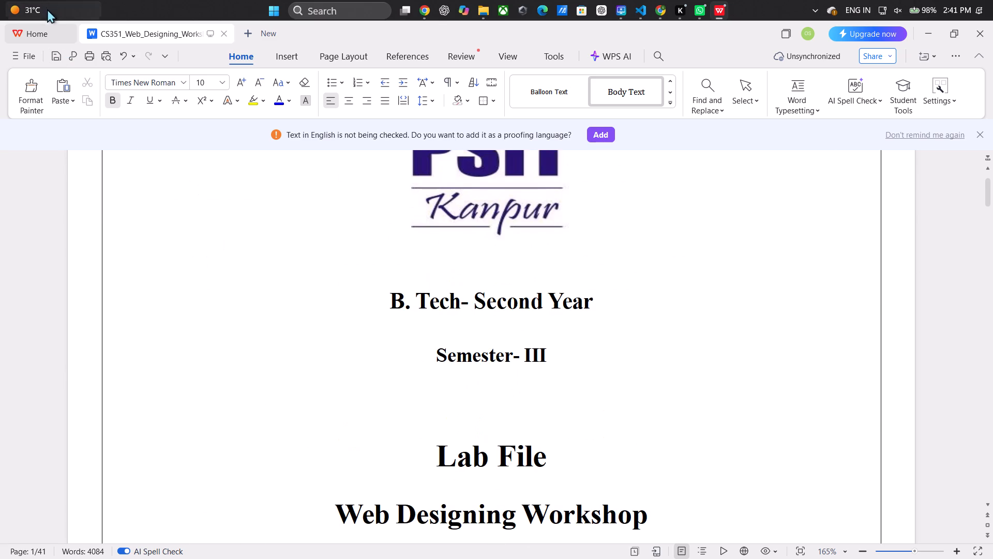
{"action": "left_click", "coordinate": [54, 61]}
{"action": "triple_click", "coordinate": [54, 61]}
{"action": "triple_click", "coordinate": [54, 61]}
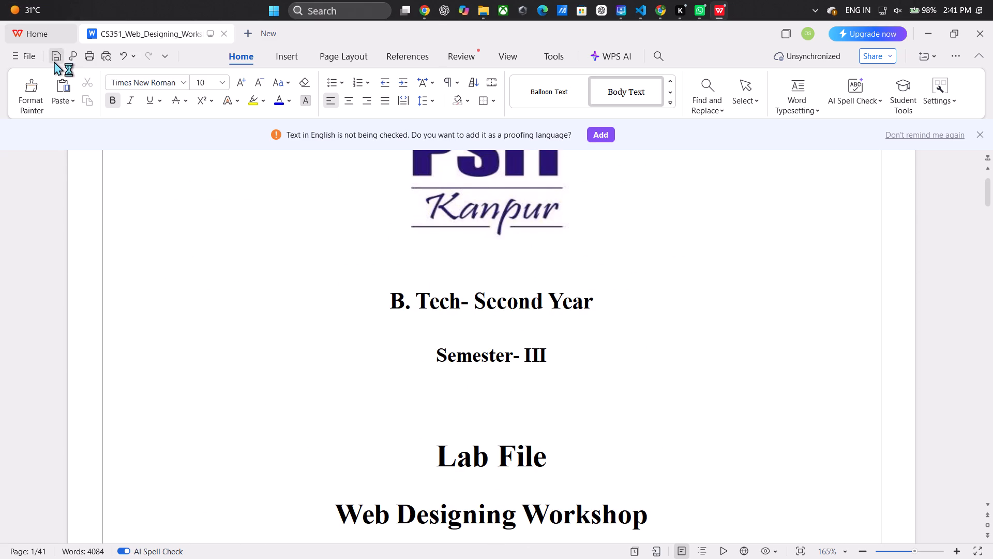
Save the CS351 lab file document again to keep the cover page table changes.
{"action": "triple_click", "coordinate": [54, 61]}
{"action": "triple_click", "coordinate": [54, 61]}
{"action": "triple_click", "coordinate": [54, 61]}
{"action": "triple_click", "coordinate": [54, 61]}
{"action": "triple_click", "coordinate": [54, 61]}
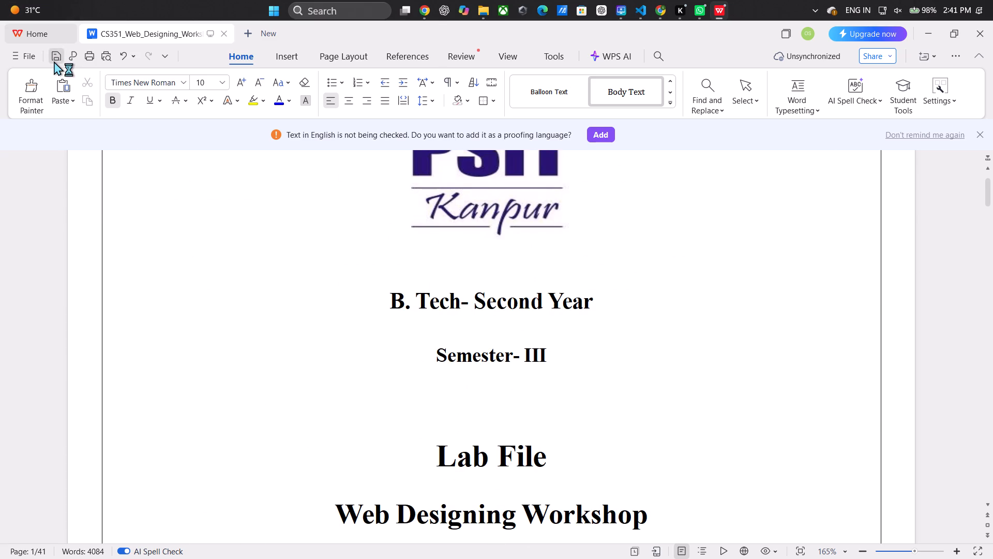
{"action": "triple_click", "coordinate": [54, 61]}
{"action": "triple_click", "coordinate": [54, 61]}
{"action": "double_click", "coordinate": [54, 61]}
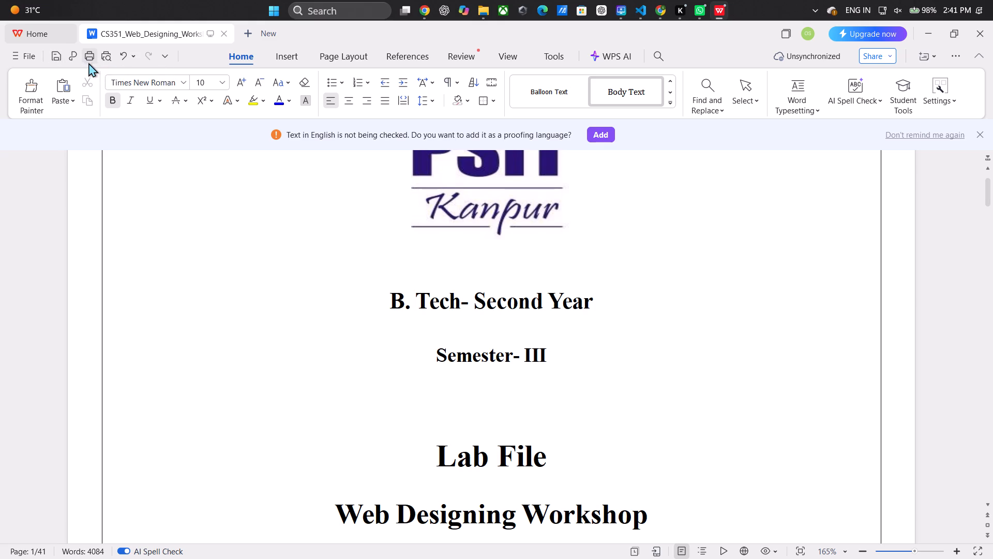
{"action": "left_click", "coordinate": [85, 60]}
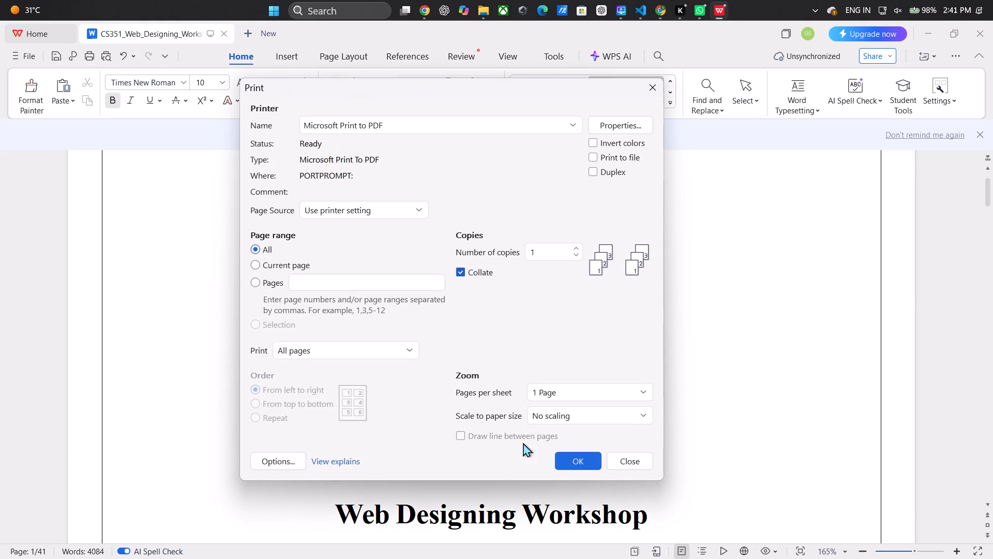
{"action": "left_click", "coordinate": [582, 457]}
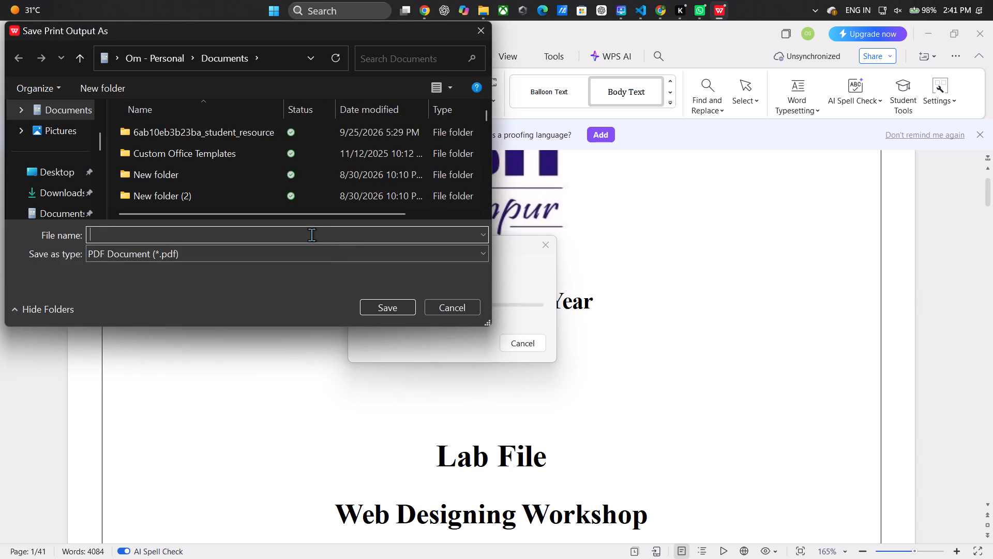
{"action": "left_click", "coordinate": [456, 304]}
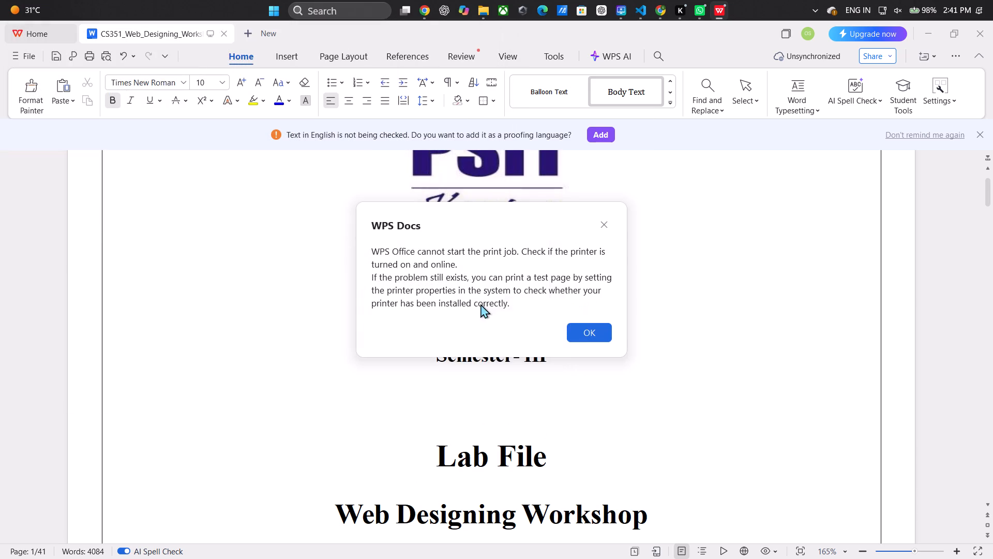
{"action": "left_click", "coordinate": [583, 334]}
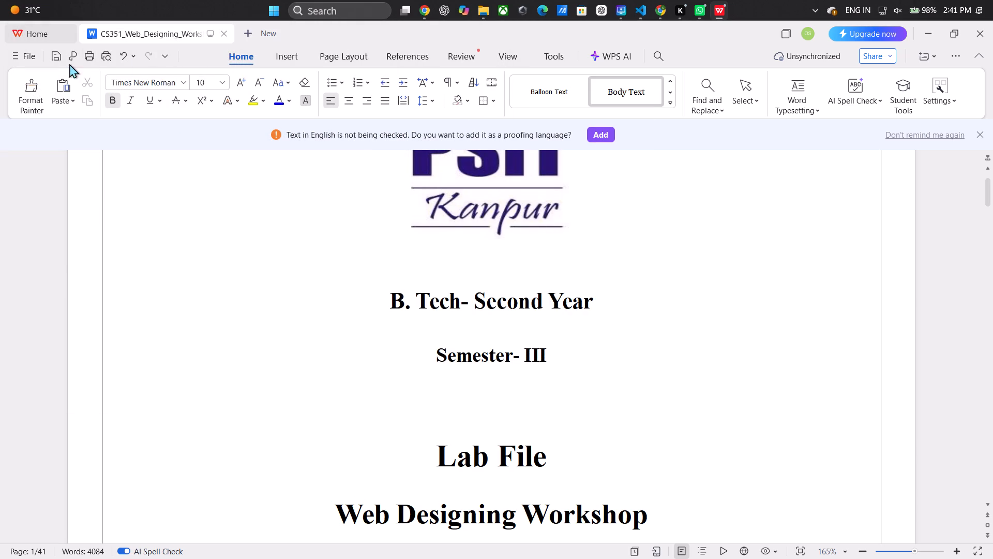
Save the current state of the CS351 Web Designing Workshop lab file once more.
{"action": "left_click", "coordinate": [62, 60]}
{"action": "triple_click", "coordinate": [62, 60]}
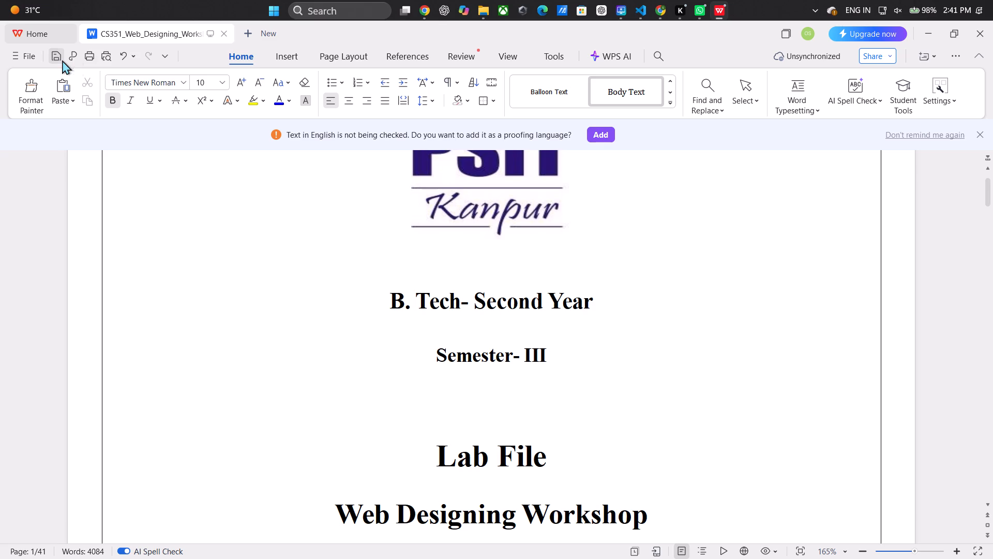
{"action": "key", "text": "ctrl+s"}
{"action": "key", "text": "ctrl+s"}
{"action": "left_click", "coordinate": [62, 60], "text": "ctrl"}
{"action": "key", "text": "ctrl+shift+s"}
{"action": "key", "text": "ctrl+shift+s"}
Create and copy a share link for the lab file that lets anyone with the link edit it.
{"action": "left_click", "coordinate": [957, 52]}
{"action": "left_click", "coordinate": [889, 57]}
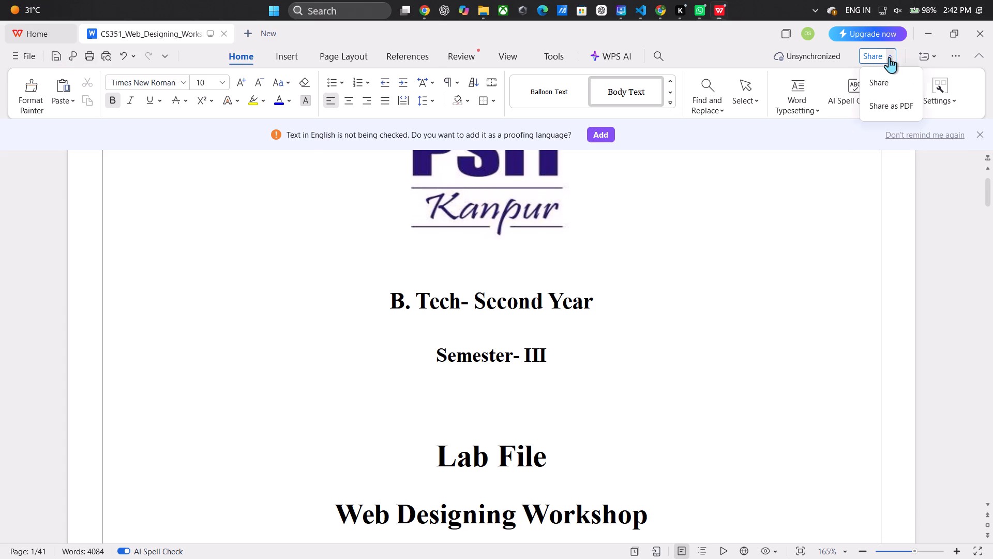
{"action": "left_click", "coordinate": [887, 106]}
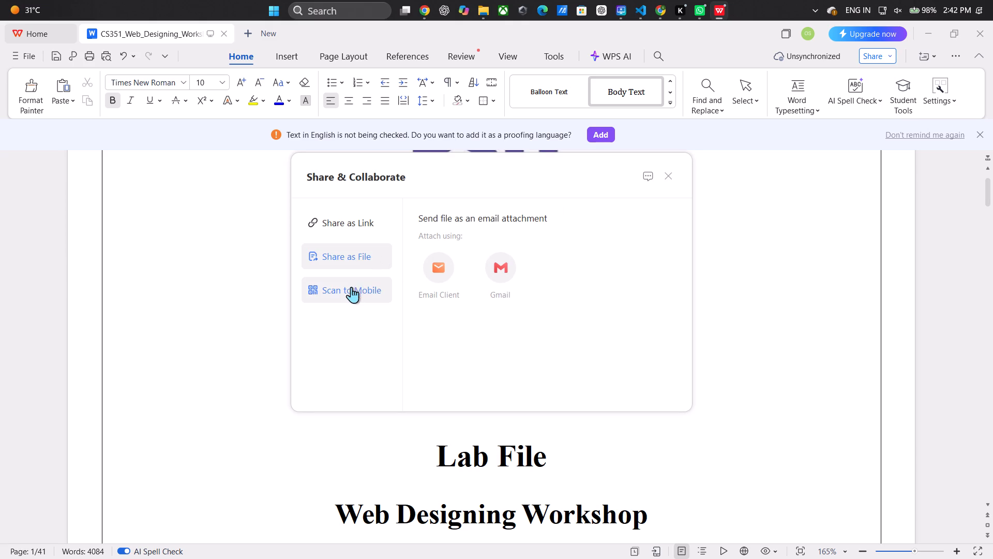
{"action": "left_click", "coordinate": [334, 222]}
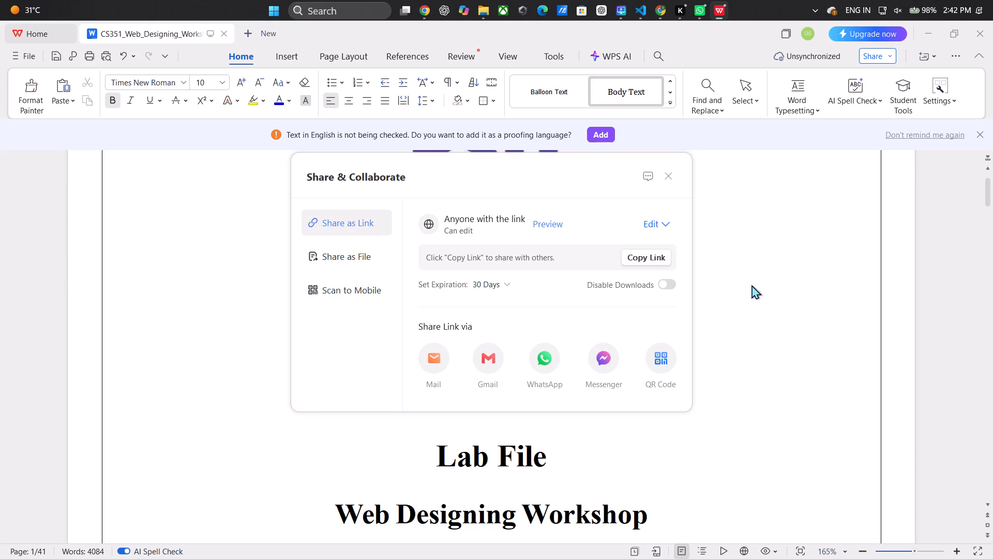
{"action": "left_click", "coordinate": [648, 254]}
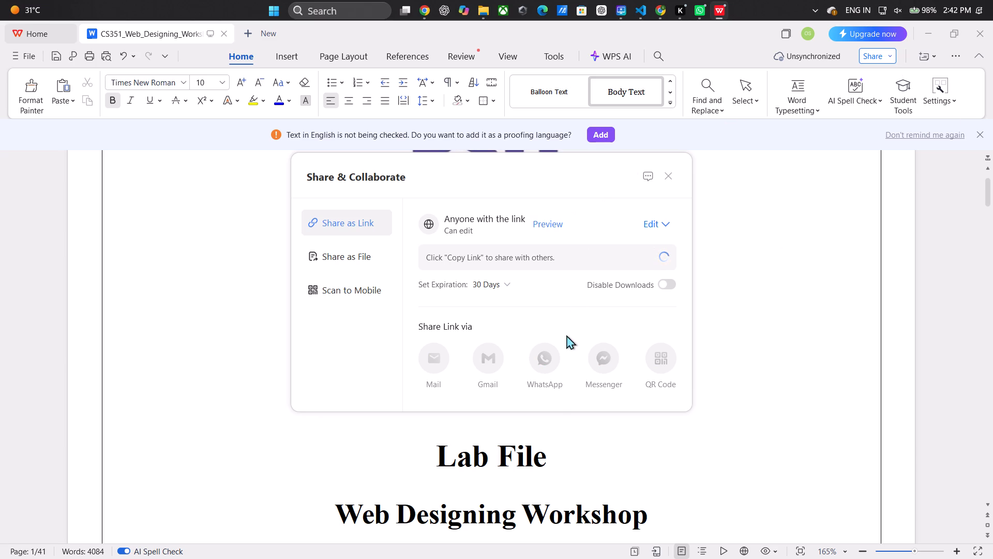
{"action": "left_click", "coordinate": [539, 362]}
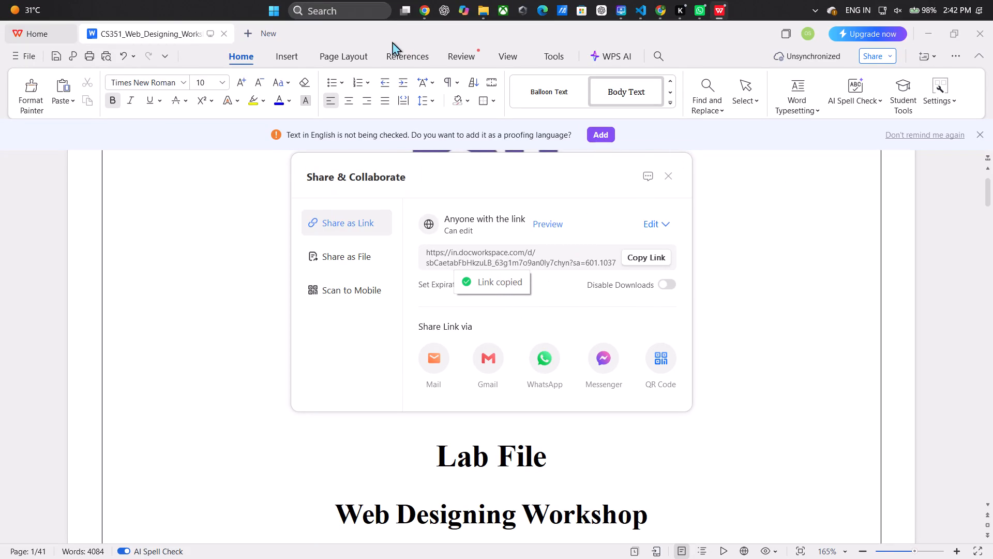
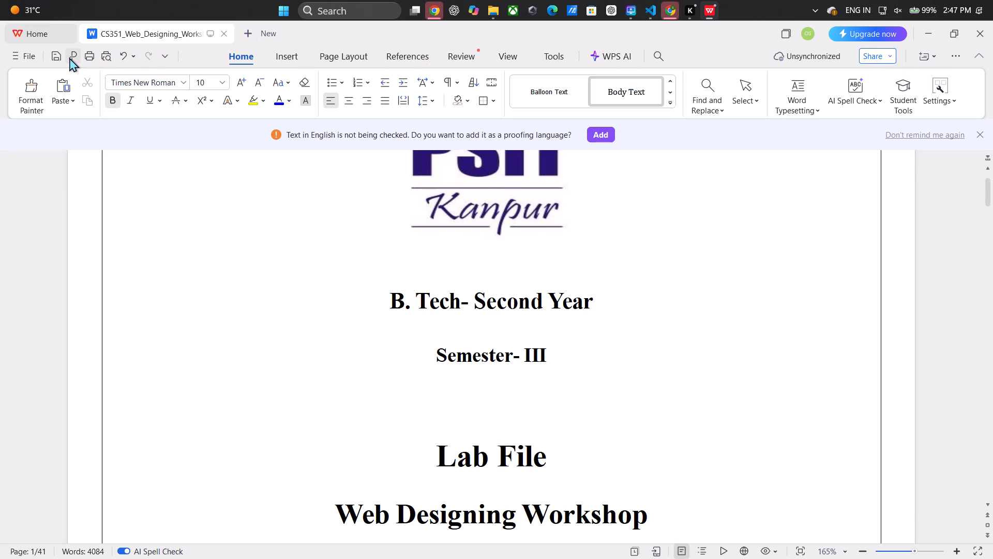
Save the lab file document under its current name.
{"action": "left_click", "coordinate": [32, 59]}
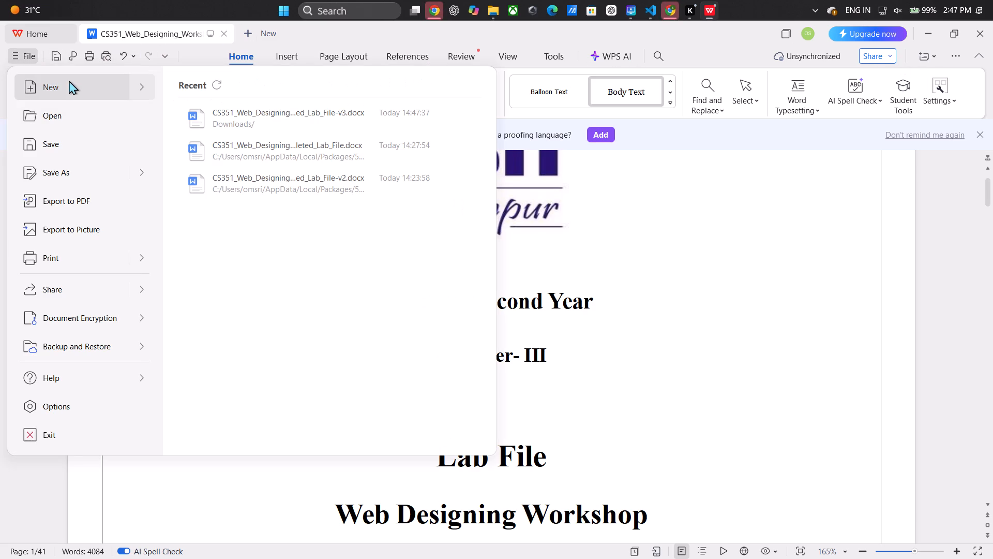
{"action": "left_click", "coordinate": [104, 143]}
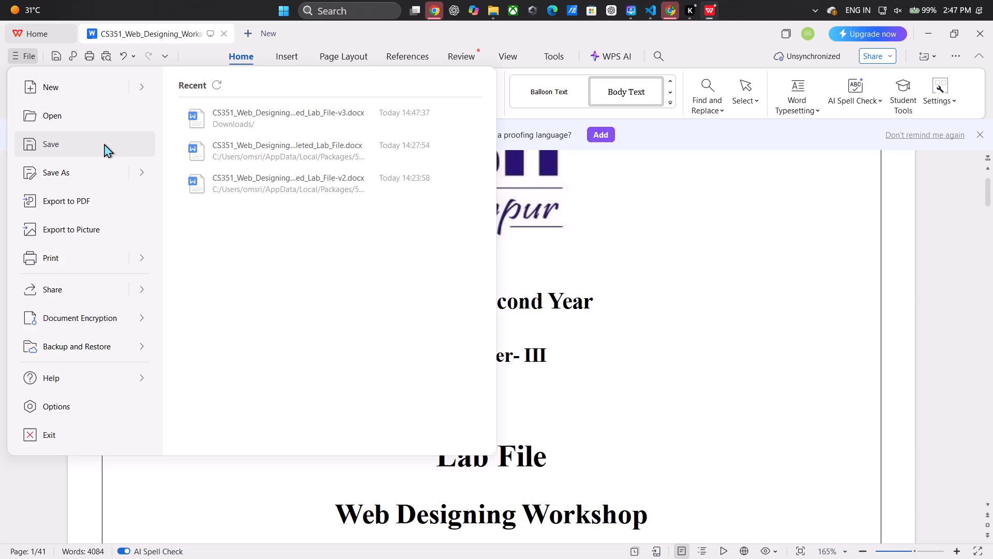
Save a copy of the lab file to the Desktop as a Word document named CS351_Web_Designing_Workshop_Completed_Lab_File-v4.docx.
{"action": "left_click", "coordinate": [30, 54]}
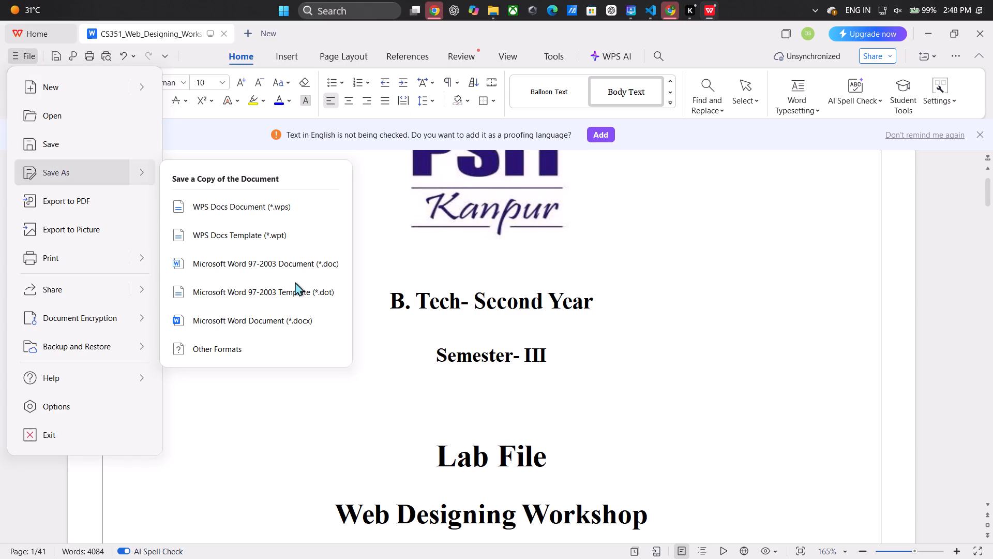
{"action": "left_click", "coordinate": [302, 325]}
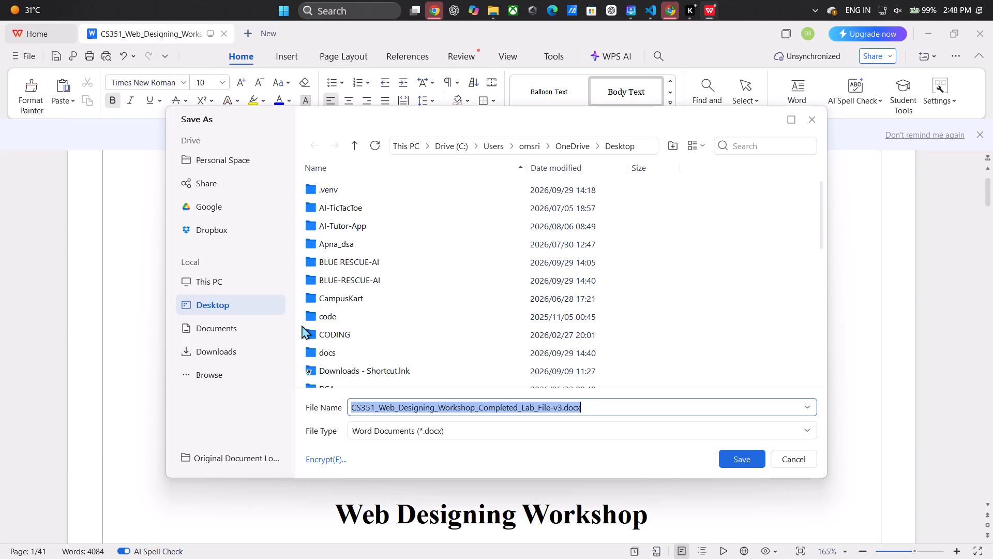
{"action": "left_click", "coordinate": [565, 408]}
{"action": "key", "text": "Left"}
{"action": "key", "text": "Left"}
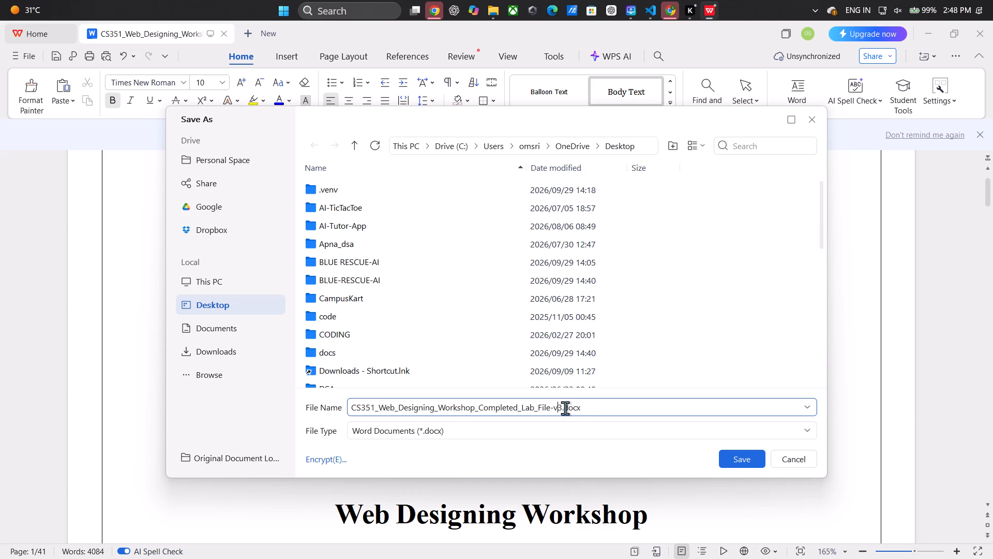
{"action": "key", "text": "Right"}
{"action": "key", "text": "BackSpace"}
{"action": "key", "text": "4"}
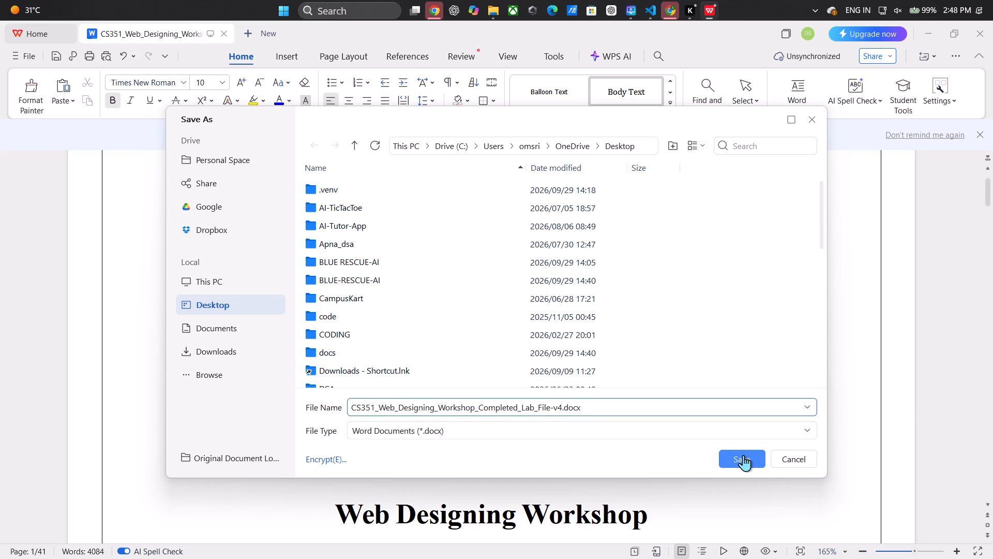
{"action": "left_click", "coordinate": [743, 455]}
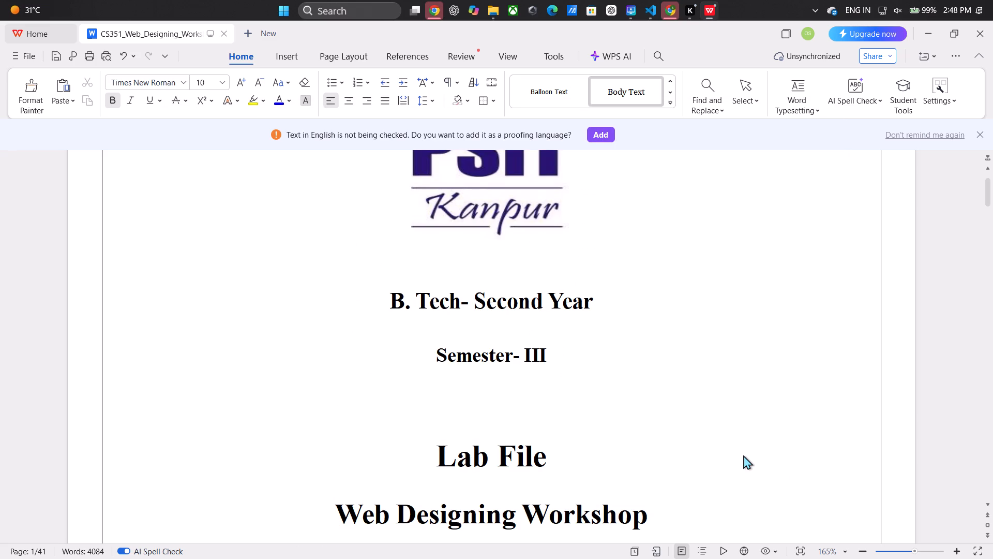
Search the computer for "wh" to find the WhatsApp app.
{"action": "type", "text": "wh"}
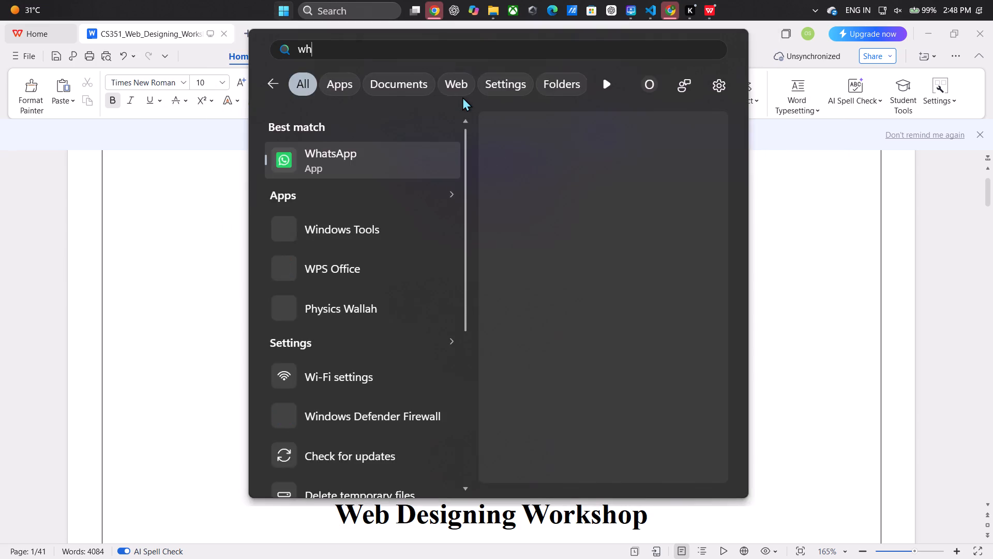
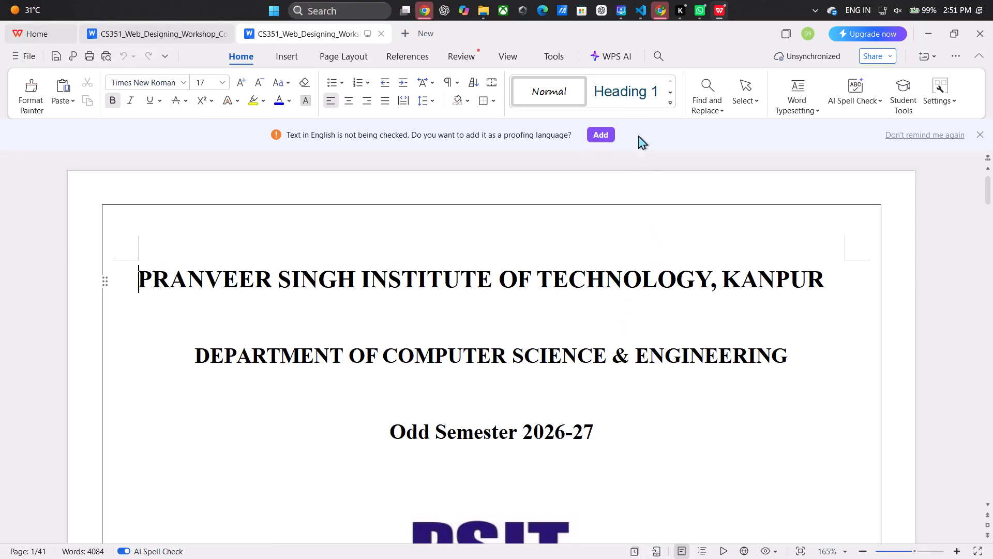
Review the lab file from the cover page through the front matter and Experiment 1 to the browser output of Experiment 2.
{"action": "left_click", "coordinate": [495, 380]}
{"action": "scroll", "coordinate": [495, 380], "scroll_direction": "down", "scroll_amount": 4}
{"action": "scroll", "coordinate": [495, 380], "scroll_direction": "right", "scroll_amount": 1}
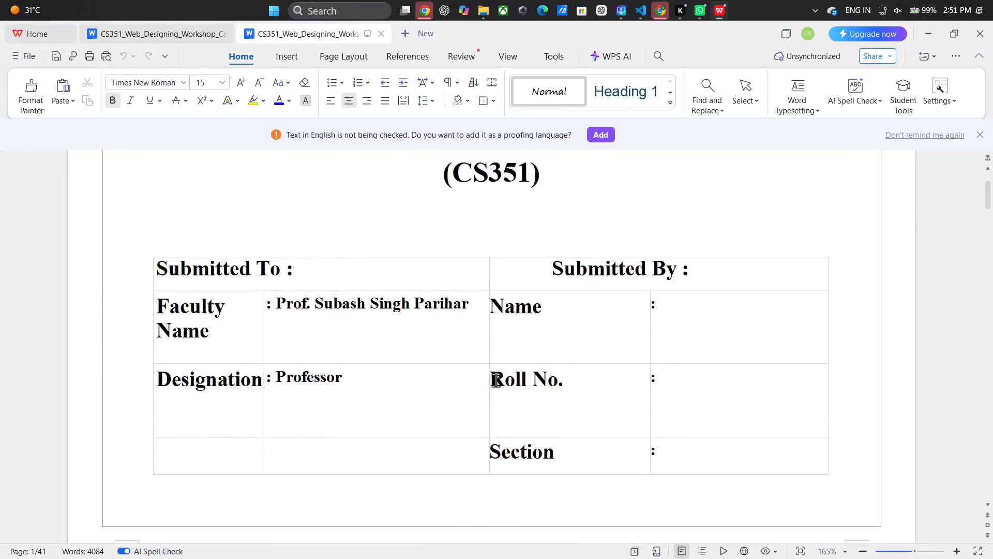
{"action": "scroll", "coordinate": [495, 380], "scroll_direction": "right", "scroll_amount": 15}
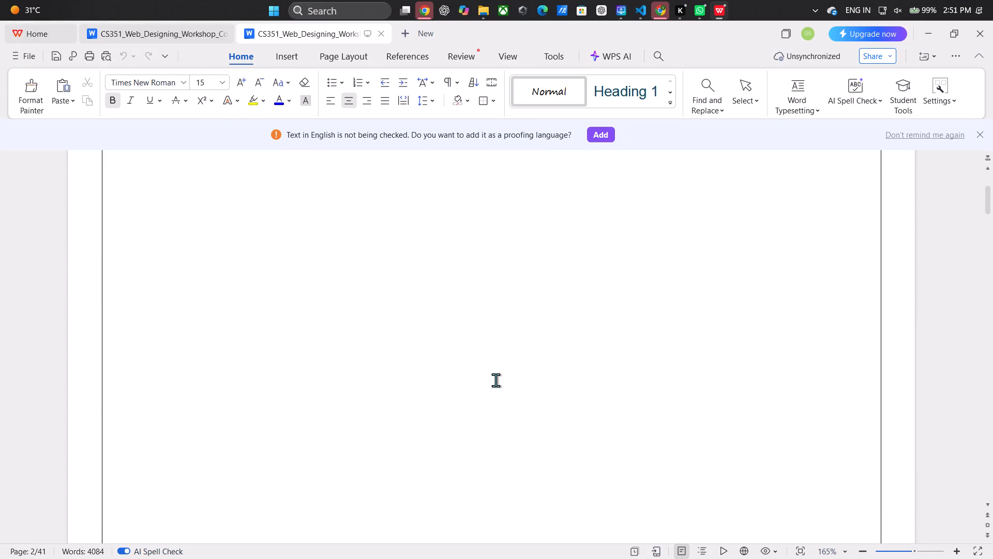
{"action": "scroll", "coordinate": [495, 380], "scroll_direction": "right", "scroll_amount": 18}
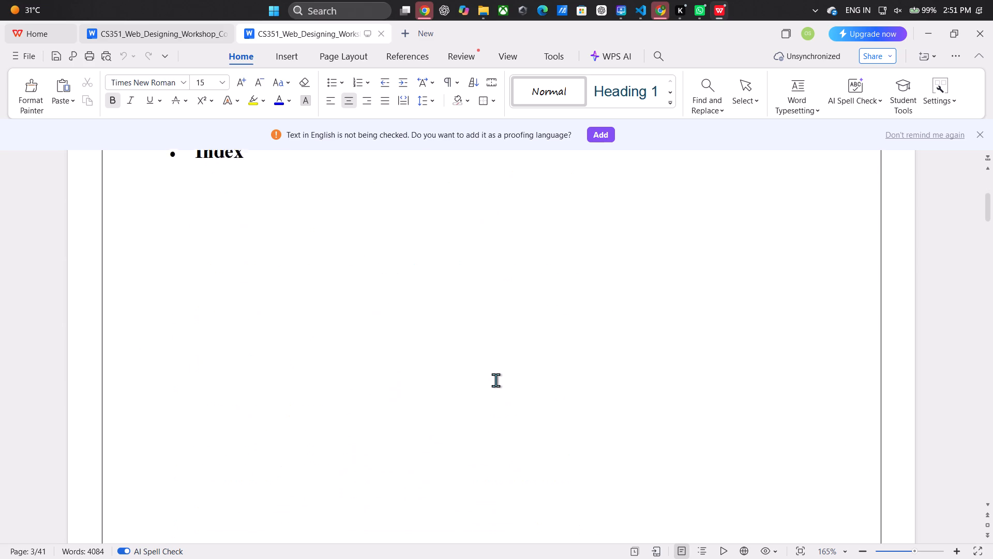
{"action": "scroll", "coordinate": [495, 380], "scroll_direction": "right", "scroll_amount": 18}
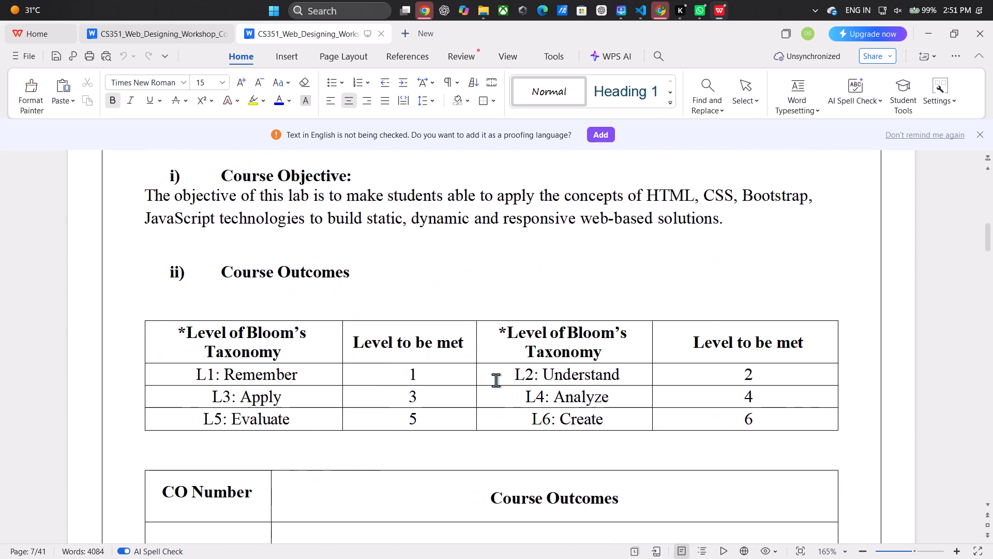
{"action": "scroll", "coordinate": [495, 380], "scroll_direction": "right", "scroll_amount": 15}
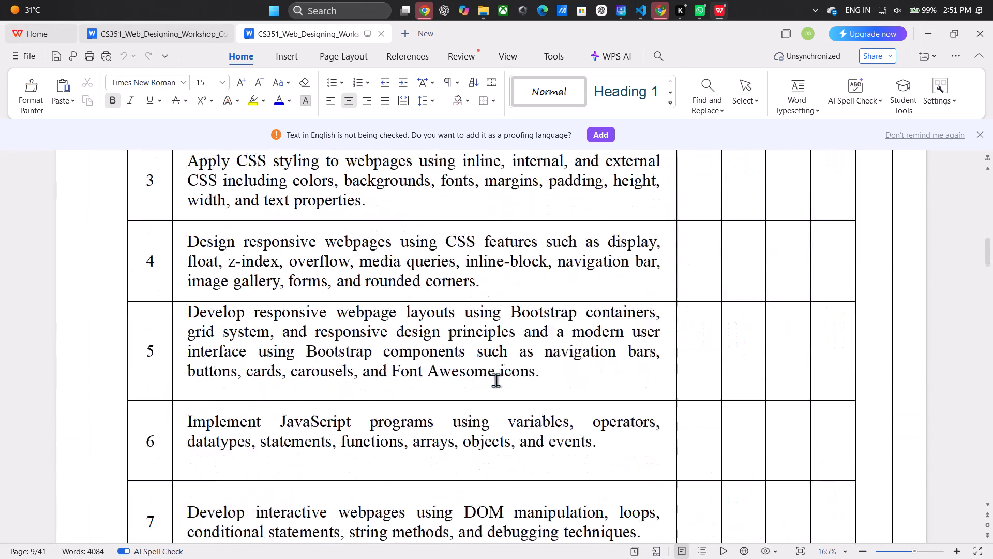
{"action": "scroll", "coordinate": [495, 380], "scroll_direction": "right", "scroll_amount": 12}
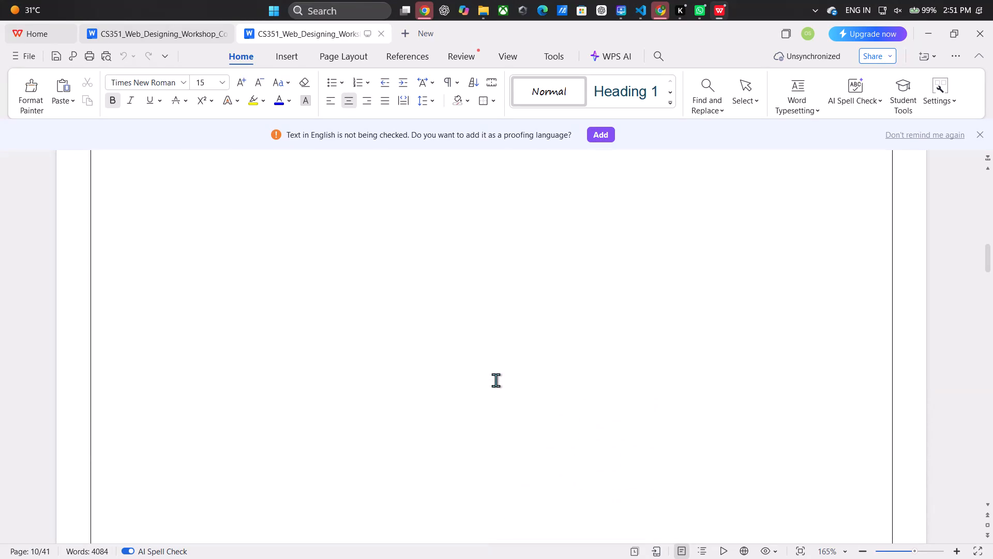
{"action": "scroll", "coordinate": [495, 380], "scroll_direction": "right", "scroll_amount": 15}
{"action": "scroll", "coordinate": [495, 380], "scroll_direction": "right", "scroll_amount": 12}
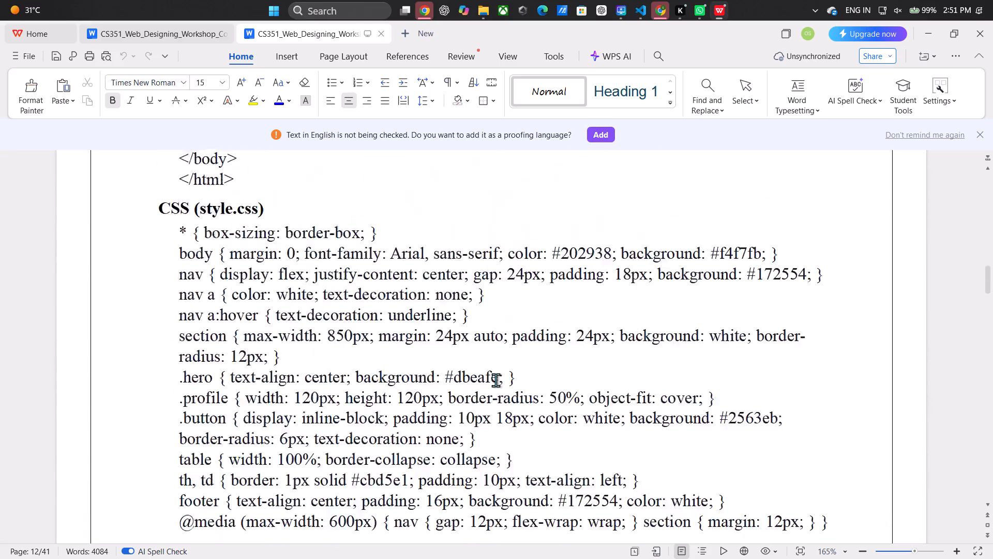
{"action": "scroll", "coordinate": [495, 380], "scroll_direction": "right", "scroll_amount": 8}
{"action": "scroll", "coordinate": [495, 380], "scroll_direction": "down", "scroll_amount": 12}
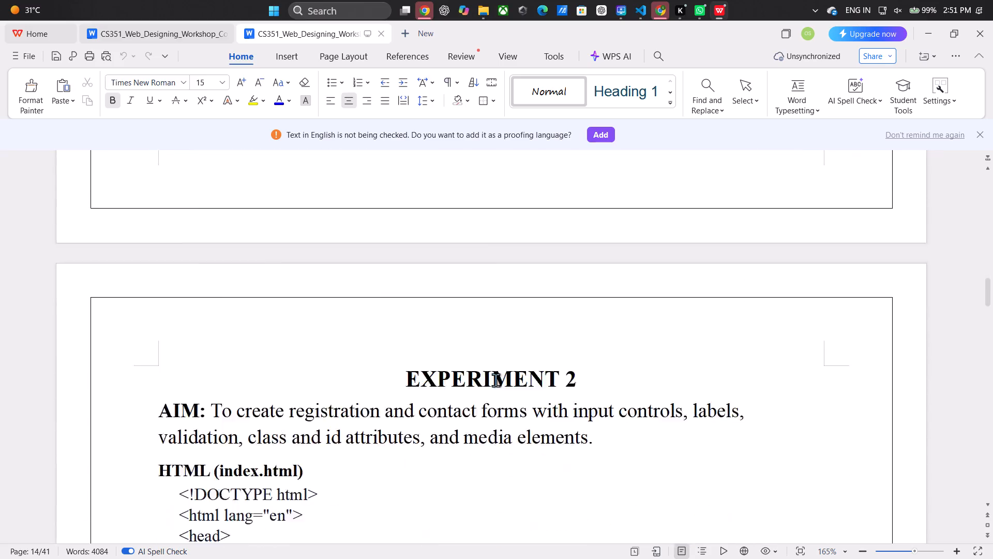
{"action": "scroll", "coordinate": [495, 380], "scroll_direction": "down", "scroll_amount": 13}
Look back through the lab file from the Experiment 2 output to the cover page.
{"action": "scroll", "coordinate": [495, 380], "scroll_direction": "up", "scroll_amount": 4}
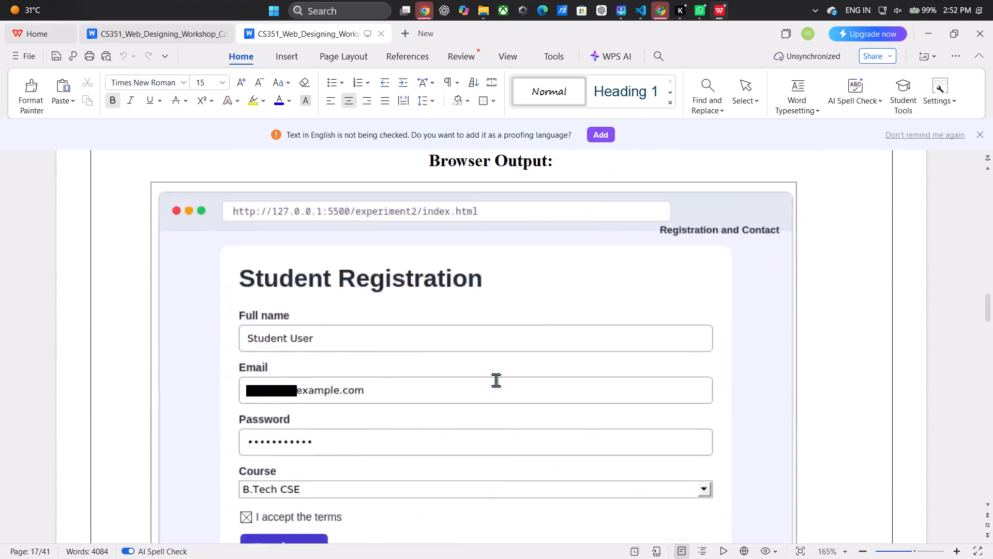
{"action": "scroll", "coordinate": [495, 380], "scroll_direction": "up", "scroll_amount": 10}
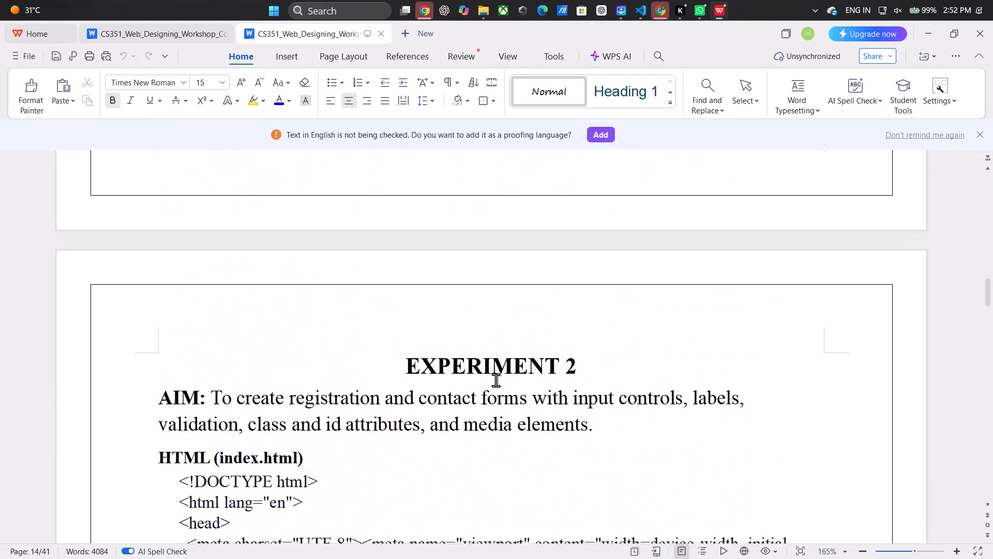
{"action": "scroll", "coordinate": [495, 380], "scroll_direction": "up", "scroll_amount": 2}
{"action": "scroll", "coordinate": [535, 205], "scroll_direction": "up", "scroll_amount": 9}
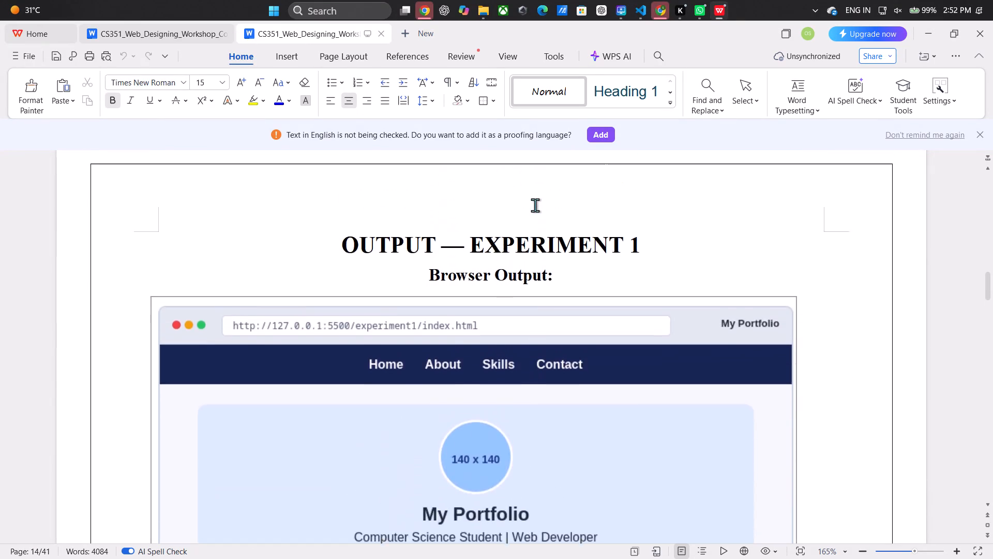
{"action": "scroll", "coordinate": [535, 205], "scroll_direction": "up", "scroll_amount": 20}
{"action": "scroll", "coordinate": [535, 205], "scroll_direction": "up", "scroll_amount": 5}
{"action": "scroll", "coordinate": [535, 205], "scroll_direction": "up", "scroll_amount": 20}
{"action": "scroll", "coordinate": [535, 205], "scroll_direction": "up", "scroll_amount": 5}
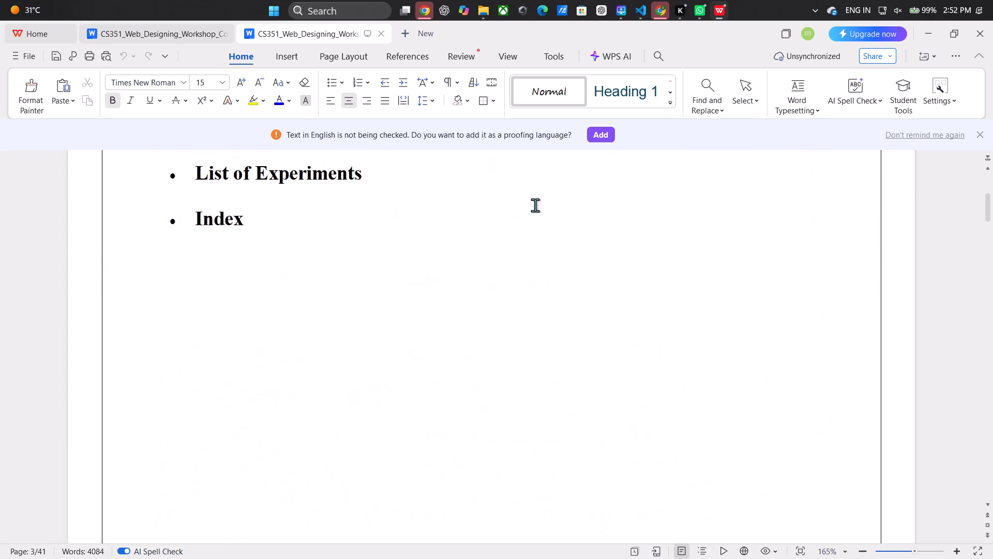
{"action": "scroll", "coordinate": [535, 205], "scroll_direction": "up", "scroll_amount": 16}
{"action": "scroll", "coordinate": [535, 205], "scroll_direction": "up", "scroll_amount": 12}
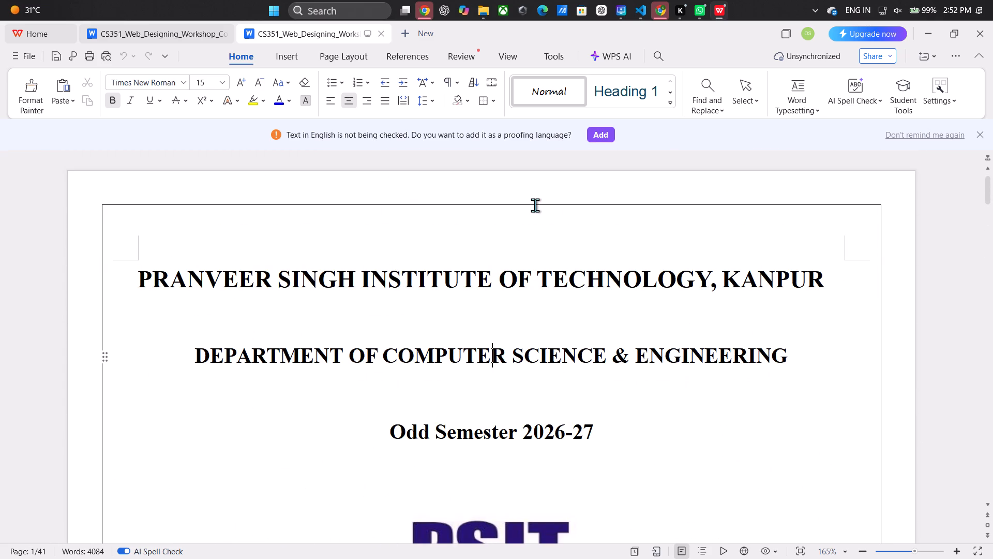
{"action": "scroll", "coordinate": [535, 205], "scroll_direction": "up", "scroll_amount": 3}
Re-check the front pages from the cover's submission table through the vision, mission, PEO and course outcome sections to page 10.
{"action": "scroll", "coordinate": [535, 205], "scroll_direction": "down", "scroll_amount": 11}
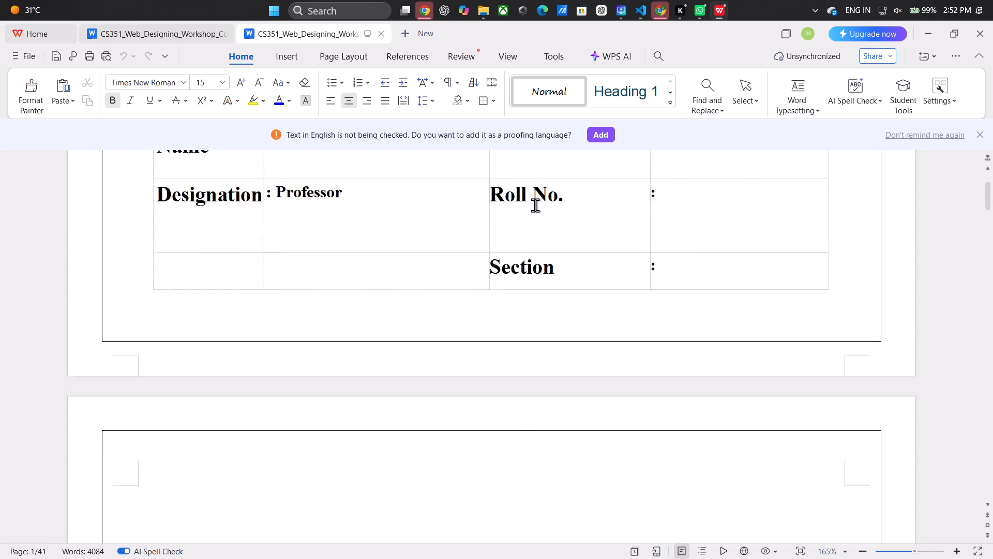
{"action": "scroll", "coordinate": [535, 205], "scroll_direction": "down", "scroll_amount": 7}
{"action": "scroll", "coordinate": [535, 205], "scroll_direction": "up", "scroll_amount": 2}
{"action": "scroll", "coordinate": [535, 205], "scroll_direction": "down", "scroll_amount": 13}
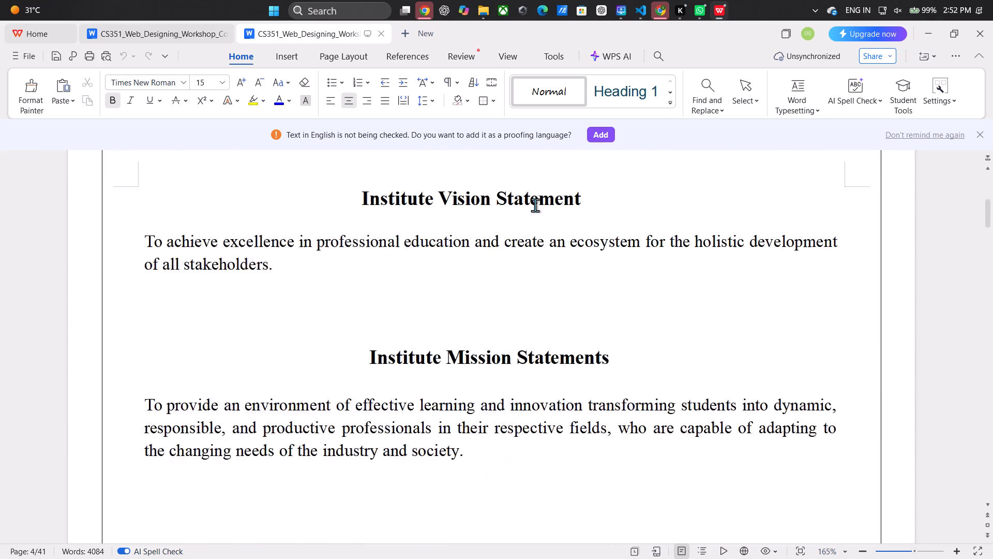
{"action": "scroll", "coordinate": [535, 205], "scroll_direction": "down", "scroll_amount": 2}
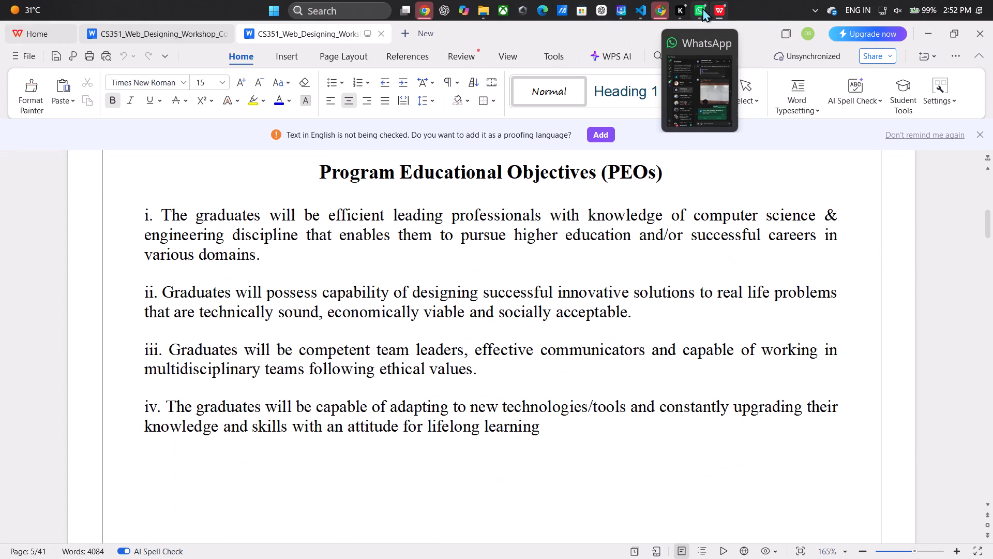
{"action": "left_click", "coordinate": [632, 240]}
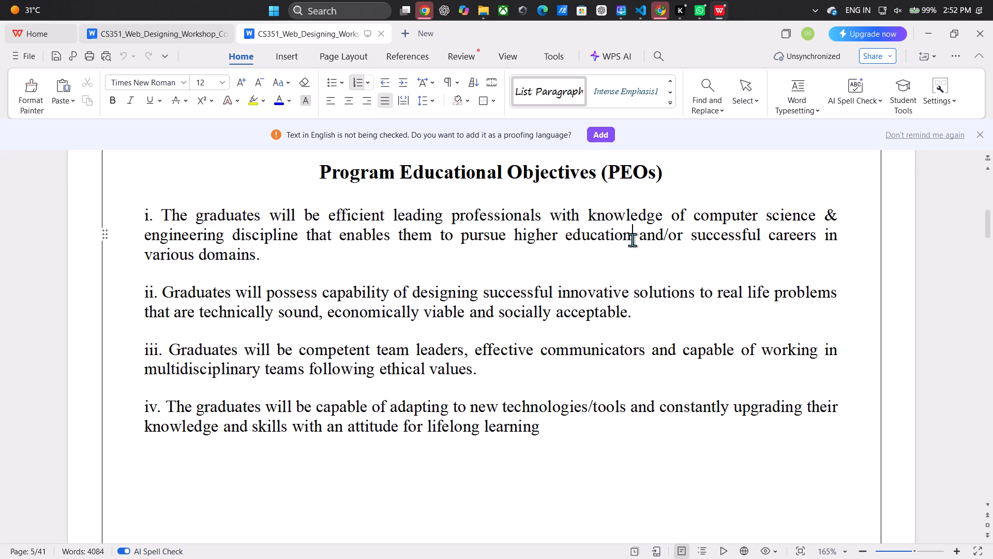
{"action": "scroll", "coordinate": [632, 240], "scroll_direction": "up", "scroll_amount": 9}
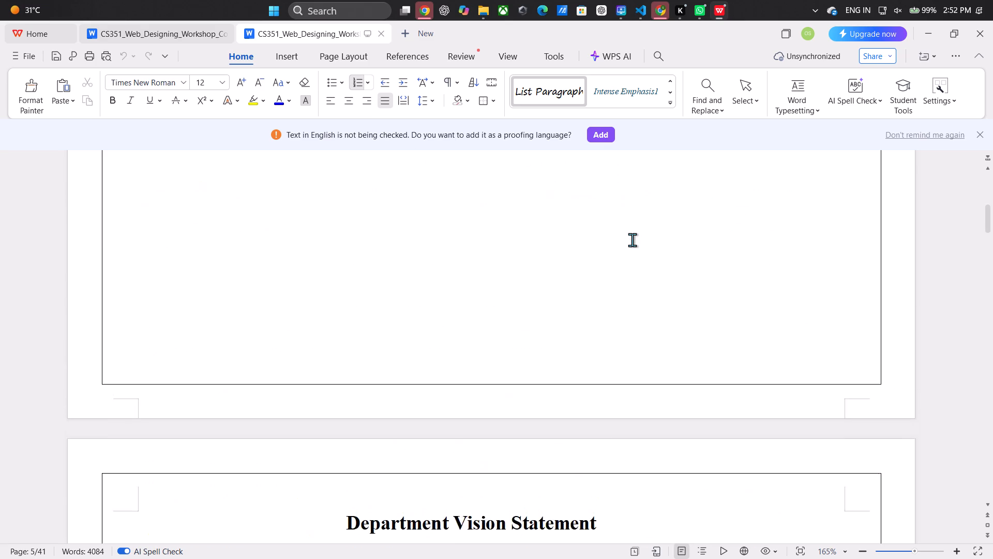
{"action": "scroll", "coordinate": [632, 240], "scroll_direction": "up", "scroll_amount": 9}
{"action": "scroll", "coordinate": [632, 240], "scroll_direction": "down", "scroll_amount": 8}
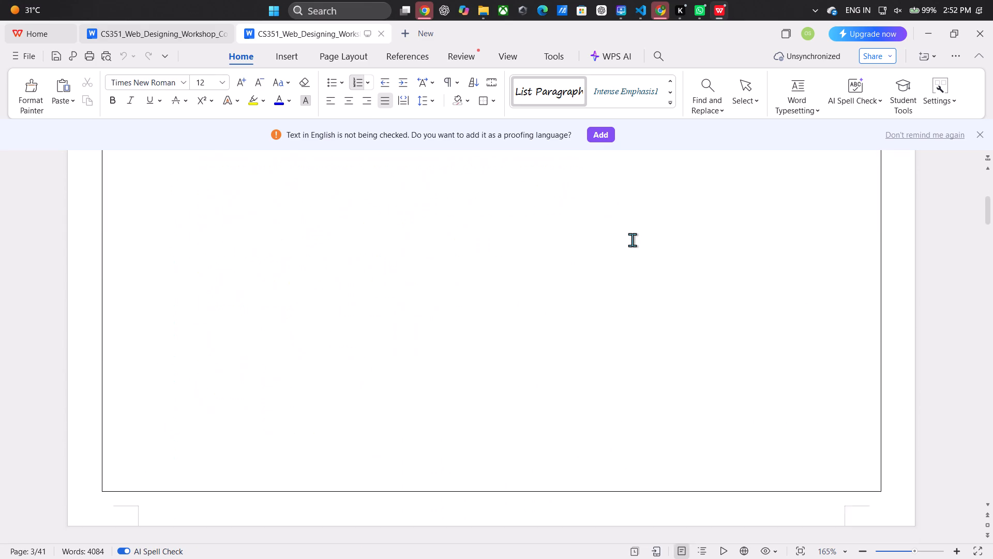
{"action": "scroll", "coordinate": [632, 240], "scroll_direction": "down", "scroll_amount": 8}
{"action": "scroll", "coordinate": [632, 240], "scroll_direction": "up", "scroll_amount": 13}
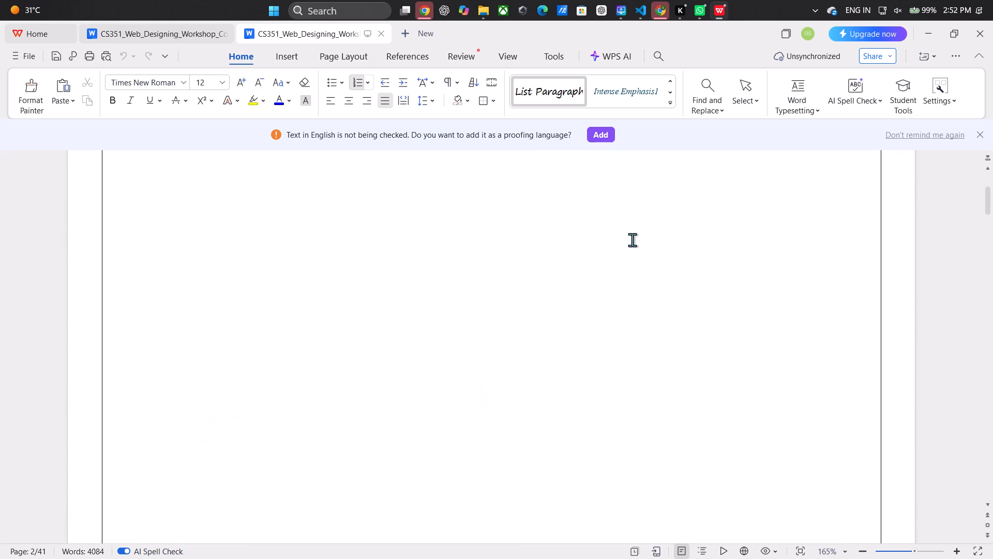
{"action": "scroll", "coordinate": [632, 240], "scroll_direction": "up", "scroll_amount": 5}
{"action": "scroll", "coordinate": [632, 240], "scroll_direction": "down", "scroll_amount": 10}
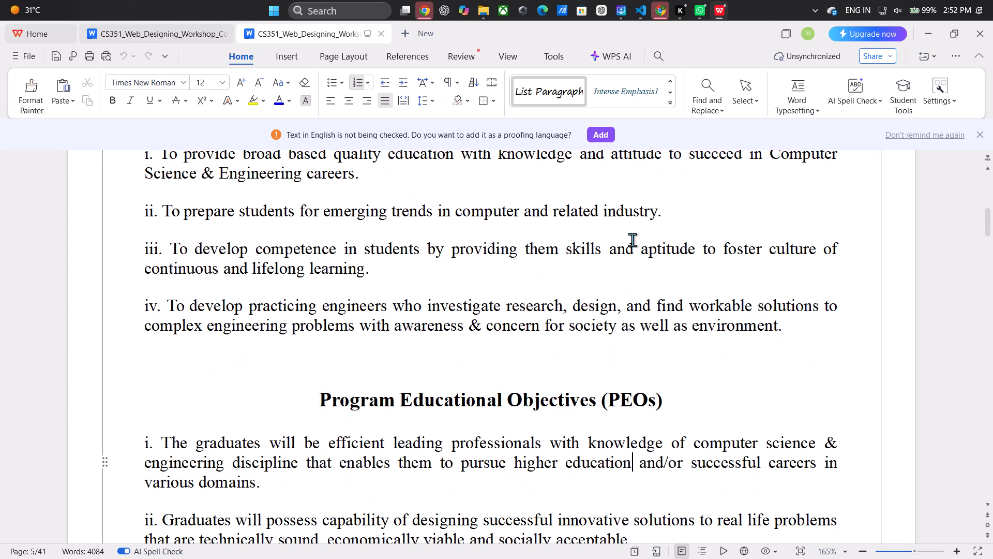
{"action": "scroll", "coordinate": [632, 240], "scroll_direction": "down", "scroll_amount": 12}
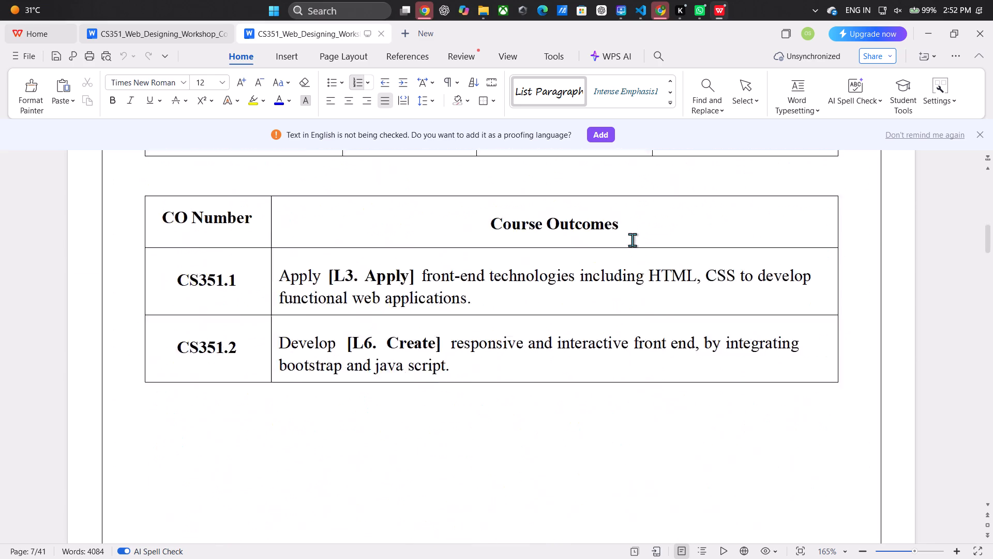
{"action": "scroll", "coordinate": [632, 240], "scroll_direction": "down", "scroll_amount": 15}
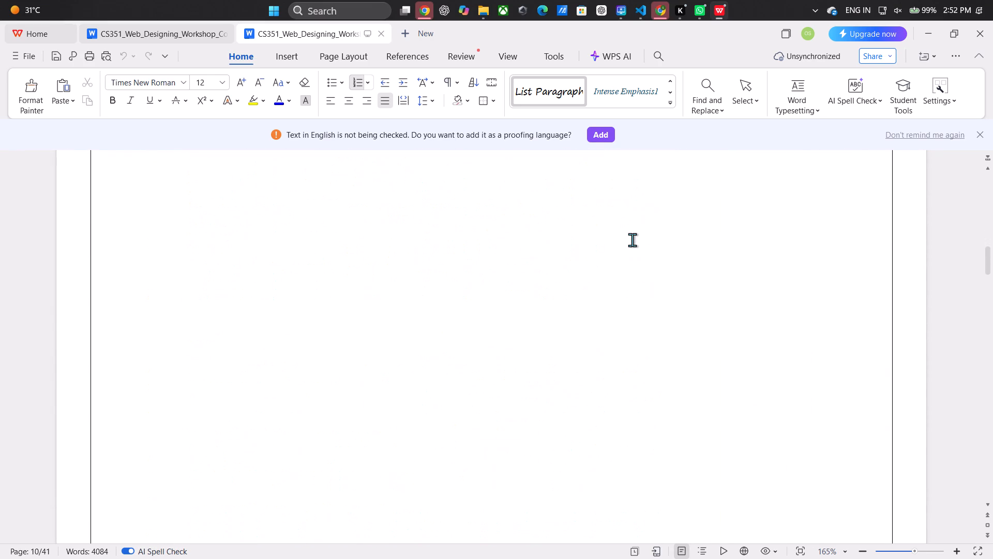
{"action": "scroll", "coordinate": [632, 240], "scroll_direction": "up", "scroll_amount": 3}
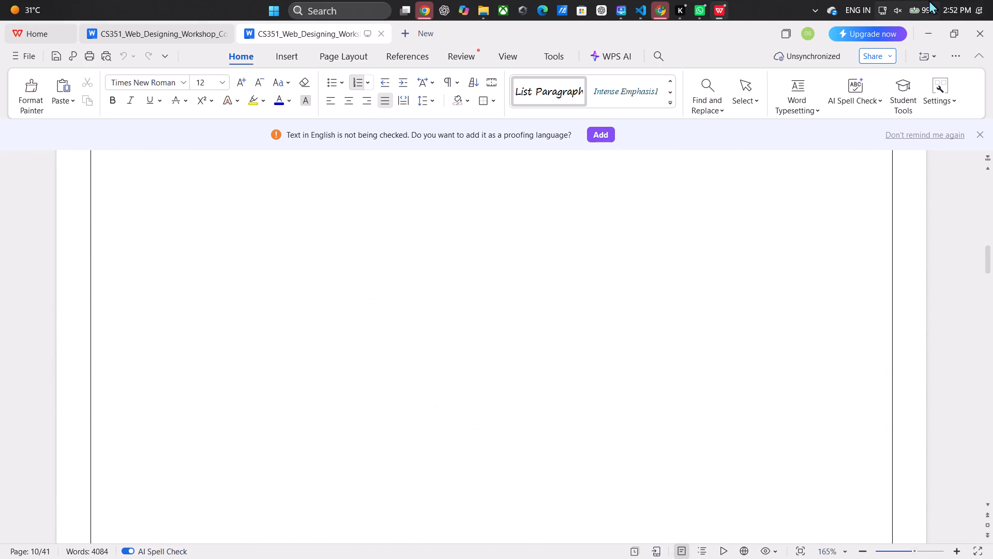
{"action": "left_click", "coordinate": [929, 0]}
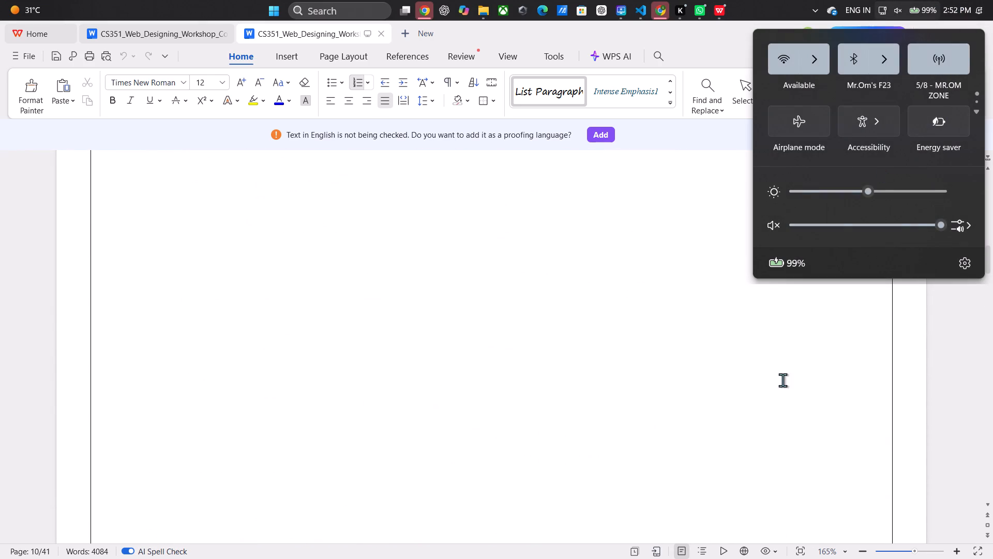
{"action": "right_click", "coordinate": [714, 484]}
Examine the "LIST OF EXPERIMENTS — PROGRAMS" page and the start of Experiment 1.
{"action": "scroll", "coordinate": [714, 484], "scroll_direction": "down", "scroll_amount": 4}
{"action": "left_click", "coordinate": [610, 456]}
{"action": "scroll", "coordinate": [610, 456], "scroll_direction": "down", "scroll_amount": 5}
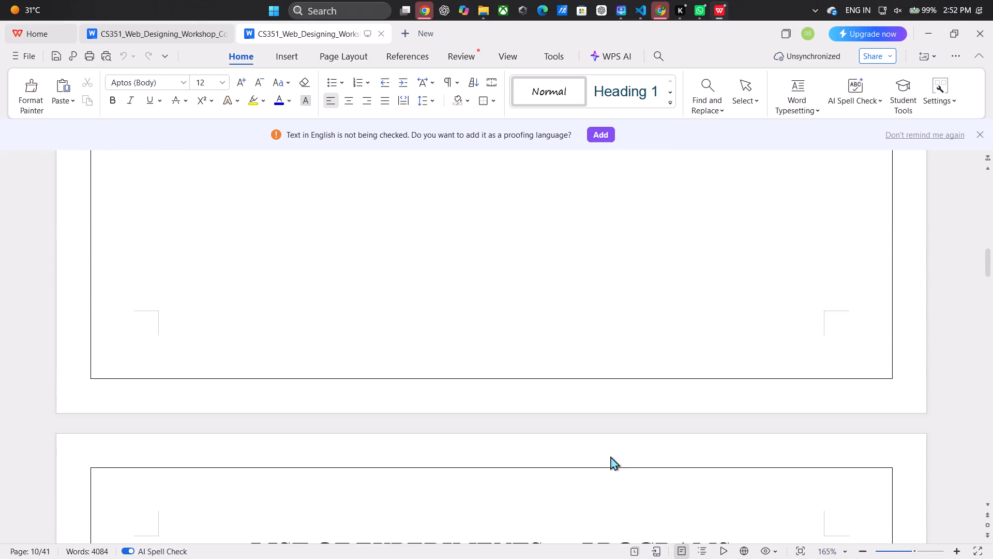
{"action": "scroll", "coordinate": [610, 456], "scroll_direction": "down", "scroll_amount": 3}
{"action": "scroll", "coordinate": [610, 456], "scroll_direction": "up", "scroll_amount": 1}
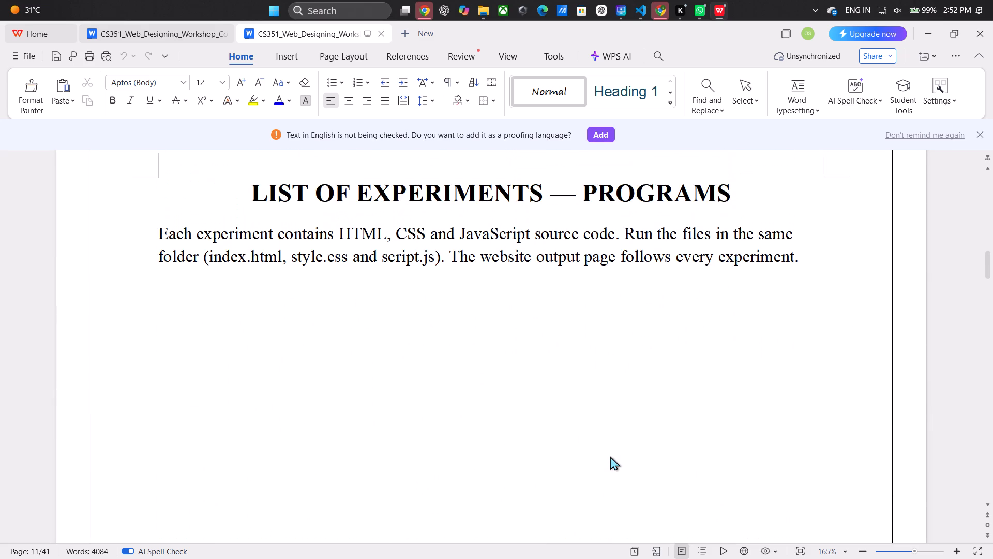
{"action": "scroll", "coordinate": [610, 456], "scroll_direction": "down", "scroll_amount": 2}
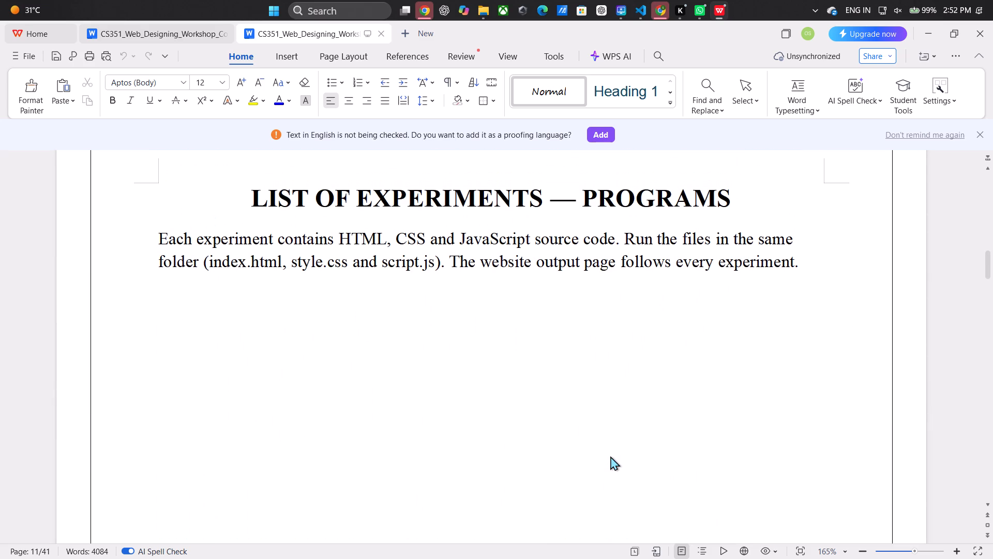
{"action": "scroll", "coordinate": [610, 456], "scroll_direction": "down", "scroll_amount": 4}
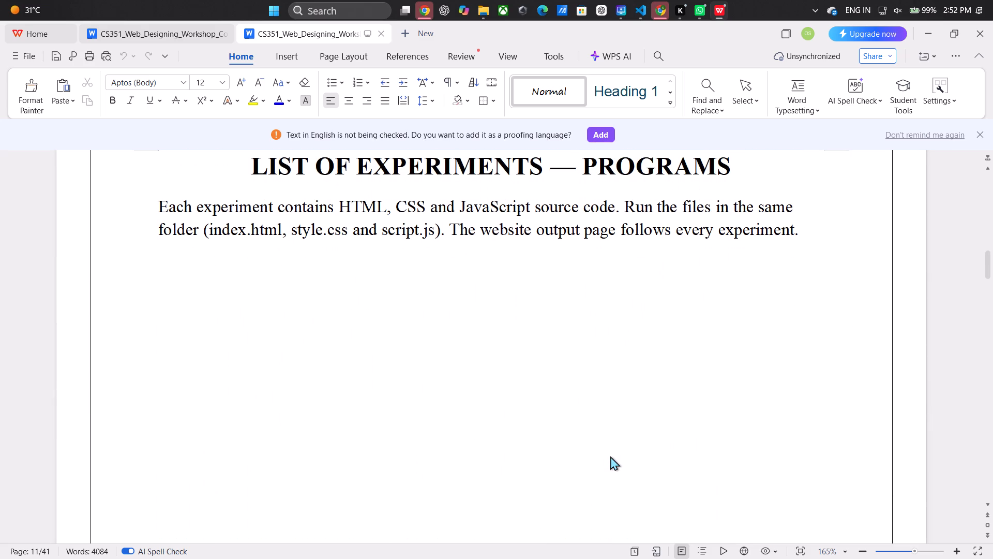
{"action": "scroll", "coordinate": [610, 456], "scroll_direction": "down", "scroll_amount": 6}
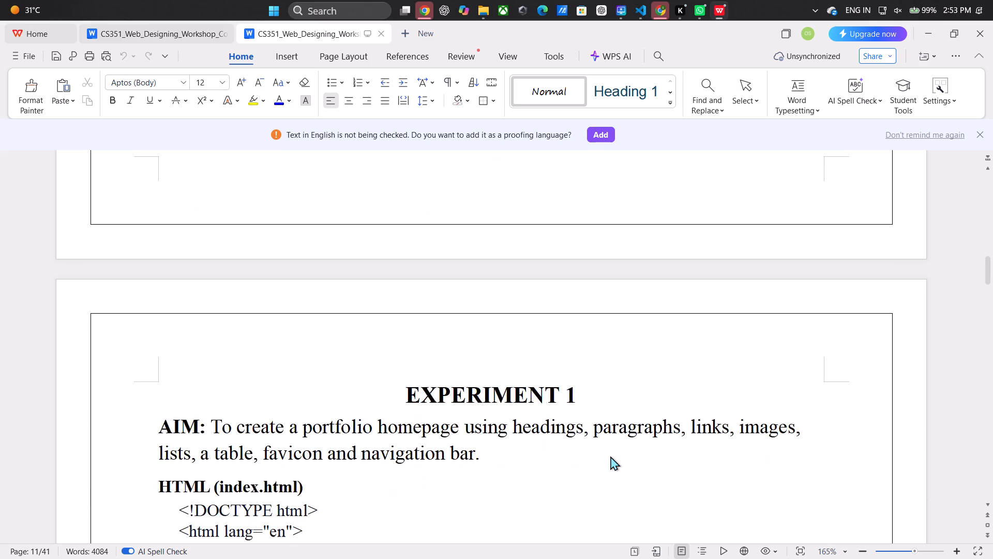
{"action": "scroll", "coordinate": [610, 456], "scroll_direction": "up", "scroll_amount": 10}
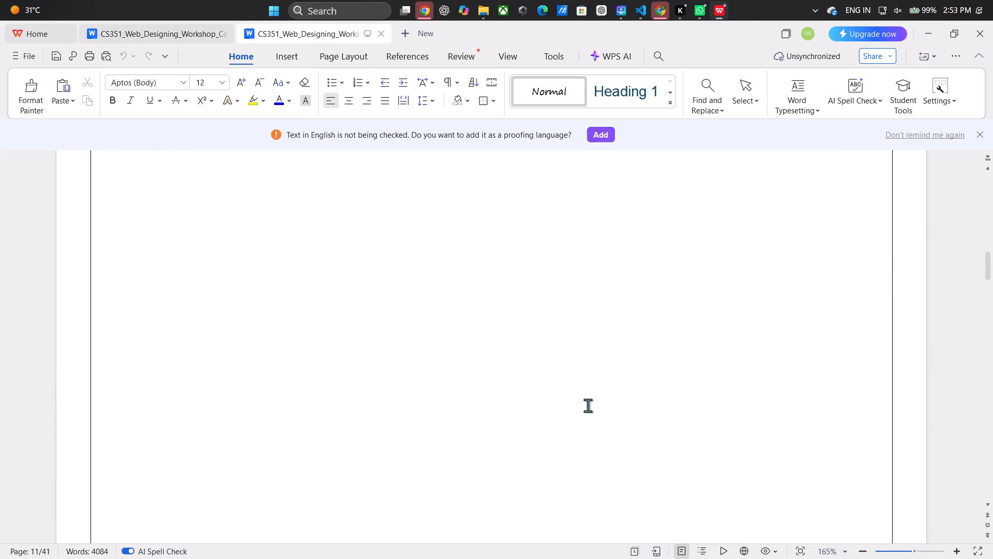
{"action": "scroll", "coordinate": [588, 405], "scroll_direction": "up", "scroll_amount": 3}
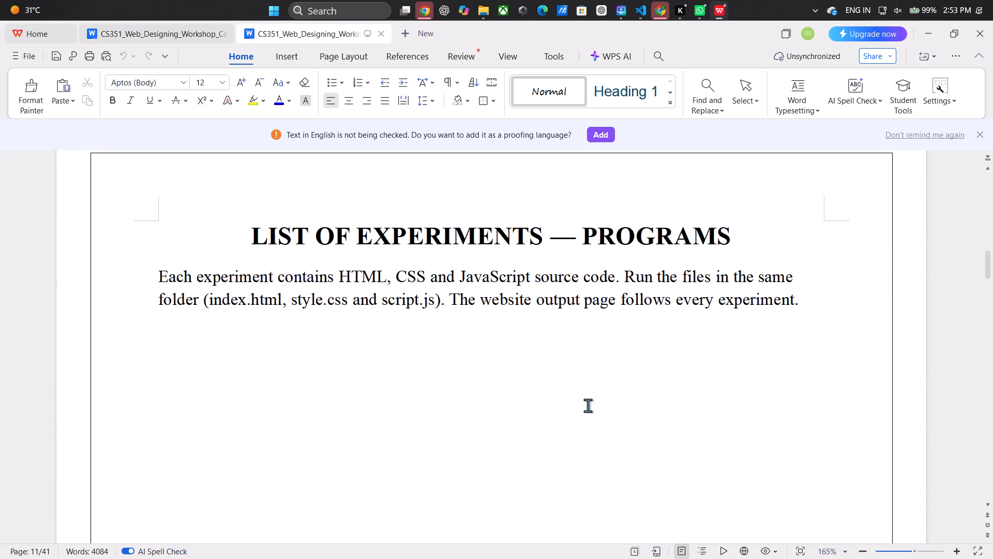
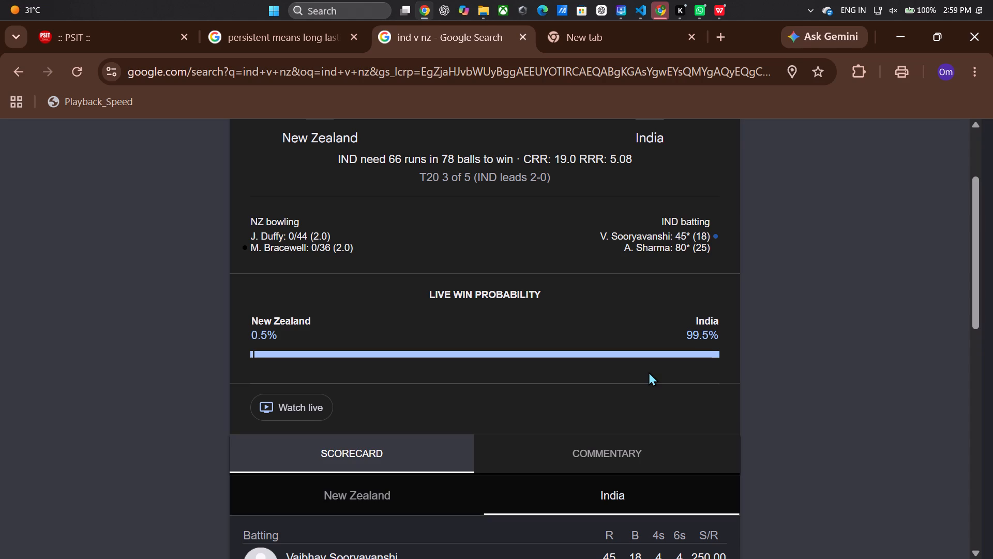
Switch back to the lab file in WPS Office and look over its pages from the front matter to Experiment 1.
{"action": "left_click", "coordinate": [257, 43]}
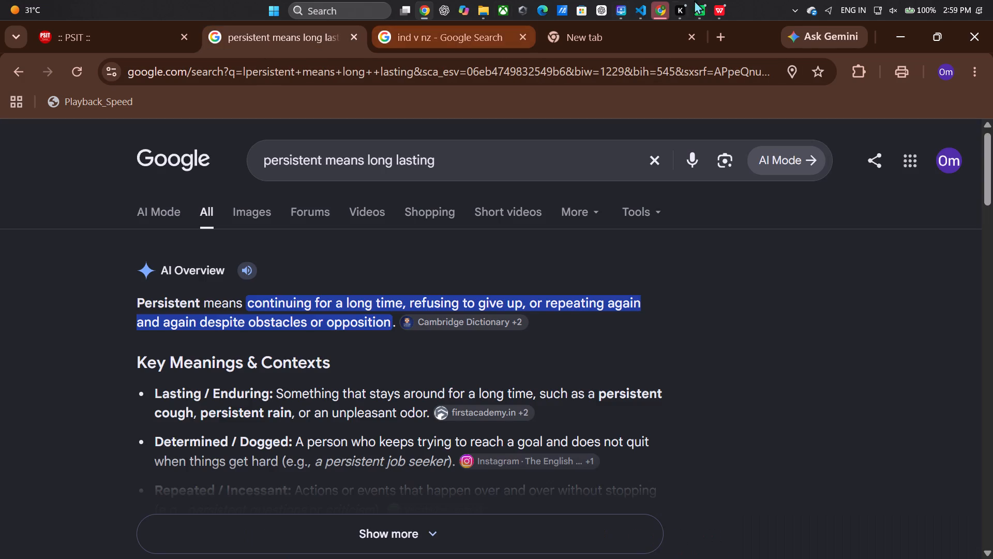
{"action": "left_click", "coordinate": [724, 4]}
{"action": "scroll", "coordinate": [528, 346], "scroll_direction": "up", "scroll_amount": 12}
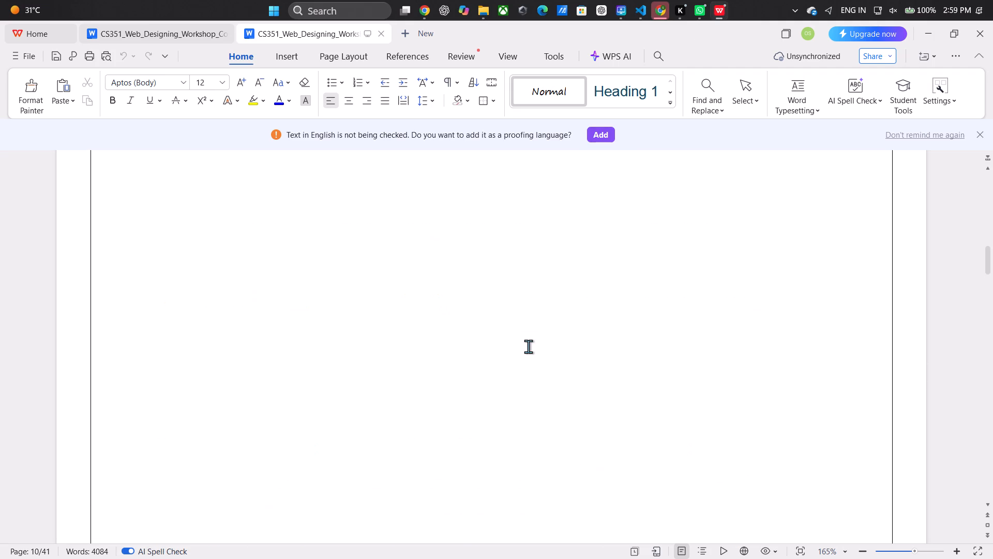
{"action": "scroll", "coordinate": [528, 346], "scroll_direction": "up", "scroll_amount": 19}
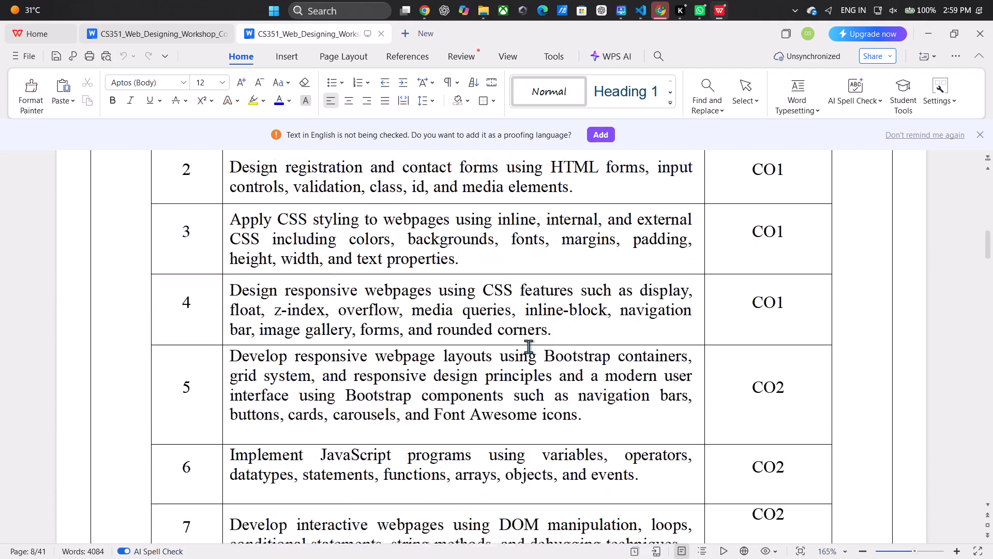
{"action": "scroll", "coordinate": [528, 346], "scroll_direction": "up", "scroll_amount": 8}
{"action": "scroll", "coordinate": [528, 346], "scroll_direction": "up", "scroll_amount": 18}
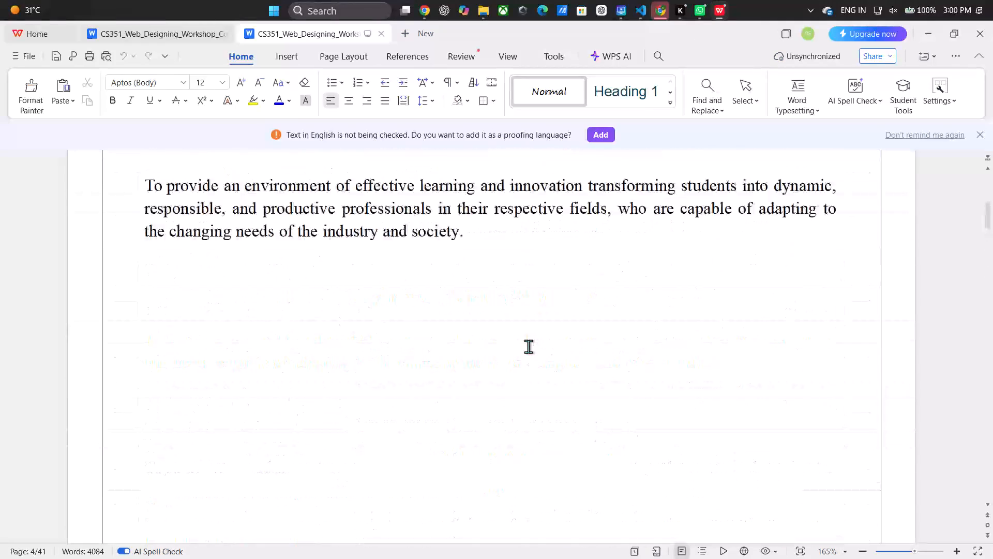
{"action": "scroll", "coordinate": [528, 346], "scroll_direction": "up", "scroll_amount": 11}
{"action": "scroll", "coordinate": [528, 346], "scroll_direction": "down", "scroll_amount": 4}
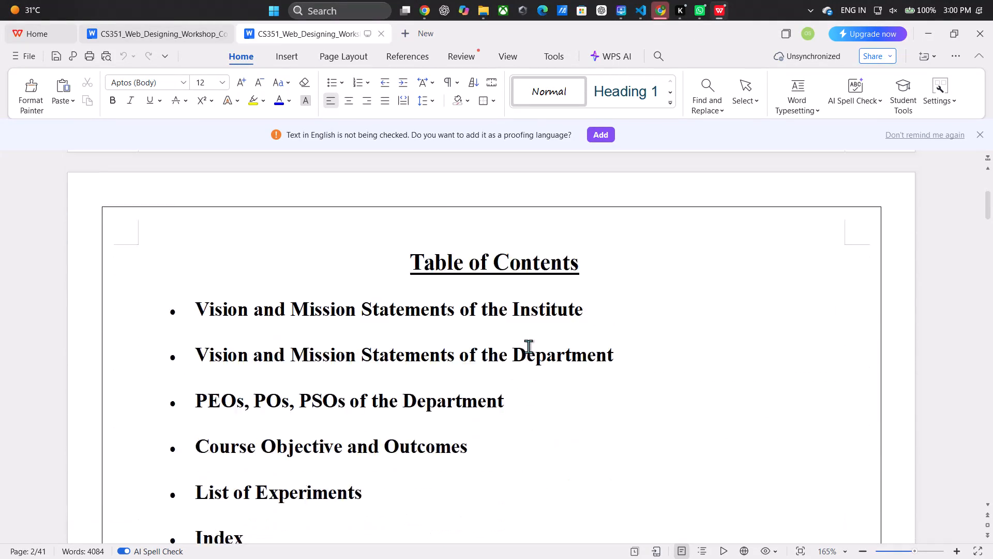
{"action": "scroll", "coordinate": [528, 346], "scroll_direction": "down", "scroll_amount": 19}
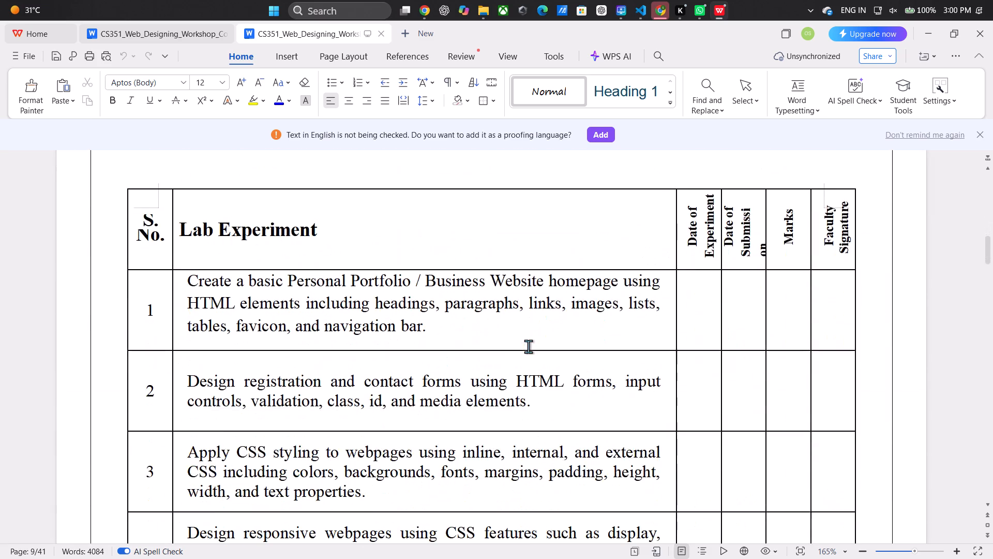
{"action": "scroll", "coordinate": [528, 346], "scroll_direction": "down", "scroll_amount": 19}
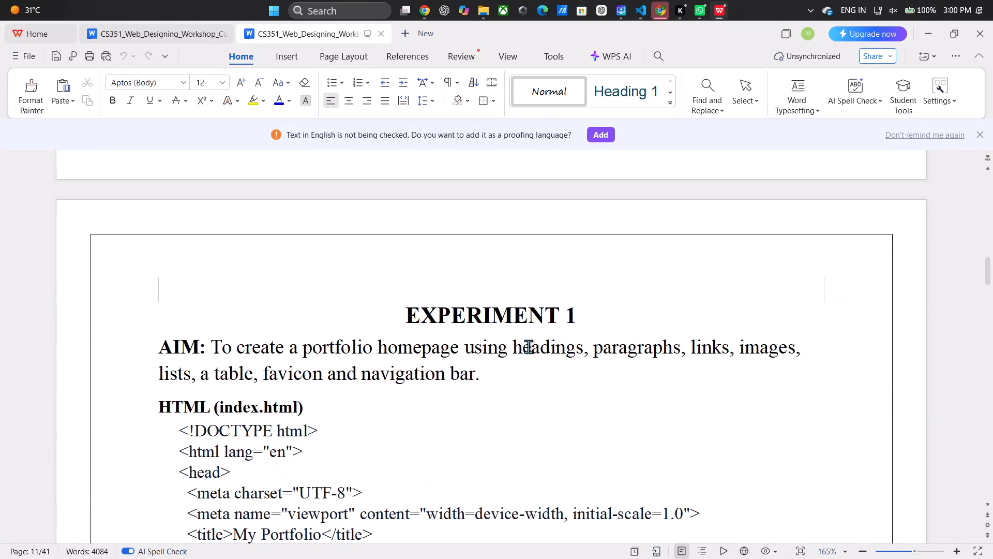
{"action": "scroll", "coordinate": [528, 346], "scroll_direction": "down", "scroll_amount": 2}
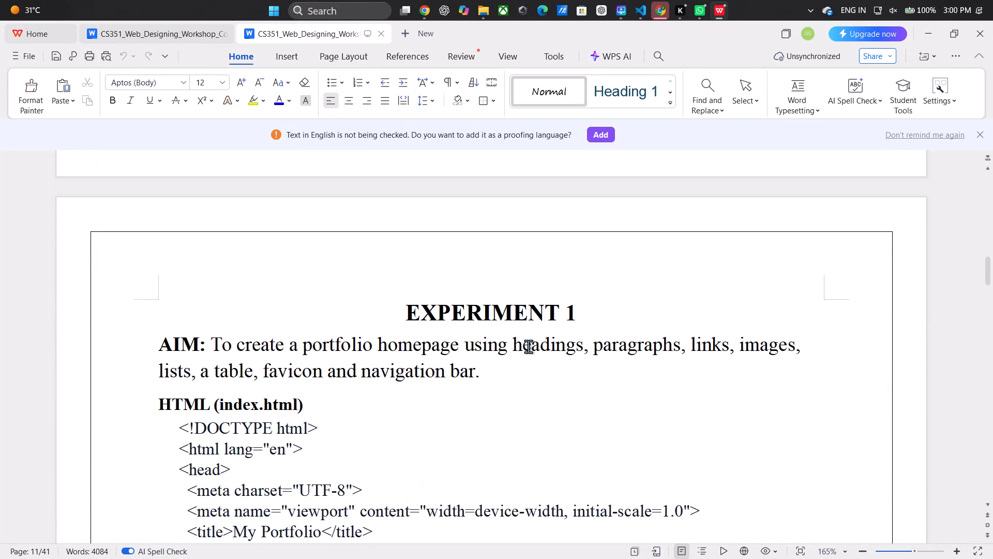
Insert an empty line between the "EXPERIMENT 1" heading and its AIM paragraph.
{"action": "left_click", "coordinate": [610, 330]}
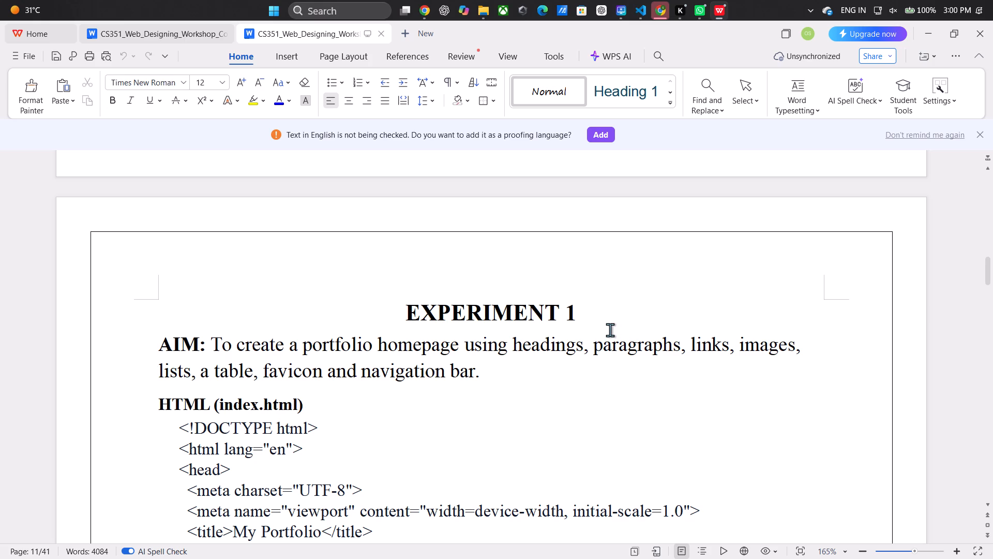
{"action": "key", "text": "Return"}
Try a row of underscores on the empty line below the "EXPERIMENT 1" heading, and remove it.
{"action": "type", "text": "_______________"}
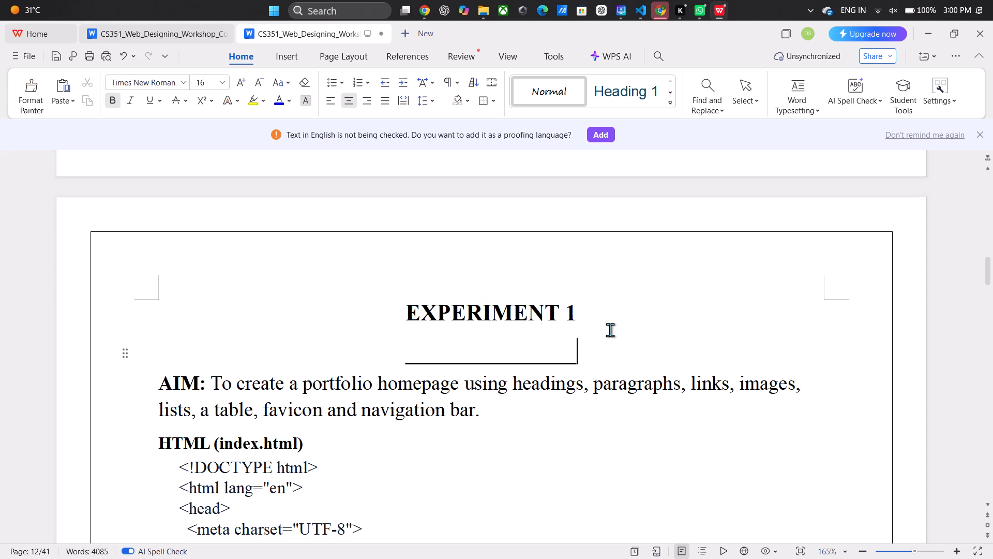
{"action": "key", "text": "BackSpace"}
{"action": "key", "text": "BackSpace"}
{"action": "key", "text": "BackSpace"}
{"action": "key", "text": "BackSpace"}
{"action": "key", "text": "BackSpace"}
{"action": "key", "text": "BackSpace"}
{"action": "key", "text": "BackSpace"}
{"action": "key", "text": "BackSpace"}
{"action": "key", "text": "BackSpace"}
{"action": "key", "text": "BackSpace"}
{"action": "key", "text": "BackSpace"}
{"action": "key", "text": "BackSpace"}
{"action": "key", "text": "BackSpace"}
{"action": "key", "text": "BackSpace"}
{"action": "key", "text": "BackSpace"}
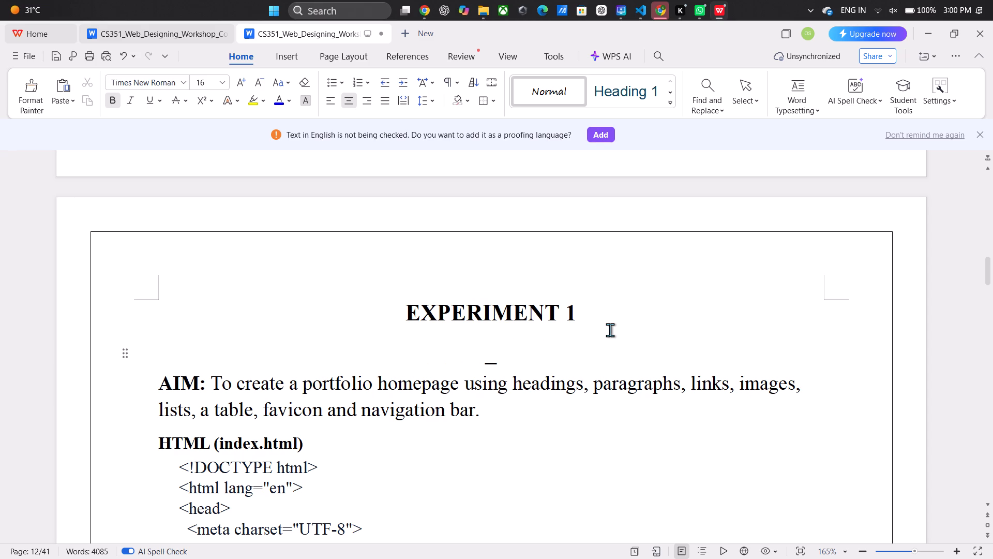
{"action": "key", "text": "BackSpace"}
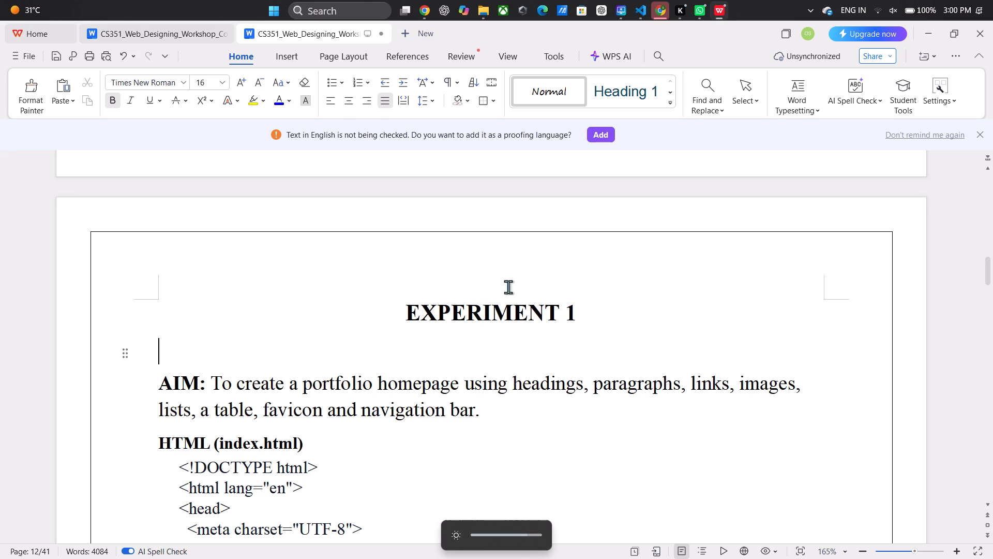
Reword the "EXPERIMENT 1" heading as "Experiment No.1".
{"action": "left_click", "coordinate": [565, 310]}
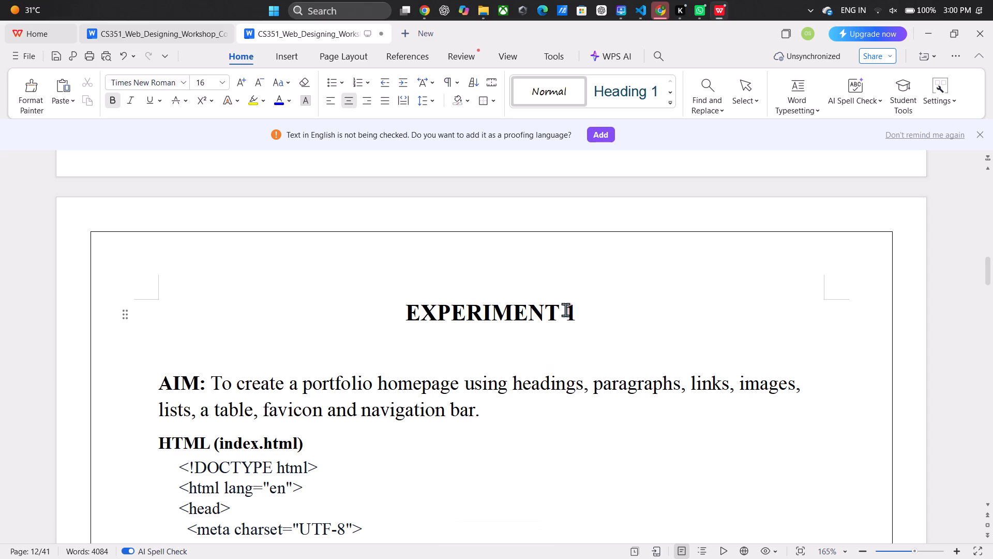
{"action": "key", "text": "BackSpace"}
{"action": "key", "text": "BackSpace"}
{"action": "key", "text": "BackSpace"}
{"action": "key", "text": "BackSpace"}
{"action": "key", "text": "BackSpace"}
{"action": "key", "text": "BackSpace"}
{"action": "key", "text": "BackSpace"}
{"action": "key", "text": "BackSpace"}
{"action": "key", "text": "BackSpace"}
{"action": "key", "text": "BackSpace"}
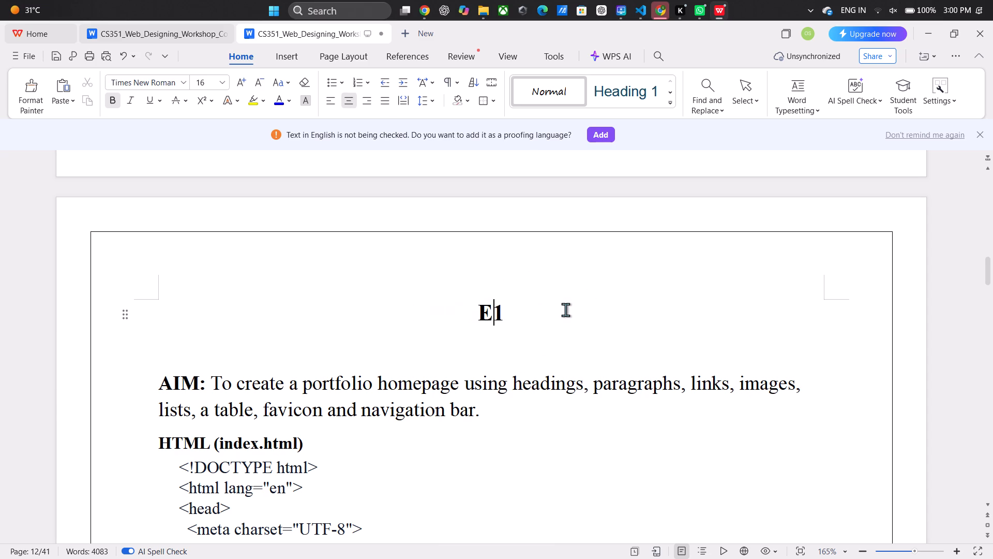
{"action": "type", "text": "xperiment"}
{"action": "key", "text": "space"}
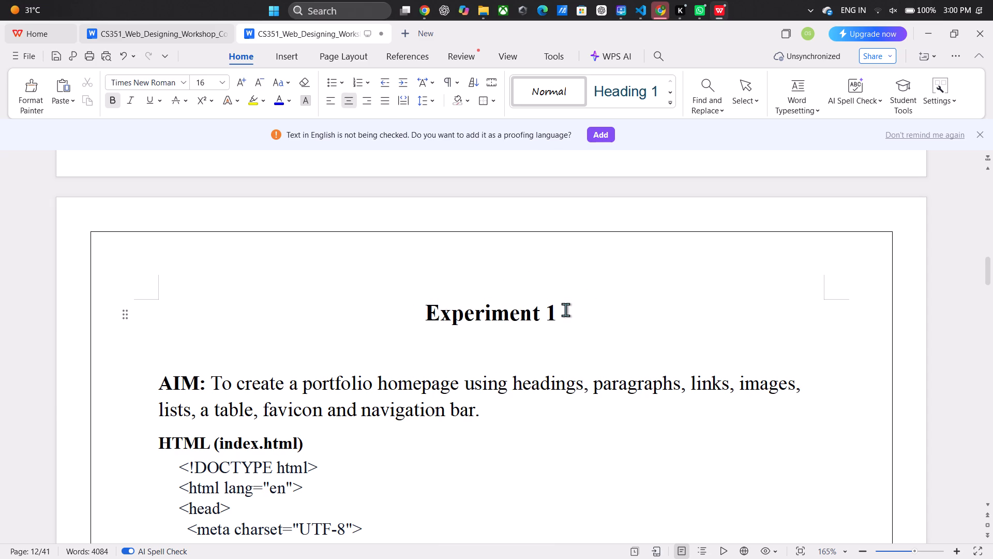
{"action": "type", "text": "No."}
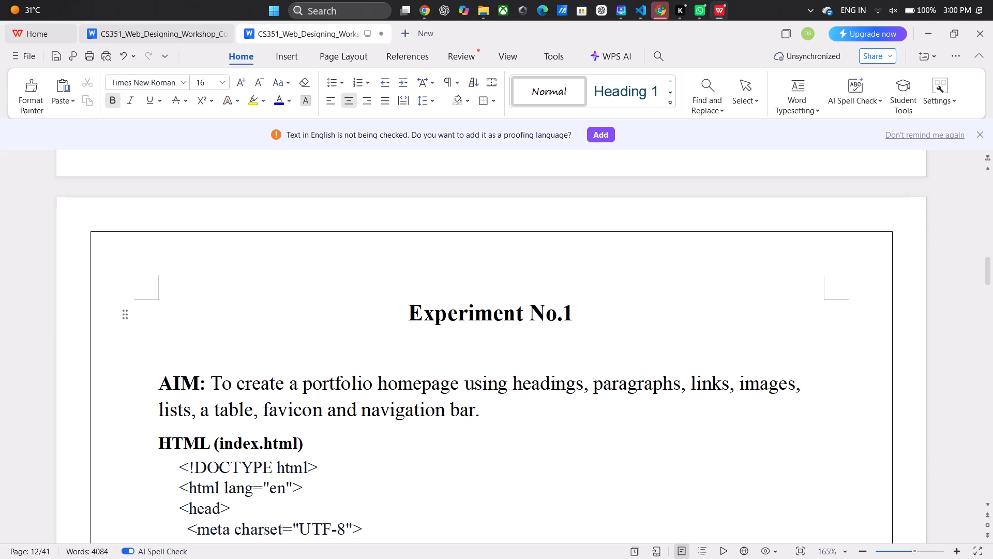
Add a full-width horizontal rule below Experiment 1's AIM paragraph, made from a line of underscores.
{"action": "left_click", "coordinate": [507, 415]}
{"action": "key", "text": "Return"}
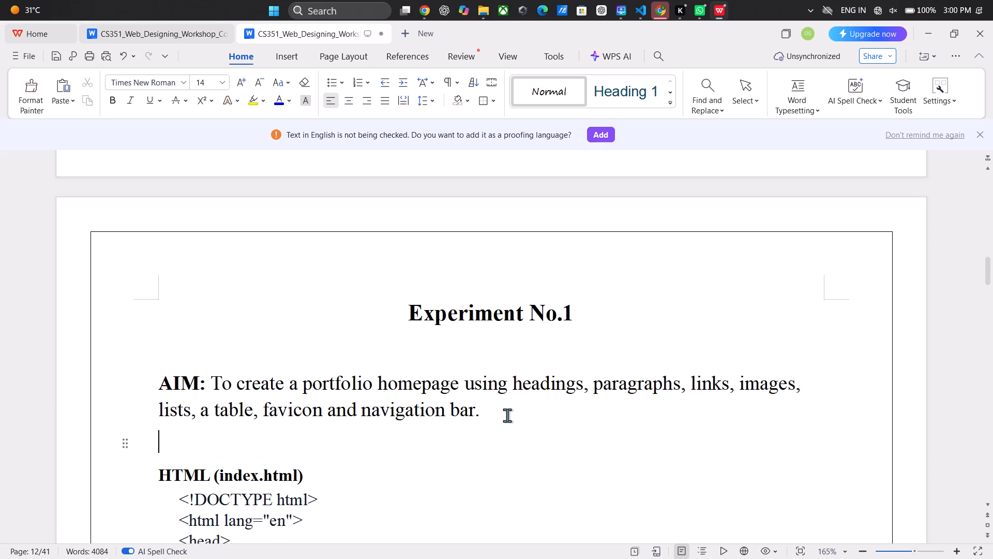
{"action": "key", "text": "shift+underscore"}
{"action": "key", "text": "shift+underscore"}
{"action": "key", "text": "shift+underscore"}
{"action": "key", "text": "shift+underscore"}
{"action": "key", "text": "shift+underscore"}
{"action": "key", "text": "shift+underscore"}
{"action": "key", "text": "shift+underscore"}
{"action": "key", "text": "shift+underscore"}
{"action": "key", "text": "shift+underscore"}
{"action": "key", "text": "shift+underscore"}
{"action": "key", "text": "shift+underscore"}
{"action": "key", "text": "shift+underscore"}
{"action": "key", "text": "shift+underscore"}
{"action": "key", "text": "shift+underscore"}
{"action": "key", "text": "shift+underscore"}
{"action": "key", "text": "shift+underscore"}
{"action": "key", "text": "shift+underscore"}
{"action": "key", "text": "shift+underscore"}
{"action": "key", "text": "shift+underscore"}
{"action": "key", "text": "shift+underscore"}
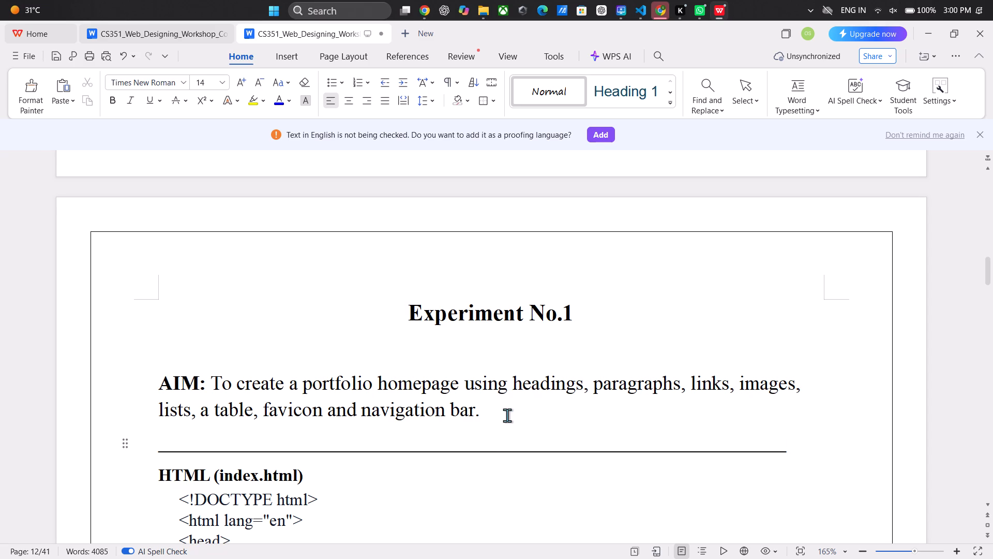
{"action": "type", "text": "____"}
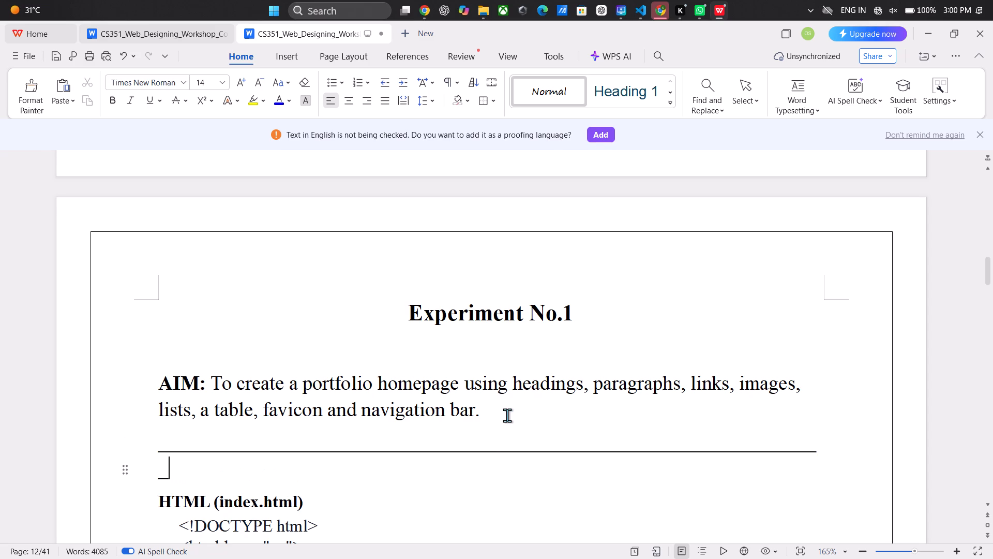
{"action": "key", "text": "BackSpace"}
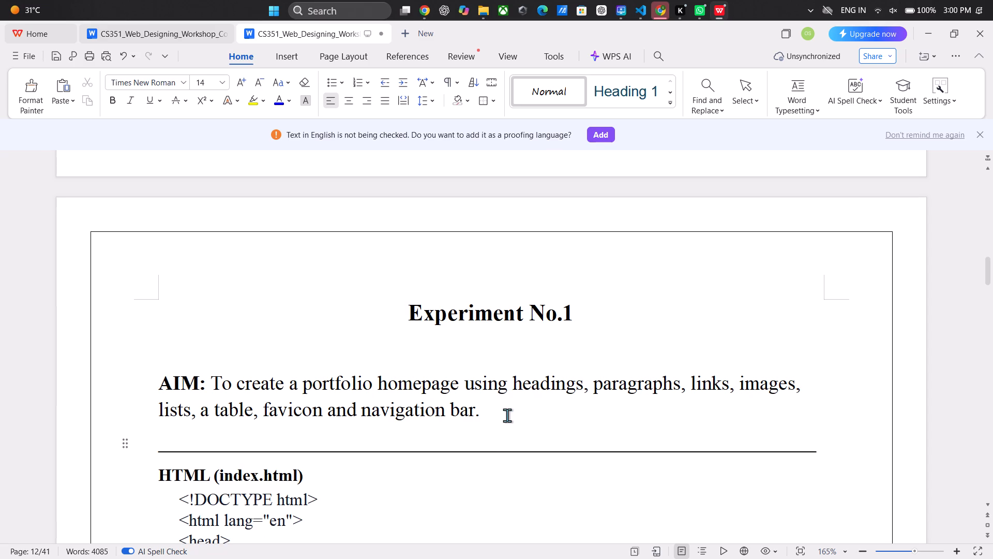
{"action": "key", "text": "Return"}
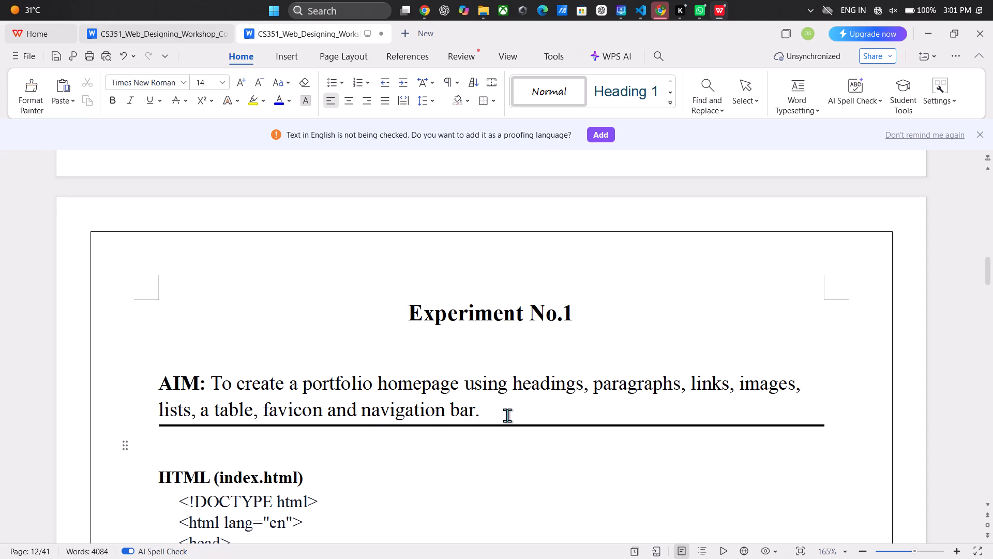
Change Experiment 1's "HTML (index.html)" subheading to "Source Code: index.html".
{"action": "left_click", "coordinate": [219, 477]}
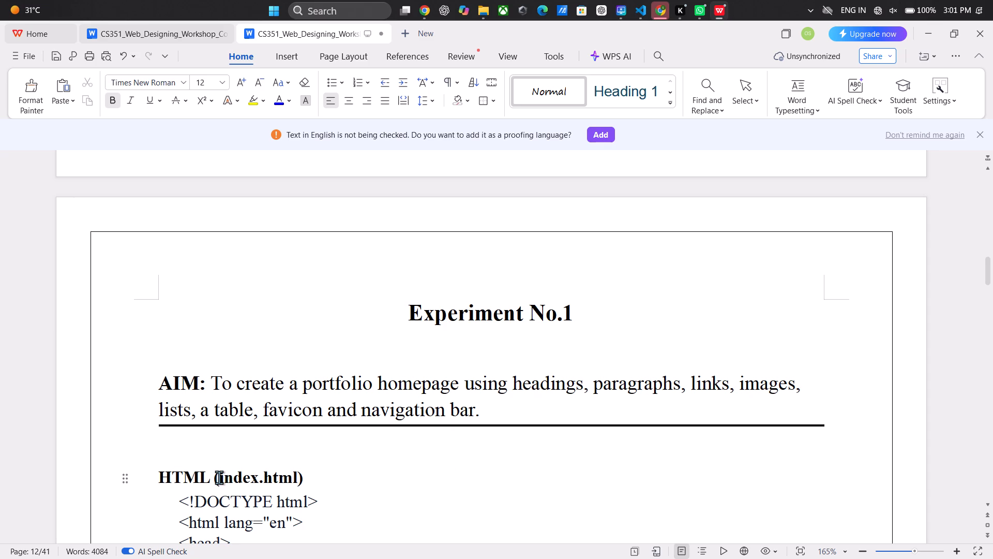
{"action": "key", "text": "BackSpace"}
{"action": "key", "text": "BackSpace"}
{"action": "key", "text": "BackSpace"}
{"action": "key", "text": "BackSpace"}
{"action": "key", "text": "BackSpace"}
{"action": "key", "text": "BackSpace"}
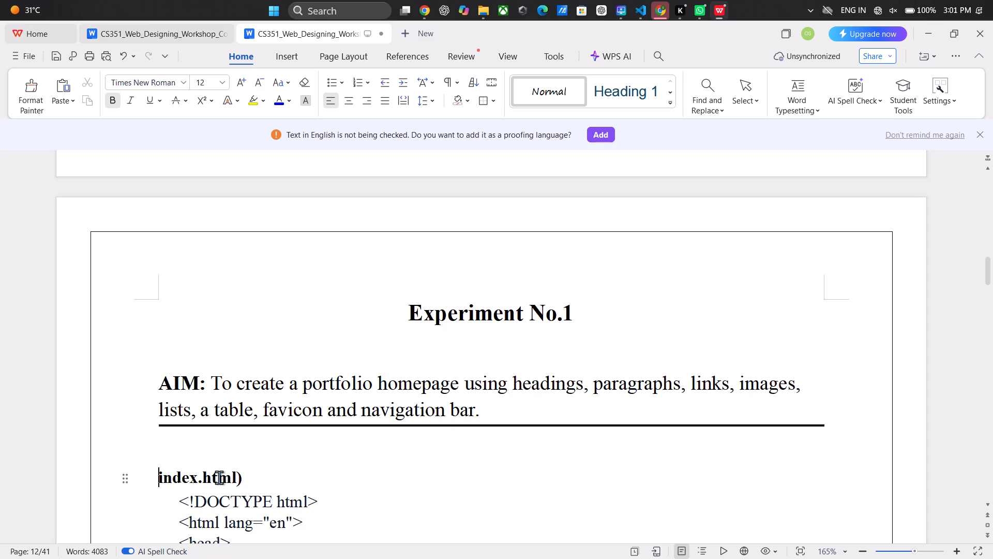
{"action": "type", "text": "Source Code"}
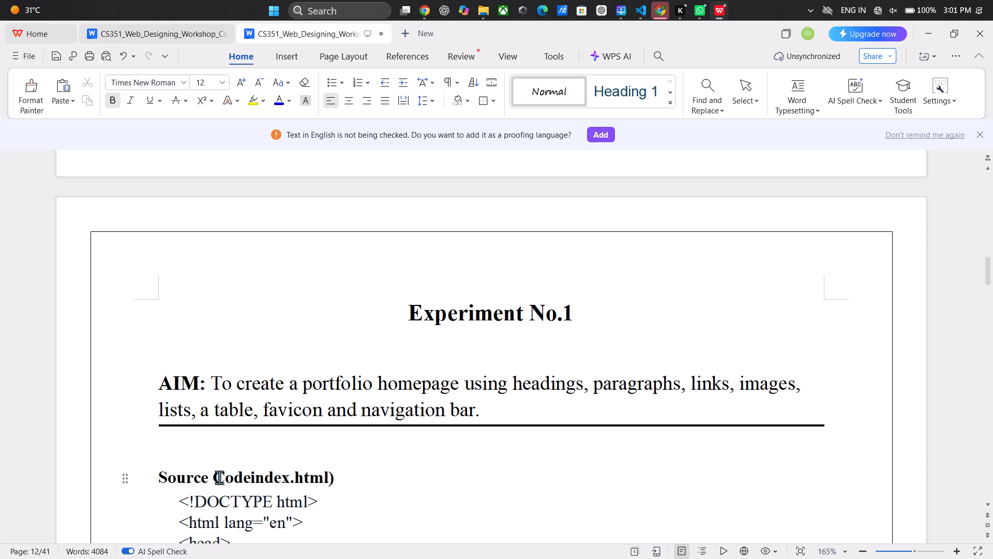
{"action": "key", "text": "space"}
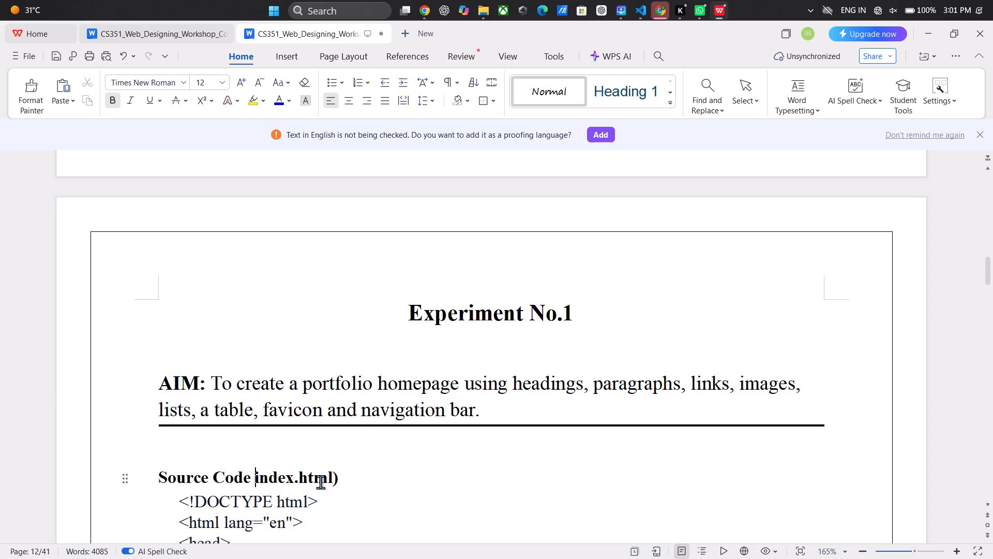
{"action": "key", "text": "BackSpace"}
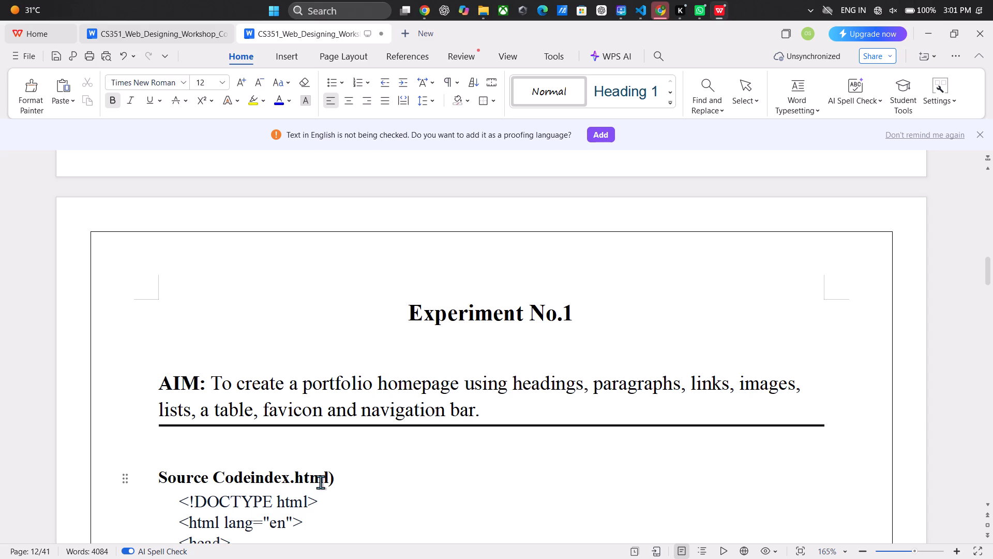
{"action": "type", "text": ":"}
{"action": "key", "text": "space"}
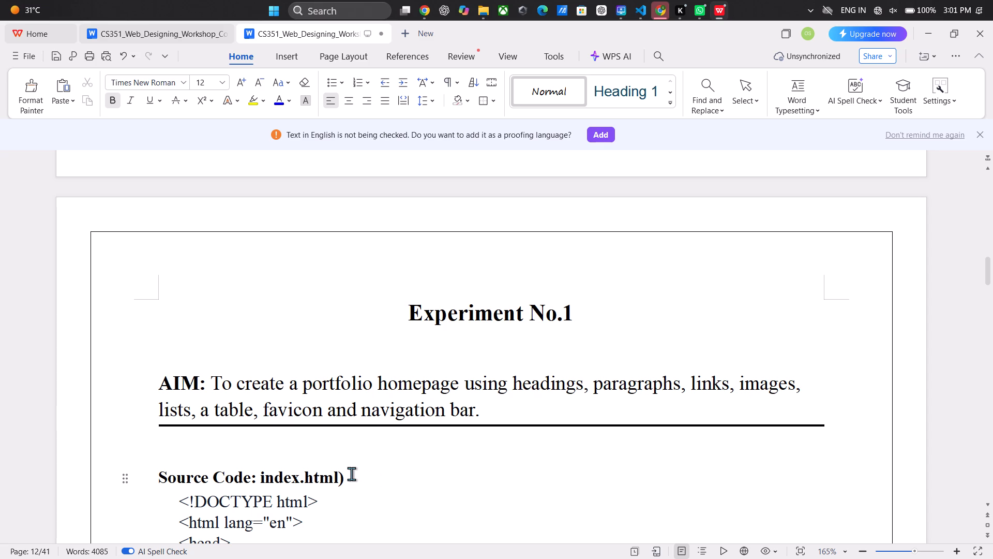
{"action": "left_click", "coordinate": [351, 474]}
{"action": "key", "text": "BackSpace"}
Remove the empty line between the horizontal rule and the "Source Code: index.html" subheading.
{"action": "left_click", "coordinate": [157, 457]}
{"action": "key", "text": "BackSpace"}
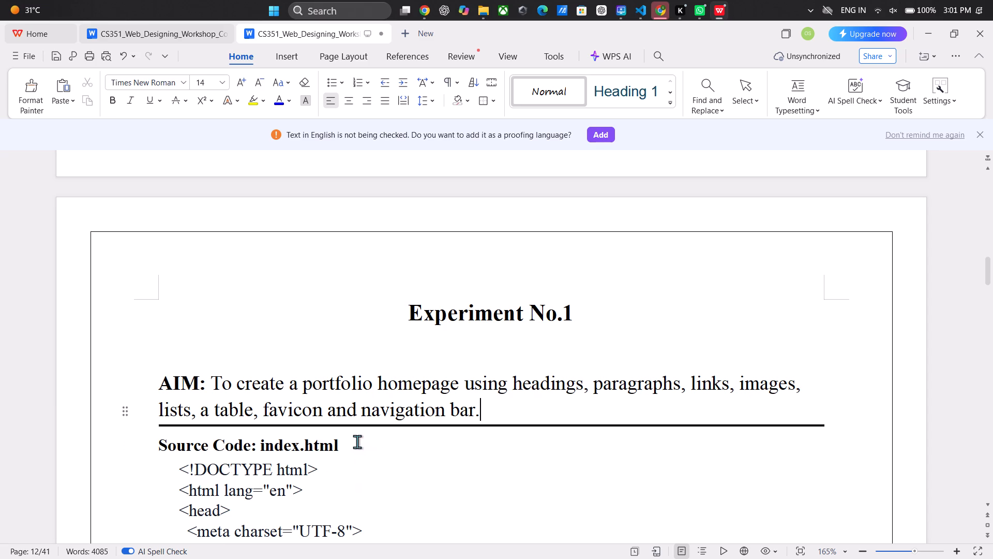
Look through the rest of Experiment 1's HTML, CSS and script code to the start of Experiment 2 and back to the Result line.
{"action": "left_click", "coordinate": [274, 473]}
{"action": "key", "text": "Down"}
{"action": "key", "text": "Down"}
{"action": "key", "text": "Down"}
{"action": "key", "text": "Down"}
{"action": "key", "text": "Down"}
{"action": "key", "text": "Down"}
{"action": "key", "text": "Down"}
{"action": "key", "text": "Down"}
{"action": "key", "text": "Down"}
{"action": "key", "text": "Down"}
{"action": "key", "text": "Down"}
{"action": "key", "text": "Down"}
{"action": "key", "text": "Down"}
{"action": "key", "text": "Down"}
{"action": "key", "text": "Down"}
{"action": "key", "text": "Down"}
{"action": "key", "text": "Down"}
{"action": "key", "text": "Down"}
{"action": "key", "text": "Down"}
{"action": "key", "text": "Down"}
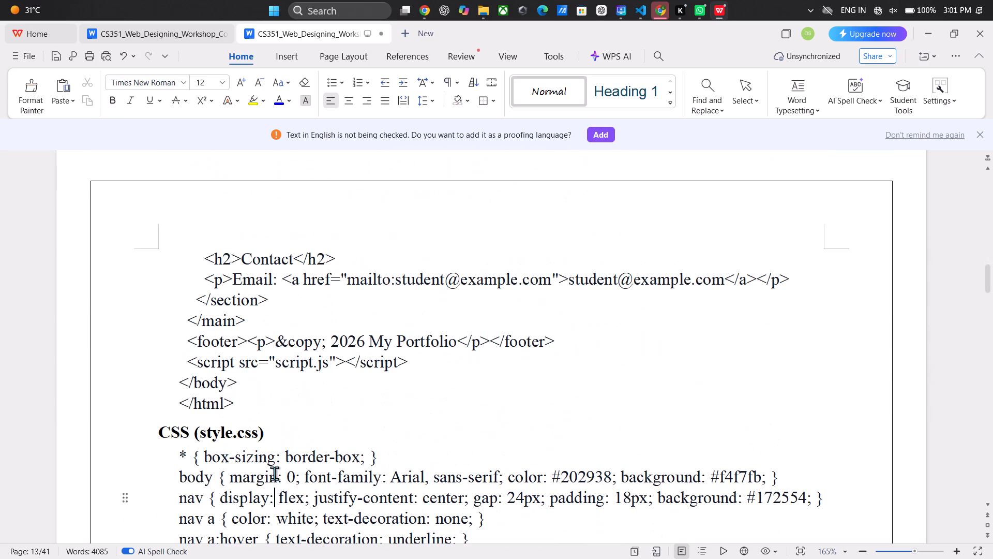
{"action": "key", "text": "Down"}
{"action": "key", "text": "Down"}
{"action": "key", "text": "Down"}
{"action": "key", "text": "Down"}
{"action": "key", "text": "Down"}
{"action": "key", "text": "Down"}
{"action": "key", "text": "Down"}
{"action": "key", "text": "Down"}
{"action": "key", "text": "Down"}
{"action": "key", "text": "Down"}
{"action": "key", "text": "Down"}
{"action": "key", "text": "Down"}
{"action": "key", "text": "Down"}
{"action": "key", "text": "Down"}
{"action": "key", "text": "Down"}
{"action": "key", "text": "Down"}
{"action": "key", "text": "Down"}
{"action": "key", "text": "Down"}
{"action": "key", "text": "Down"}
{"action": "key", "text": "Down"}
{"action": "key", "text": "Down"}
{"action": "key", "text": "Down"}
{"action": "key", "text": "Down"}
{"action": "key", "text": "Down"}
{"action": "key", "text": "Down"}
{"action": "key", "text": "Down"}
{"action": "key", "text": "Down"}
{"action": "key", "text": "Down"}
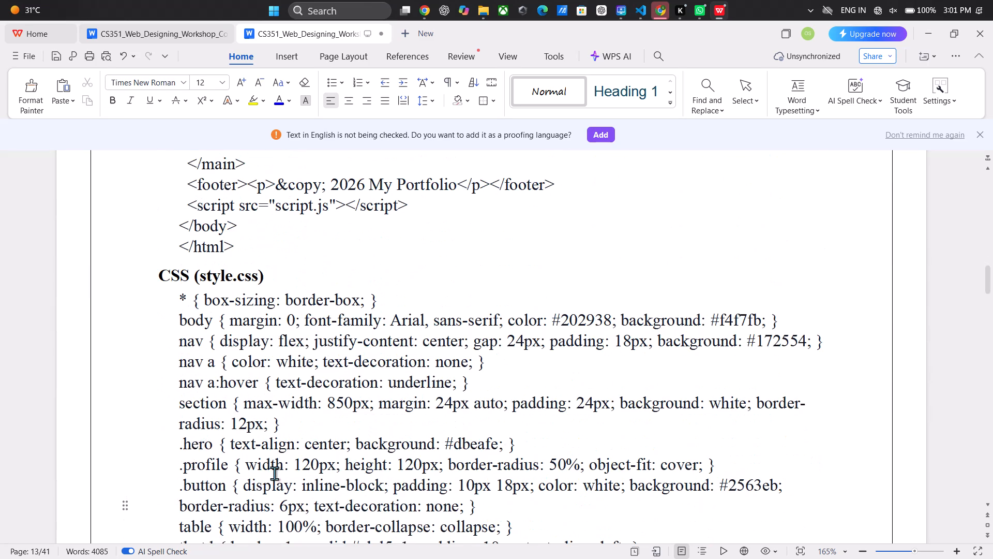
{"action": "key", "text": "Up"}
{"action": "key", "text": "Up"}
{"action": "key", "text": "Up"}
{"action": "key", "text": "Up"}
{"action": "key", "text": "Up"}
{"action": "key", "text": "Up"}
{"action": "key", "text": "Up"}
{"action": "key", "text": "Up"}
{"action": "key", "text": "Up"}
{"action": "key", "text": "Up"}
{"action": "key", "text": "Up"}
{"action": "key", "text": "Up"}
{"action": "key", "text": "Up"}
{"action": "key", "text": "Up"}
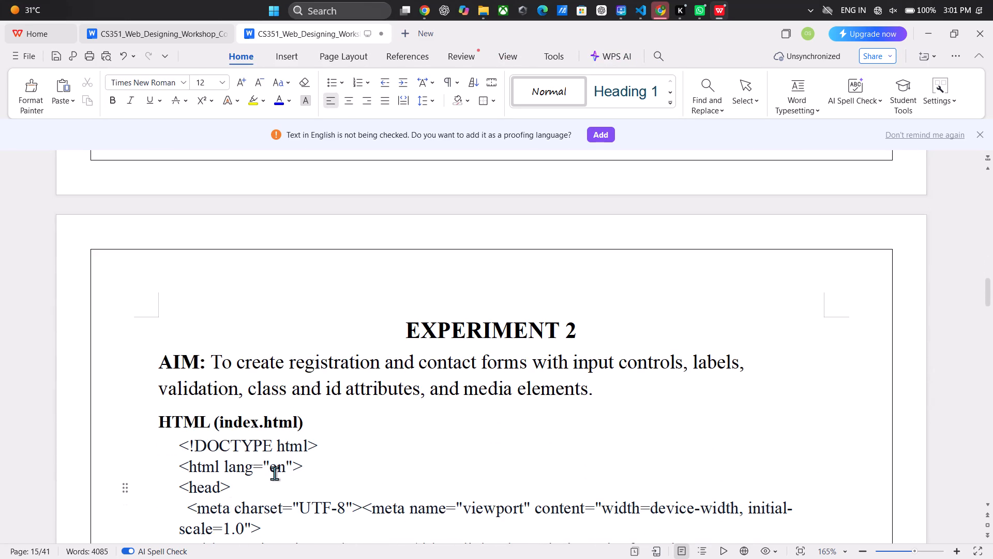
{"action": "key", "text": "Up"}
{"action": "key", "text": "Down"}
{"action": "key", "text": "Down"}
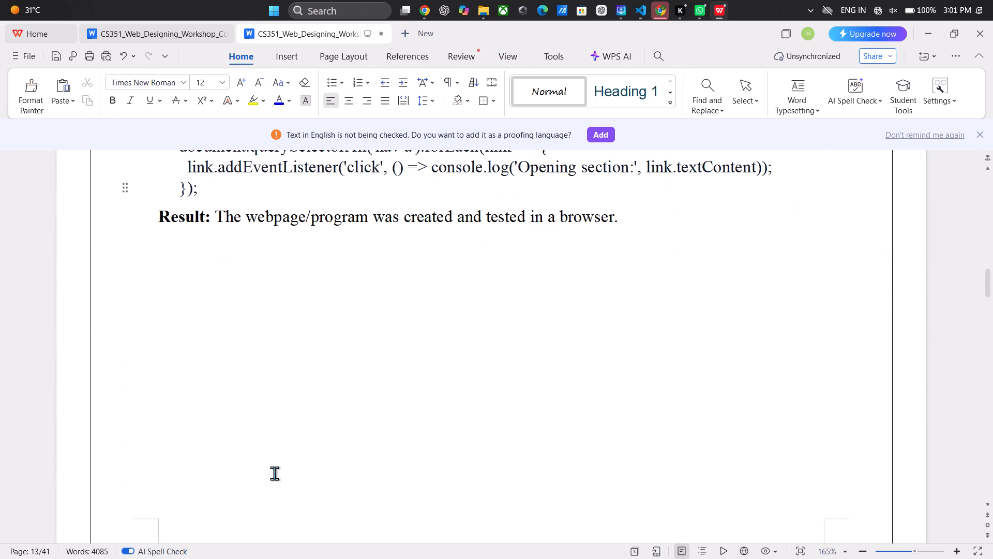
Look over Experiment 1's output page and the pages before it, back to the "LIST OF EXPERIMENTS — PROGRAMS" page.
{"action": "key", "text": "Down"}
{"action": "key", "text": "Down"}
{"action": "key", "text": "Down"}
{"action": "key", "text": "Down"}
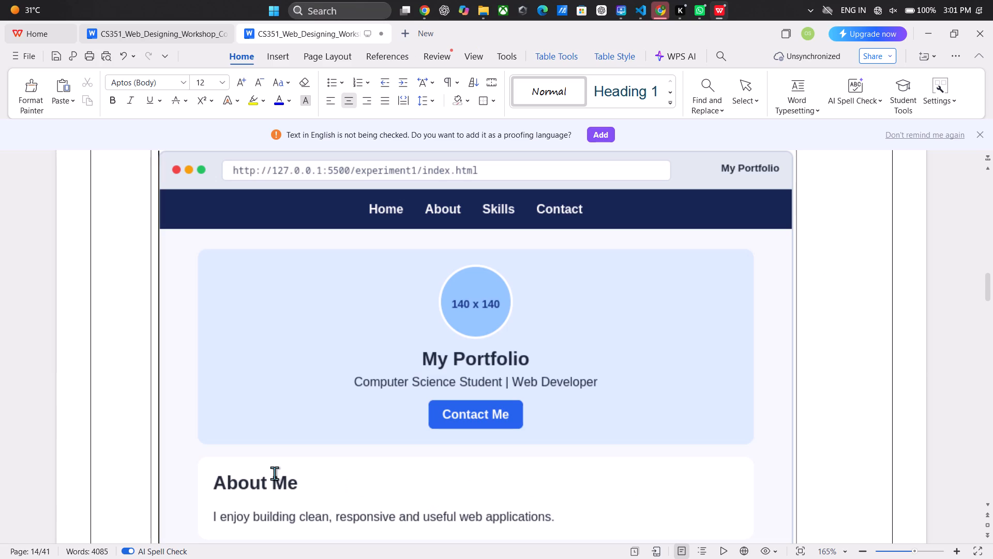
{"action": "key", "text": "Up"}
{"action": "key", "text": "Up"}
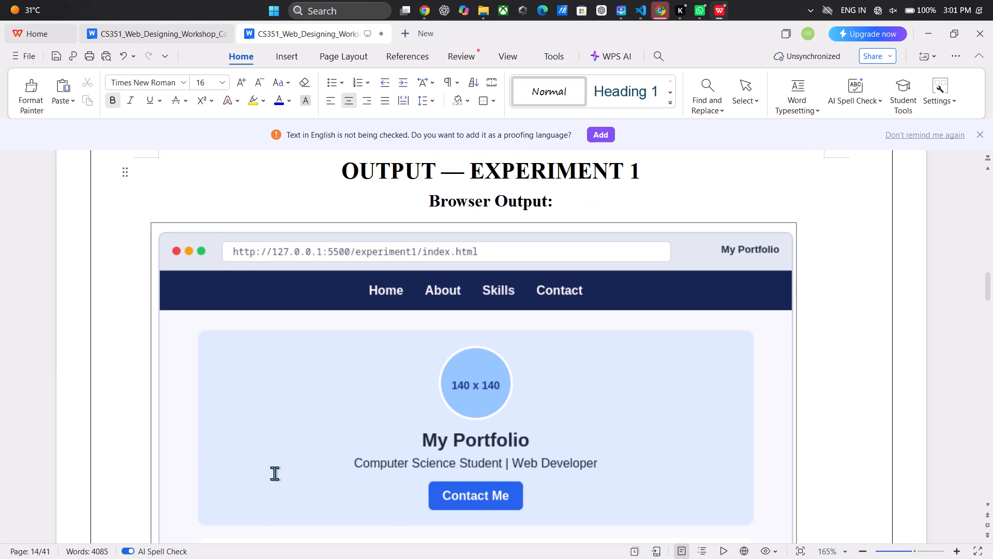
{"action": "scroll", "coordinate": [274, 473], "scroll_direction": "up", "scroll_amount": 18}
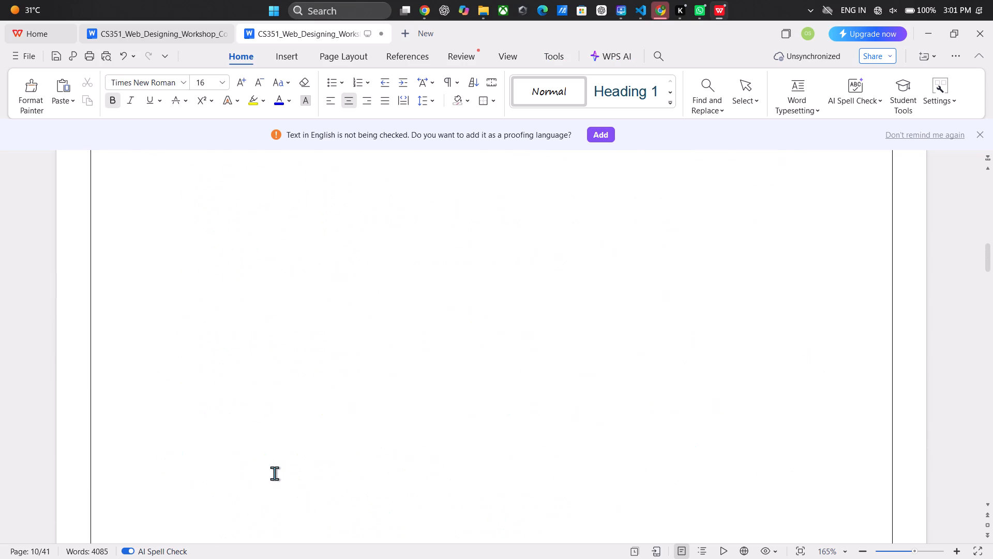
{"action": "scroll", "coordinate": [274, 473], "scroll_direction": "up", "scroll_amount": 1}
{"action": "scroll", "coordinate": [274, 473], "scroll_direction": "down", "scroll_amount": 2}
{"action": "scroll", "coordinate": [274, 473], "scroll_direction": "up", "scroll_amount": 3}
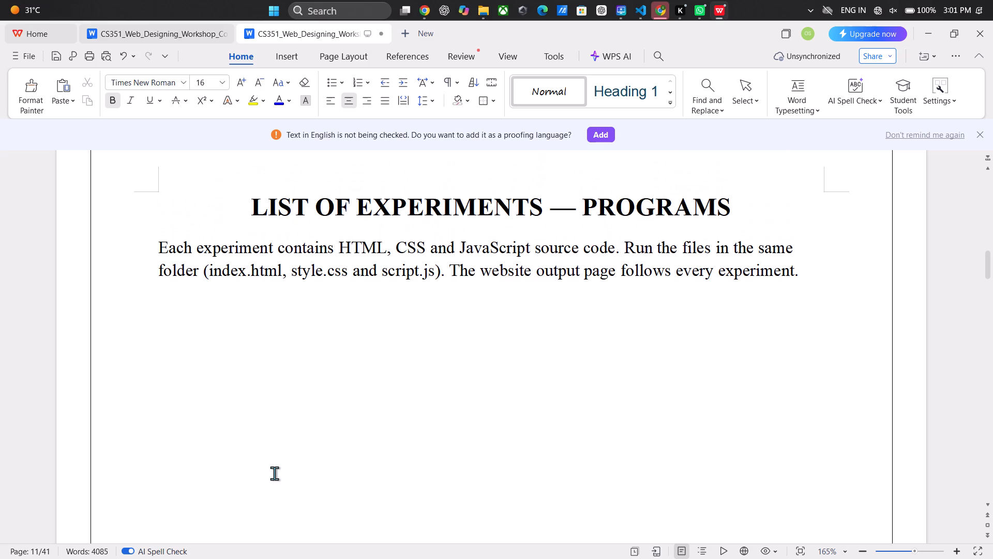
{"action": "left_click", "coordinate": [434, 346]}
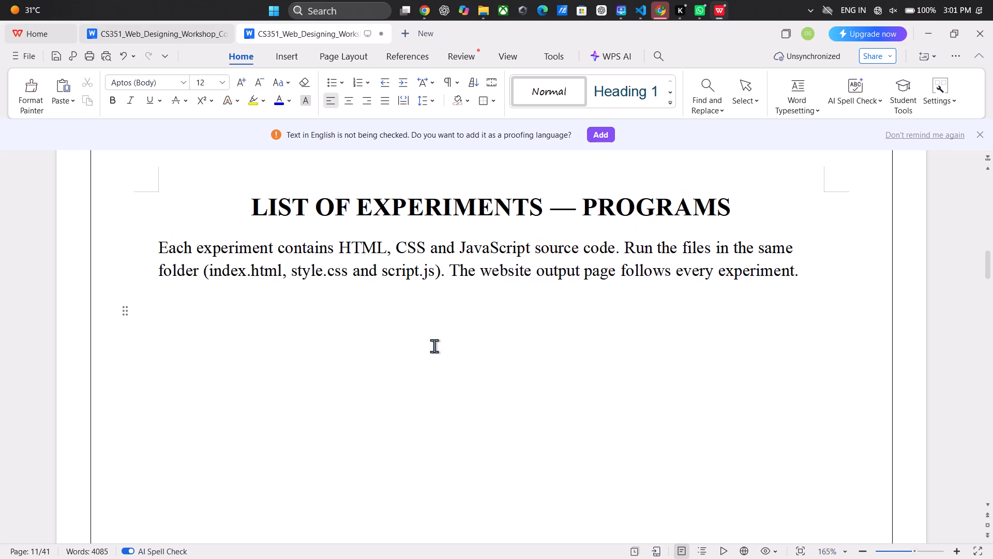
{"action": "scroll", "coordinate": [434, 346], "scroll_direction": "down", "scroll_amount": 1}
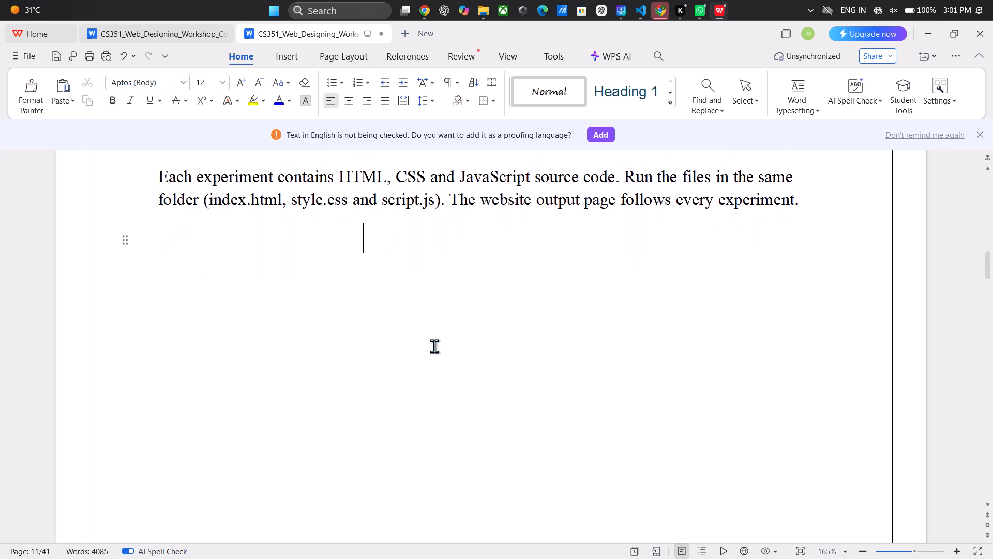
{"action": "left_click", "coordinate": [504, 325]}
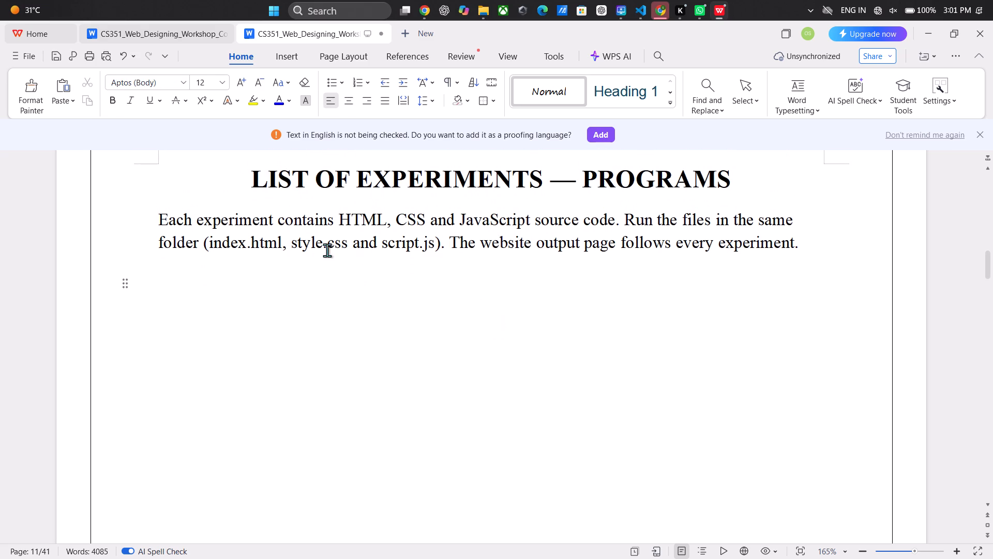
Select the "LIST OF EXPERIMENTS — PROGRAMS" heading together with the whole introductory paragraph below it.
{"action": "left_click", "coordinate": [254, 180]}
{"action": "key", "text": "shift+Down"}
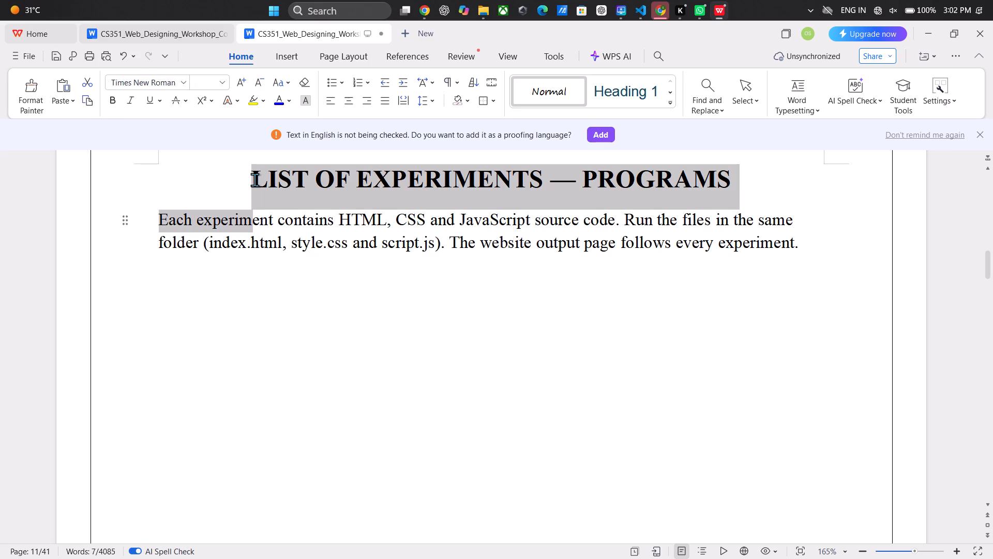
{"action": "key", "text": "shift+Down"}
{"action": "key", "text": "shift+Right"}
{"action": "key", "text": "shift+Right"}
{"action": "key", "text": "shift+Right"}
{"action": "key", "text": "shift+Right"}
{"action": "key", "text": "shift+Right"}
{"action": "key", "text": "shift+Right"}
{"action": "key", "text": "shift+Right"}
{"action": "key", "text": "shift+Right"}
{"action": "key", "text": "shift+Right"}
{"action": "key", "text": "shift+Right"}
{"action": "key", "text": "shift+Right"}
{"action": "key", "text": "shift+Right"}
{"action": "key", "text": "shift+Right"}
{"action": "key", "text": "shift+Right"}
{"action": "key", "text": "shift+Right"}
{"action": "key", "text": "shift+Right"}
{"action": "key", "text": "shift+Right"}
{"action": "key", "text": "shift+Right"}
{"action": "key", "text": "shift+Right"}
{"action": "key", "text": "shift+Right"}
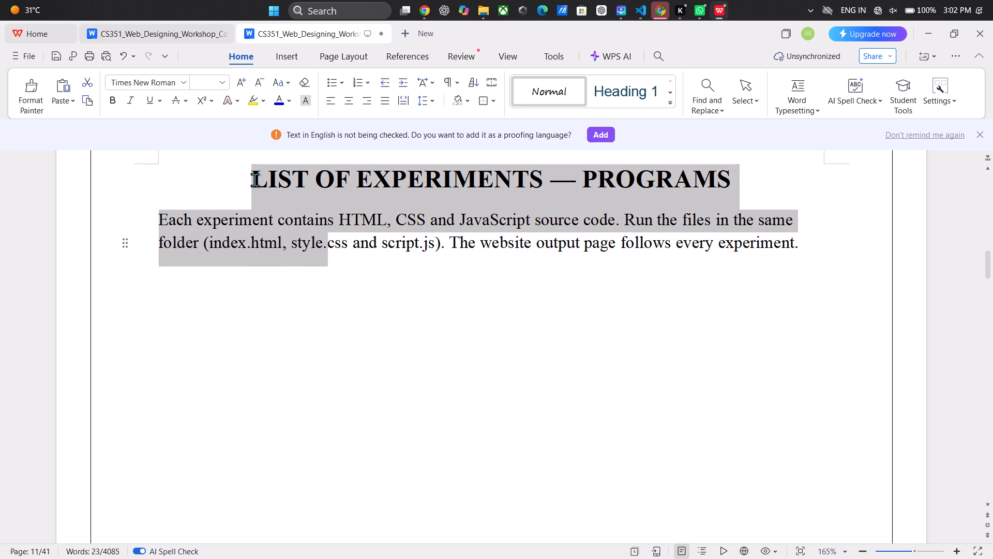
{"action": "key", "text": "shift+Right"}
{"action": "key", "text": "shift+Right"}
{"action": "key", "text": "shift+Right"}
{"action": "key", "text": "shift+Right"}
{"action": "key", "text": "shift+Right"}
{"action": "key", "text": "shift+Right"}
{"action": "key", "text": "shift+Right"}
{"action": "key", "text": "shift+Right"}
{"action": "key", "text": "shift+Right"}
{"action": "key", "text": "shift+Right"}
{"action": "key", "text": "shift+Right"}
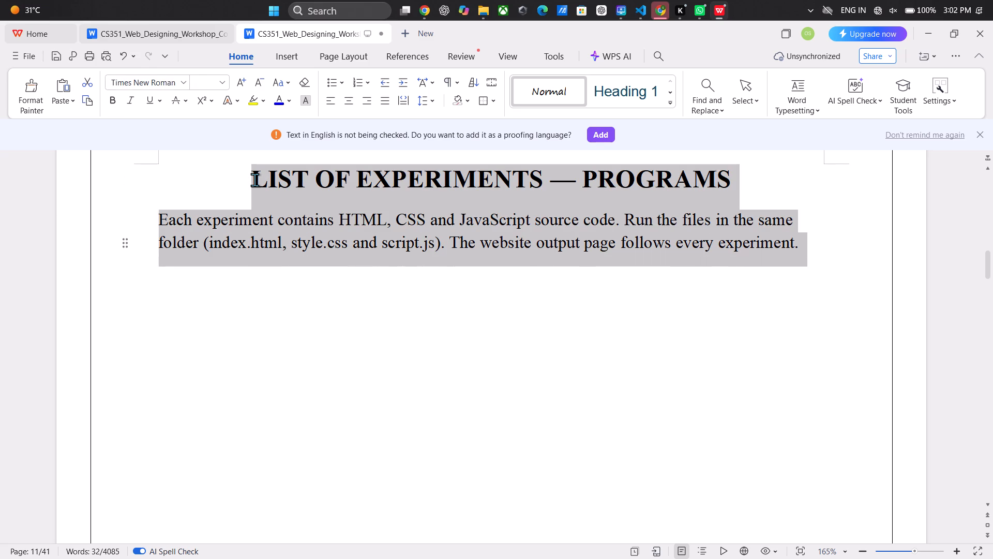
Delete the selected "LIST OF EXPERIMENTS — PROGRAMS" heading and the introductory paragraph below it.
{"action": "key", "text": "Delete"}
Look over the pages from the Experiment No.1 heading back to the lab experiment index table.
{"action": "key", "text": "Down"}
{"action": "key", "text": "Down"}
{"action": "key", "text": "Down"}
{"action": "key", "text": "Down"}
{"action": "key", "text": "Down"}
{"action": "key", "text": "Down"}
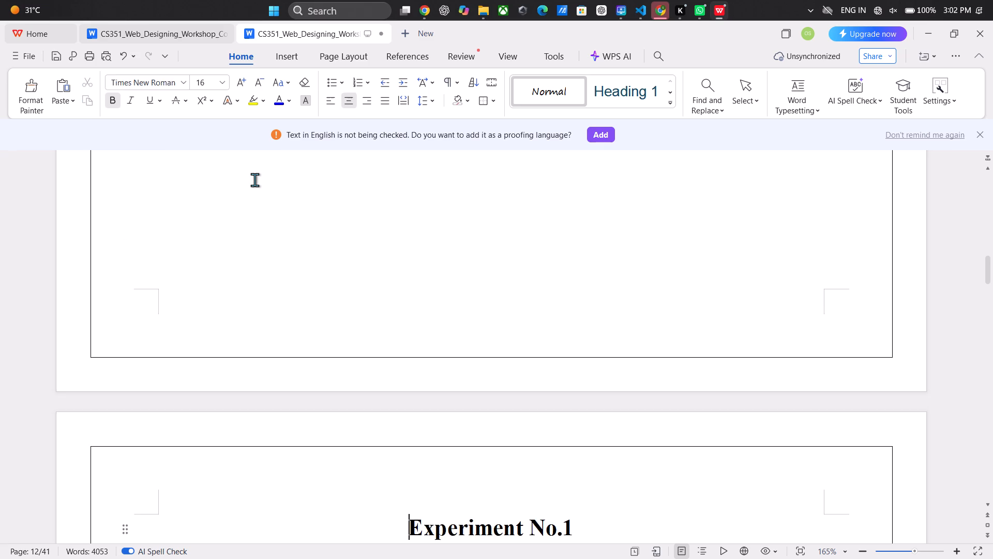
{"action": "key", "text": "Up"}
{"action": "key", "text": "Up"}
{"action": "key", "text": "Up"}
{"action": "key", "text": "Up"}
{"action": "key", "text": "Up"}
{"action": "key", "text": "Up"}
{"action": "key", "text": "Up"}
{"action": "key", "text": "Up"}
{"action": "key", "text": "Up"}
{"action": "key", "text": "Up"}
{"action": "key", "text": "Up"}
{"action": "key", "text": "Up"}
{"action": "key", "text": "Up"}
{"action": "key", "text": "Up"}
{"action": "key", "text": "Up"}
{"action": "key", "text": "Up"}
{"action": "key", "text": "Up"}
{"action": "key", "text": "Up"}
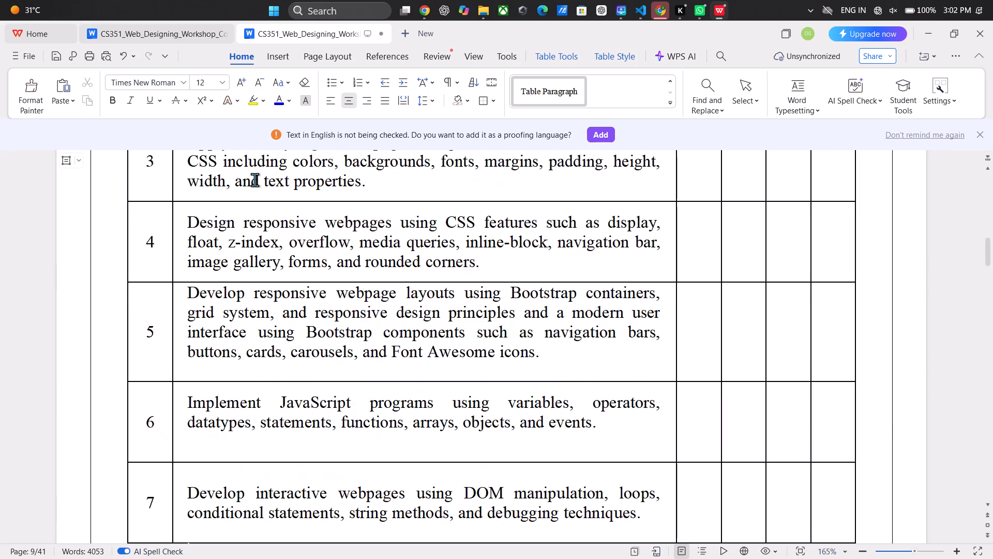
Examine the blank pages around the lab experiment index table, especially those between its last row and Experiment No.1.
{"action": "key", "text": "Down"}
{"action": "key", "text": "Down"}
{"action": "key", "text": "Down"}
{"action": "key", "text": "Down"}
{"action": "key", "text": "Down"}
{"action": "key", "text": "Down"}
{"action": "key", "text": "Down"}
{"action": "key", "text": "Down"}
{"action": "key", "text": "Down"}
{"action": "key", "text": "Down"}
{"action": "key", "text": "Down"}
{"action": "key", "text": "Down"}
{"action": "key", "text": "Down"}
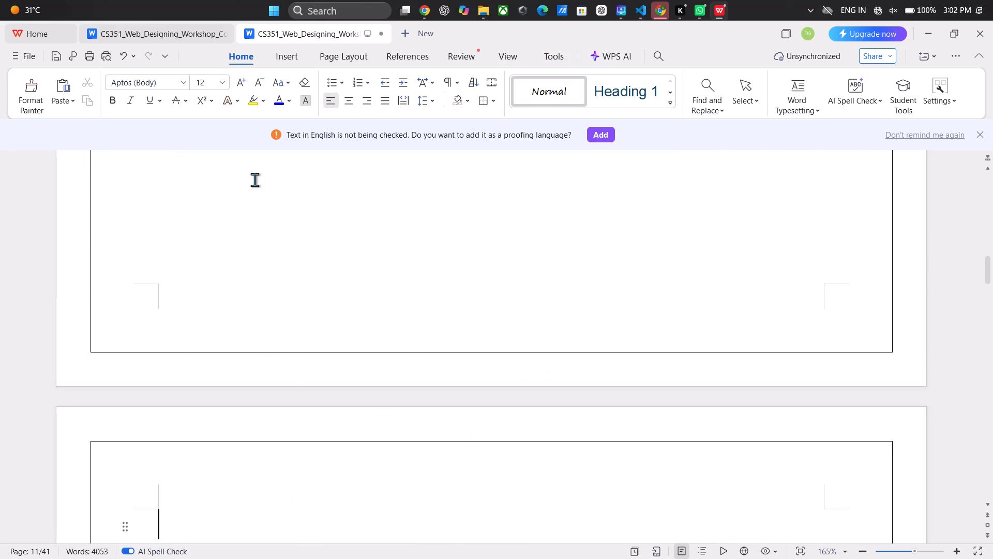
{"action": "key", "text": "Up"}
{"action": "key", "text": "Up"}
{"action": "key", "text": "Up"}
{"action": "key", "text": "Up"}
{"action": "key", "text": "Up"}
{"action": "key", "text": "Up"}
{"action": "key", "text": "Up"}
{"action": "key", "text": "Up"}
{"action": "key", "text": "Down"}
{"action": "key", "text": "Down"}
{"action": "key", "text": "Down"}
{"action": "key", "text": "Down"}
{"action": "key", "text": "Down"}
{"action": "key", "text": "Down"}
{"action": "key", "text": "Down"}
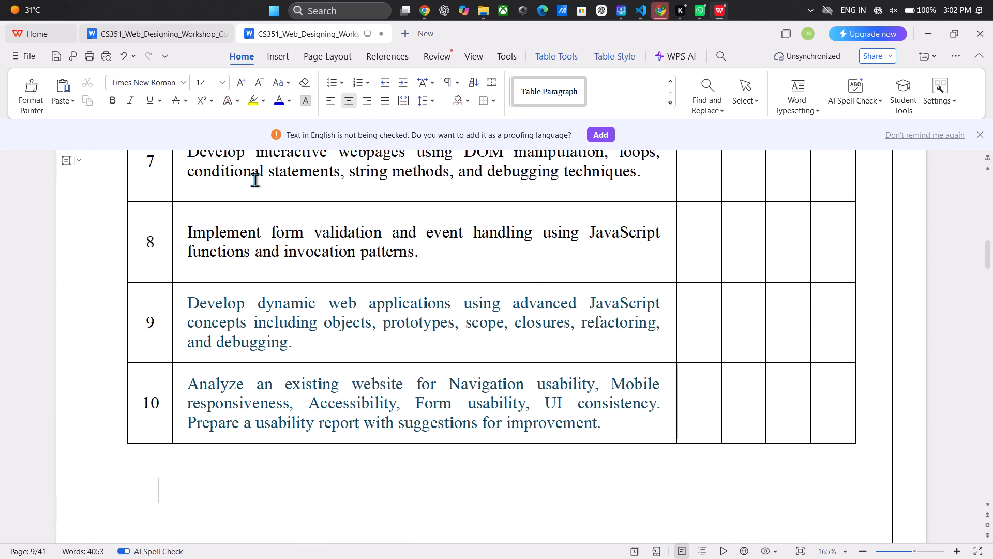
{"action": "key", "text": "Down"}
{"action": "key", "text": "Up"}
{"action": "key", "text": "Up"}
{"action": "key", "text": "Up"}
{"action": "key", "text": "Up"}
{"action": "key", "text": "Up"}
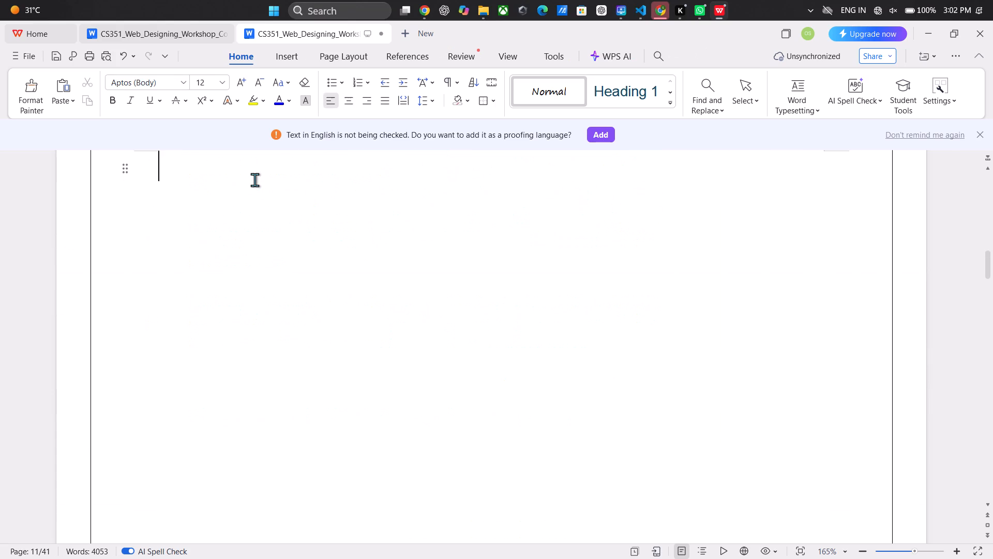
{"action": "key", "text": "Down"}
{"action": "key", "text": "Down"}
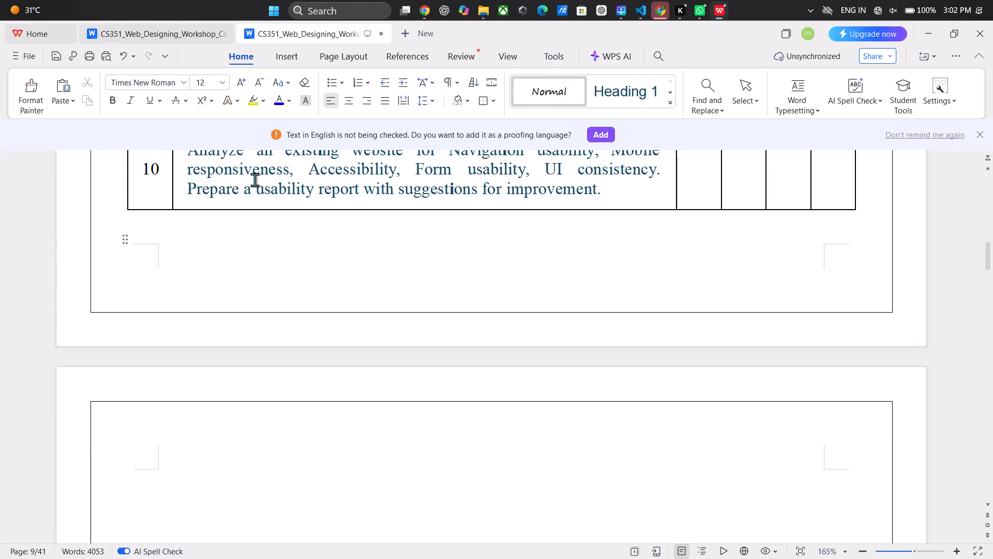
{"action": "scroll", "coordinate": [254, 180], "scroll_direction": "up", "scroll_amount": 13}
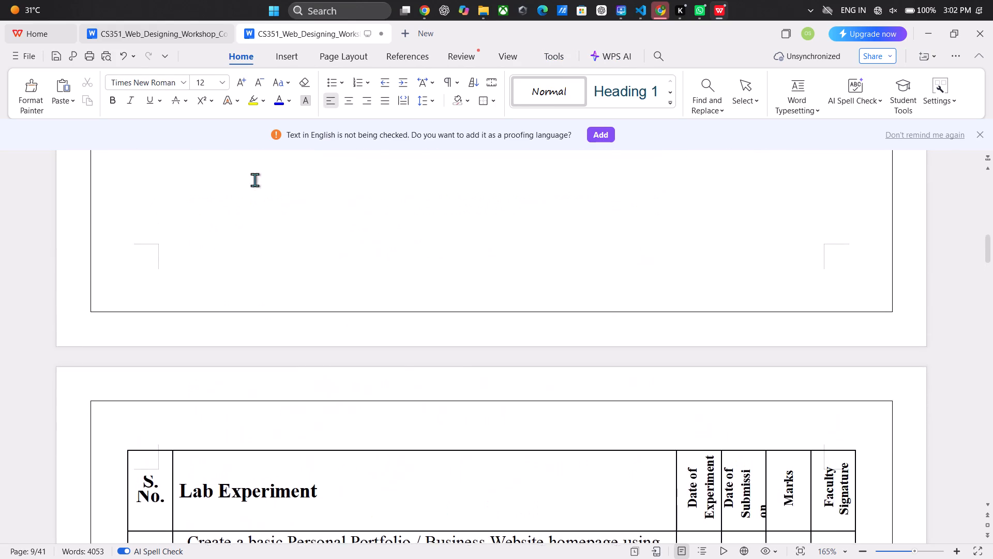
{"action": "scroll", "coordinate": [254, 180], "scroll_direction": "up", "scroll_amount": 1}
{"action": "scroll", "coordinate": [254, 180], "scroll_direction": "down", "scroll_amount": 6}
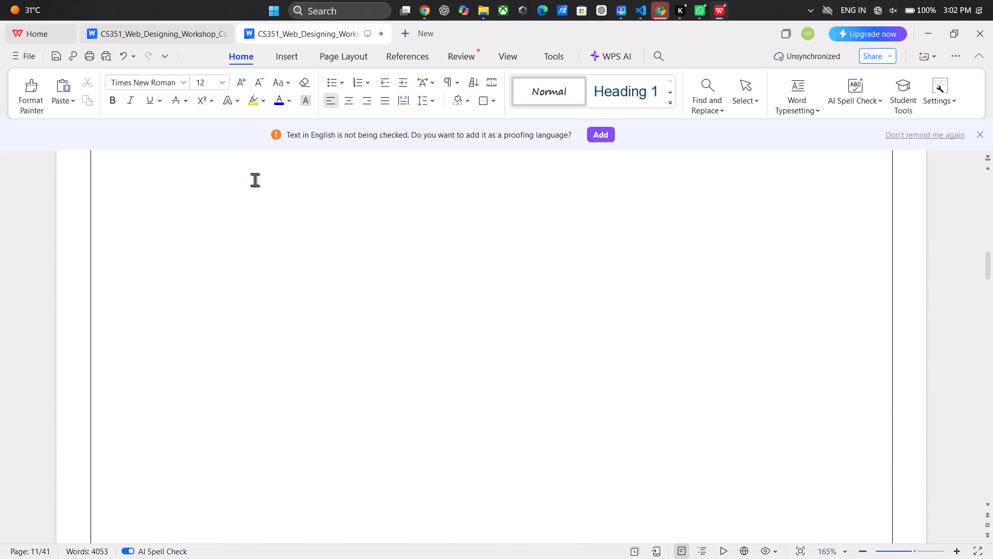
{"action": "scroll", "coordinate": [254, 180], "scroll_direction": "down", "scroll_amount": 6}
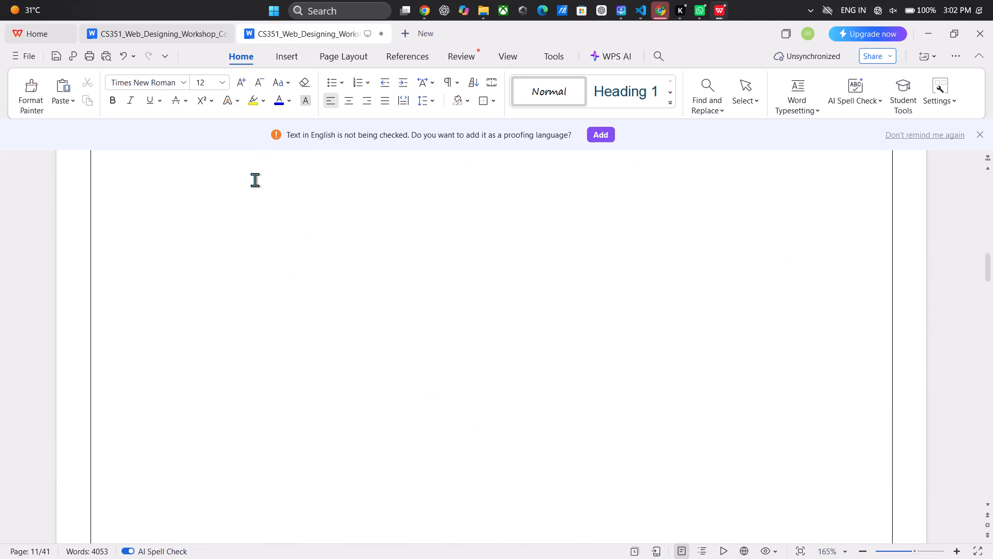